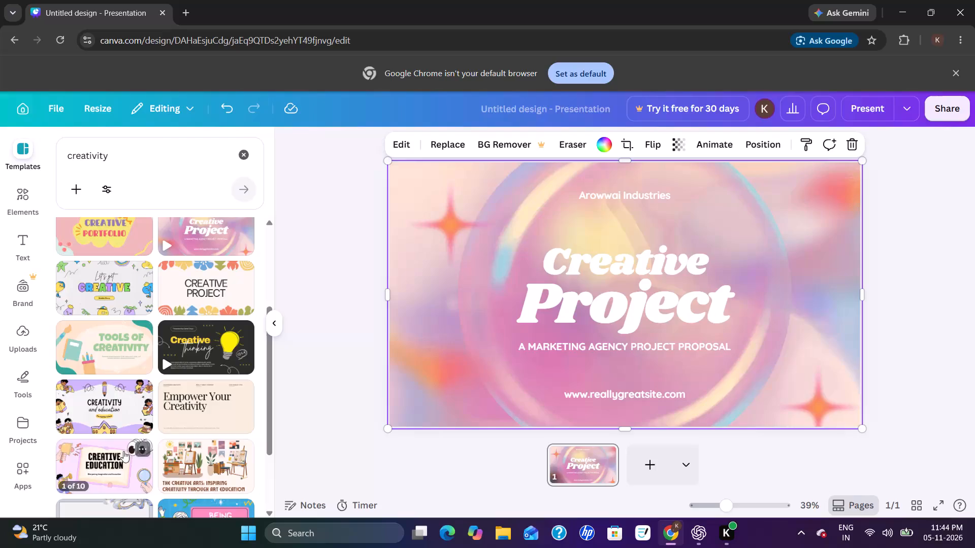
Replace the Creative Project page with the cover page of the Yellow and Purple Illustrated Creativity Education Presentation template.
click(101, 401)
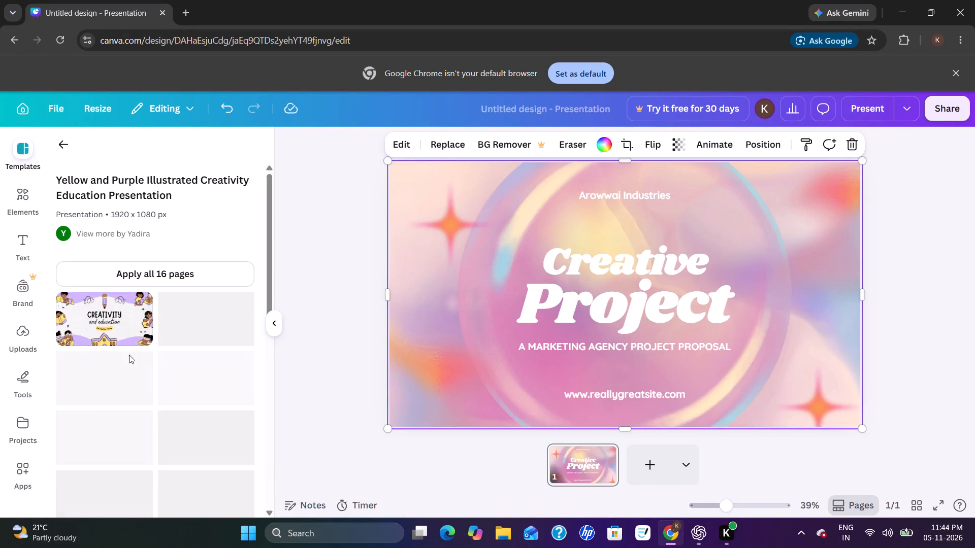
right_click(578, 457)
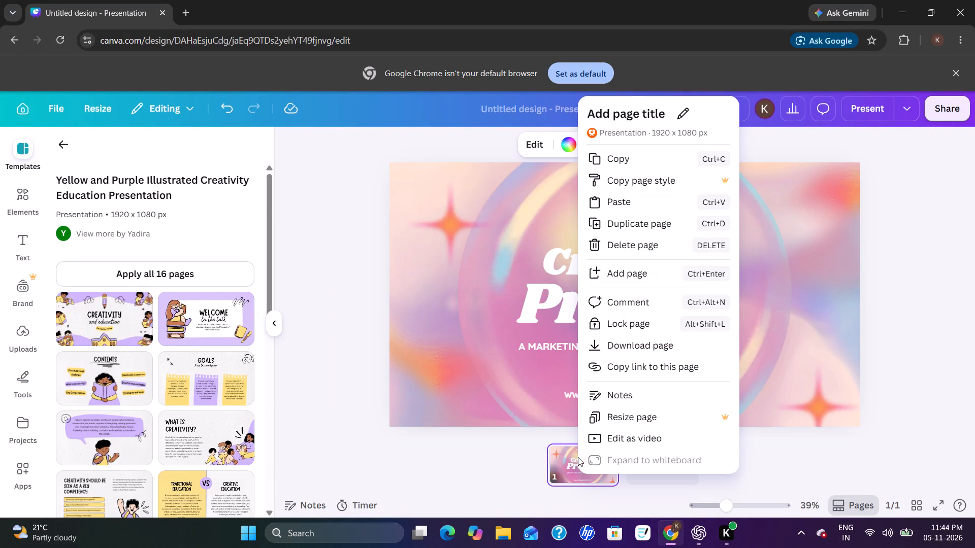
click(626, 245)
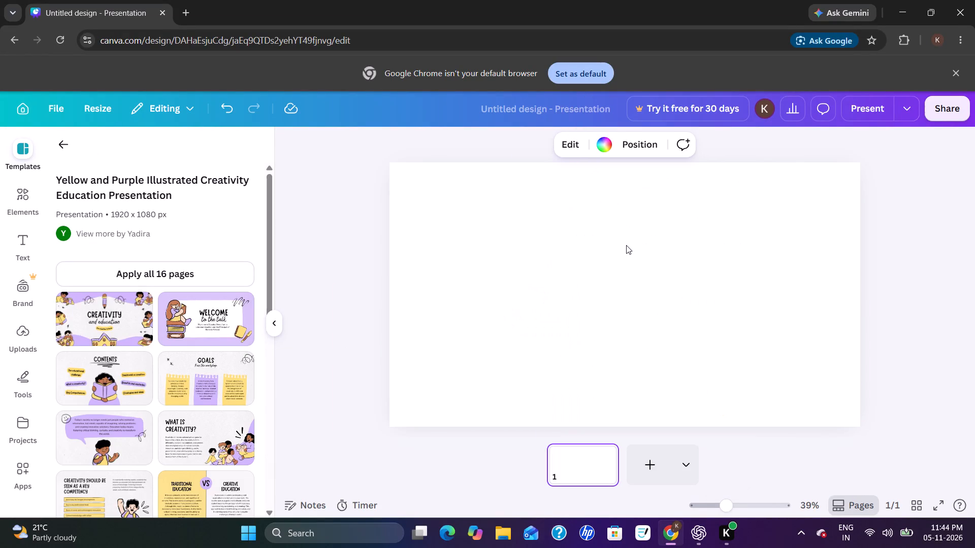
click(99, 312)
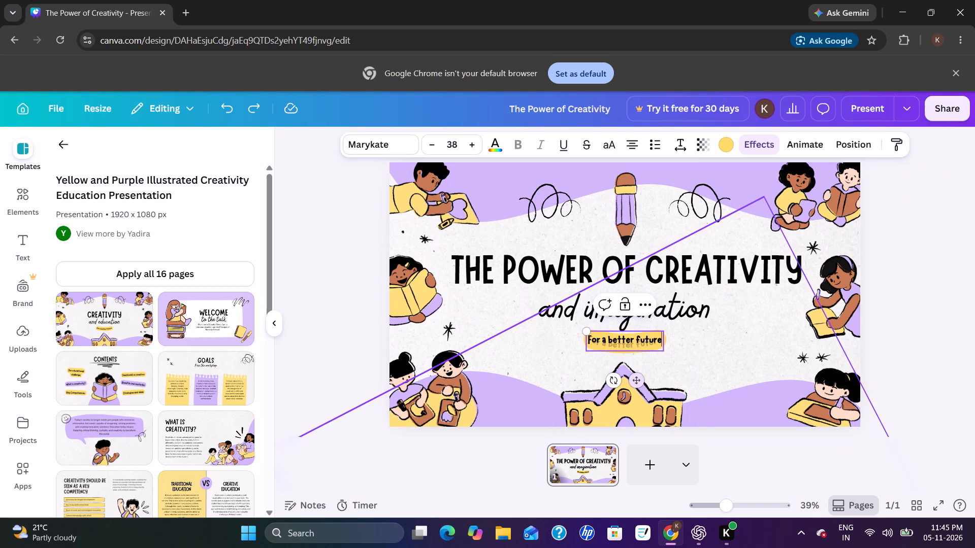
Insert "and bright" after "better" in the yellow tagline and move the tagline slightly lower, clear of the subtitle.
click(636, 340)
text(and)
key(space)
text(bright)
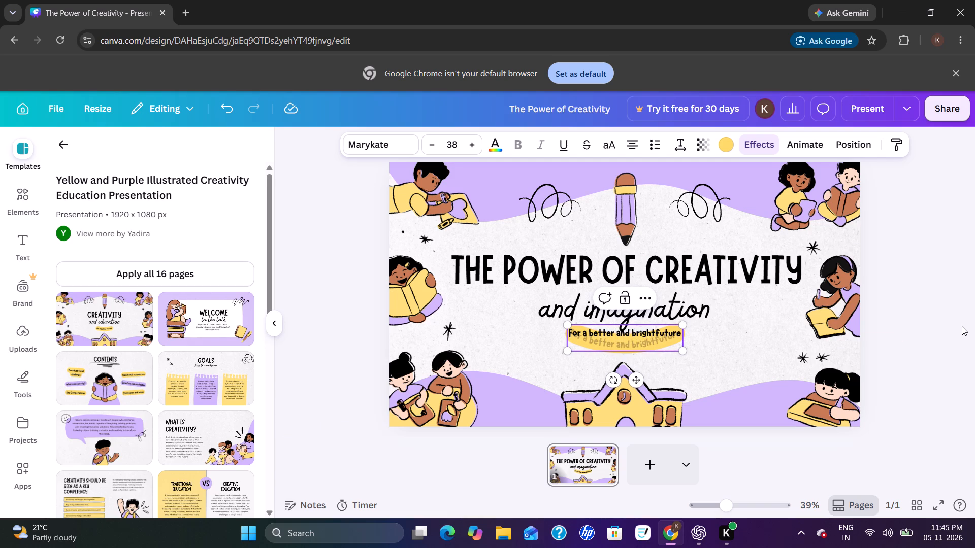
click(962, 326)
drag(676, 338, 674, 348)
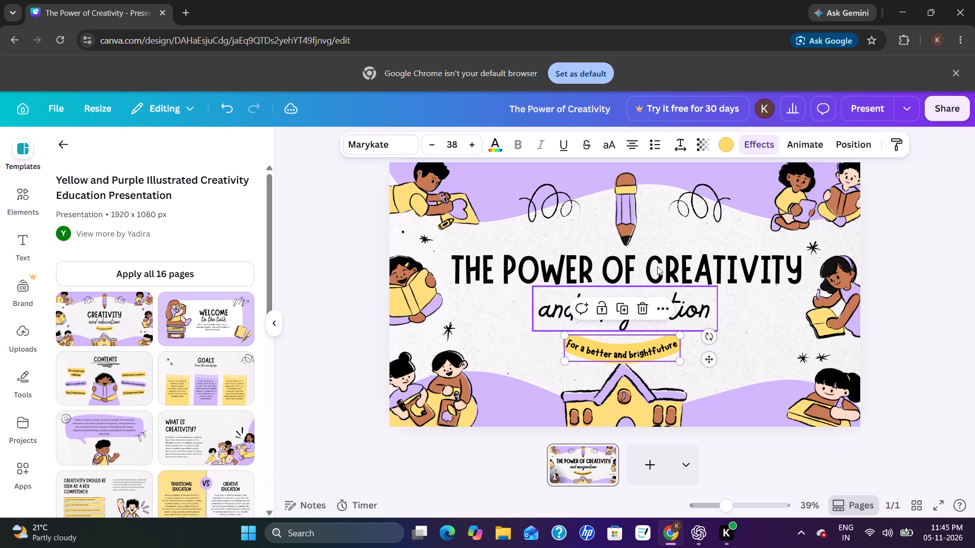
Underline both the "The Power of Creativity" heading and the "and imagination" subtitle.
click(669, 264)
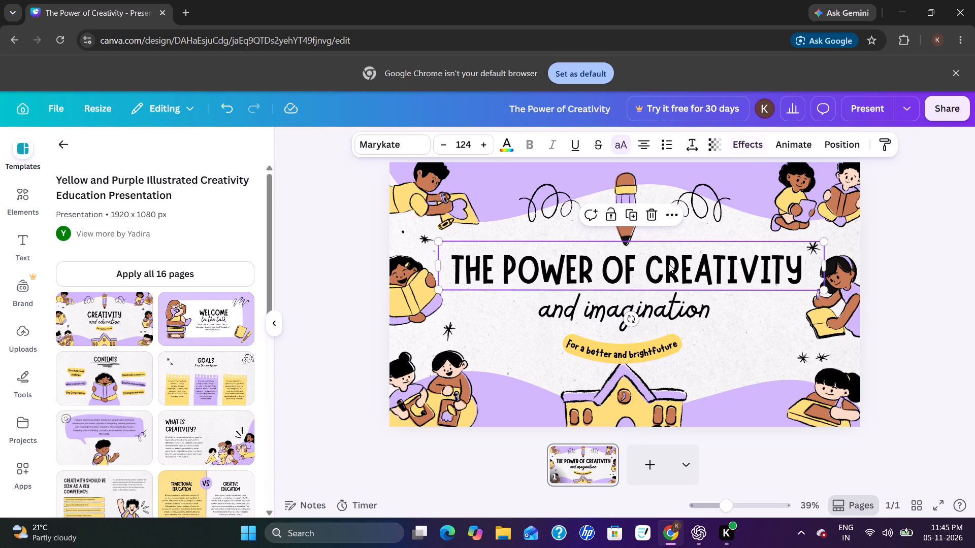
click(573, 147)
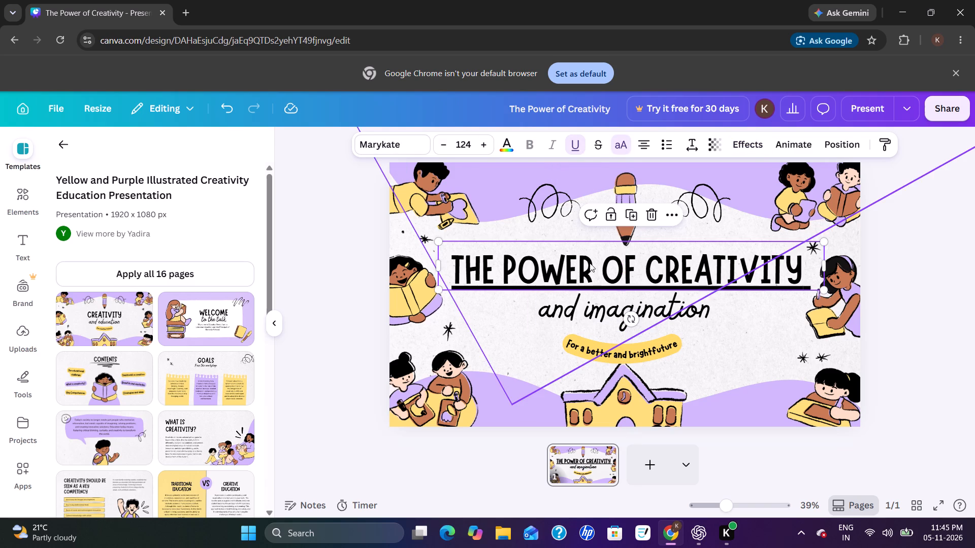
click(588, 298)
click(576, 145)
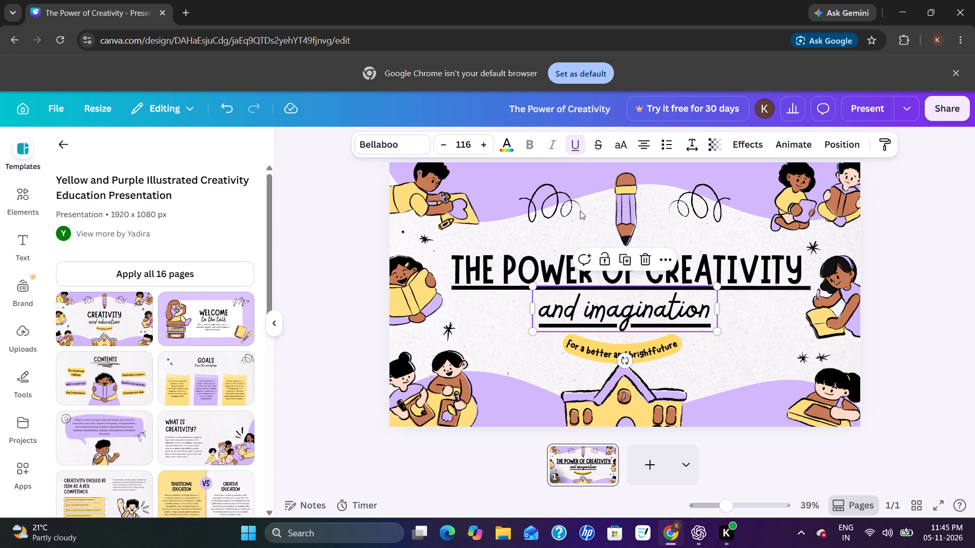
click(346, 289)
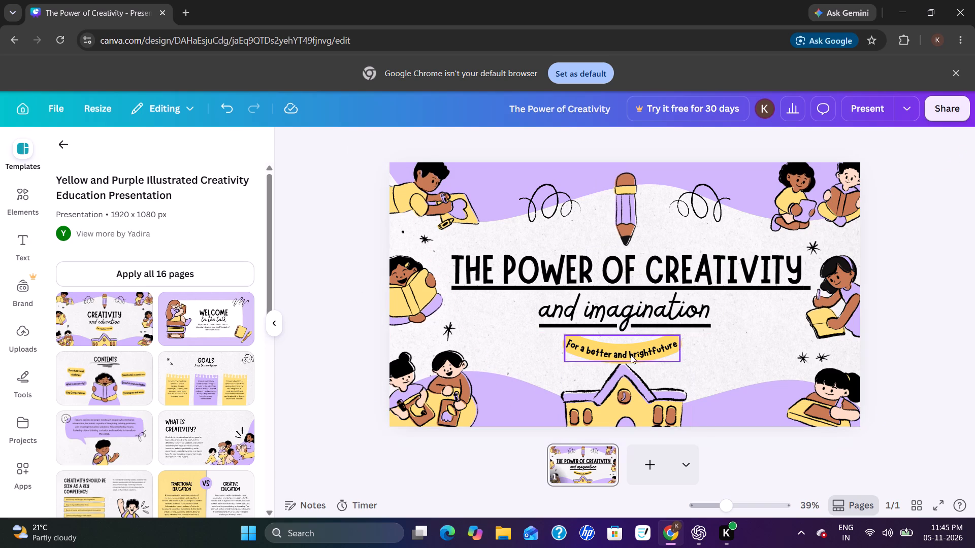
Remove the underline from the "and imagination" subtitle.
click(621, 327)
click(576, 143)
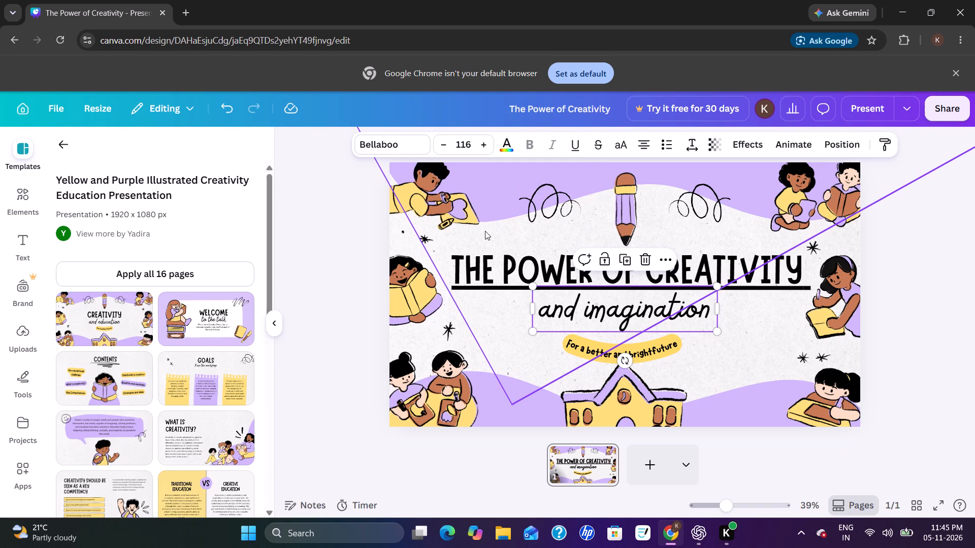
key(ctrl+z)
key(ctrl+z)
key(ctrl+z)
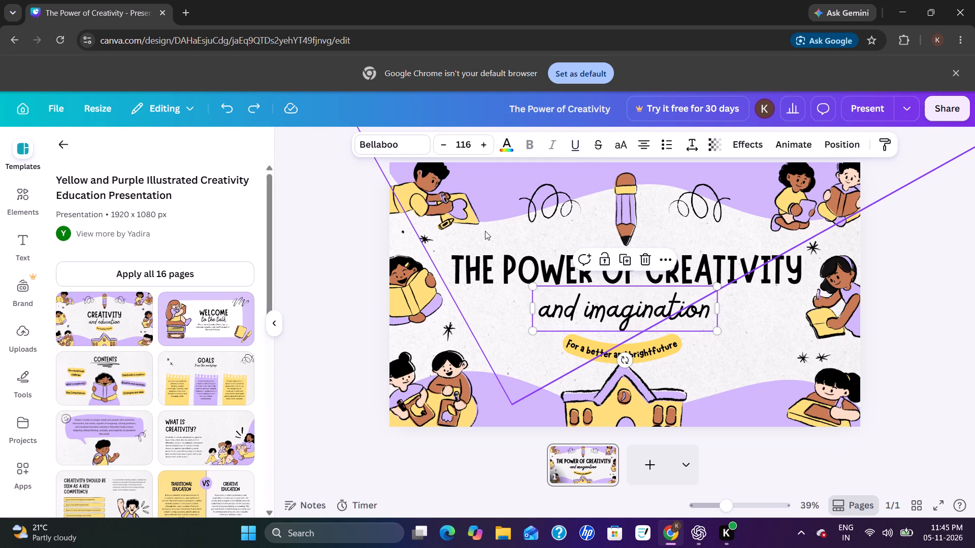
key(ctrl+z)
key(ctrl+z)
key(ctrl+z)
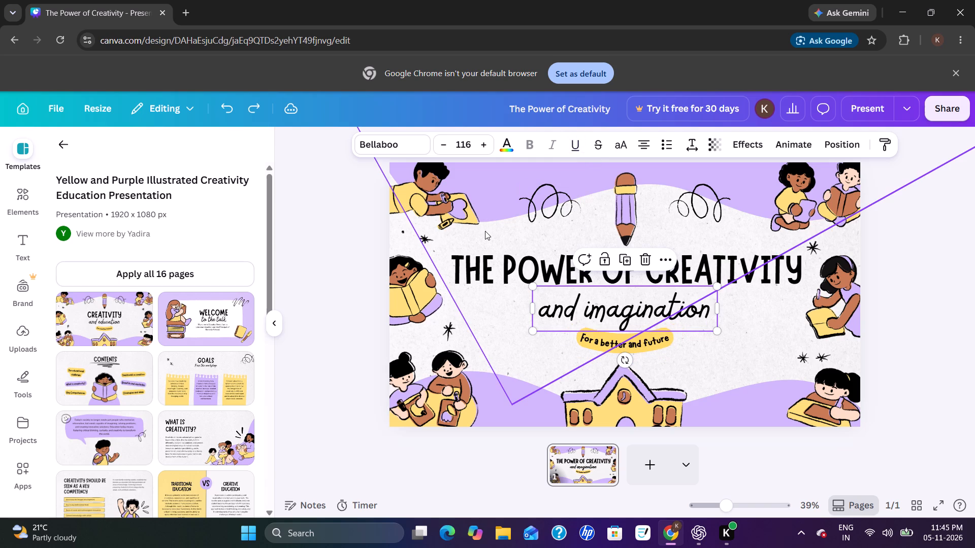
key(ctrl+z)
key(ctrl+z)
key(ctrl+z)
key(ctrl+z)
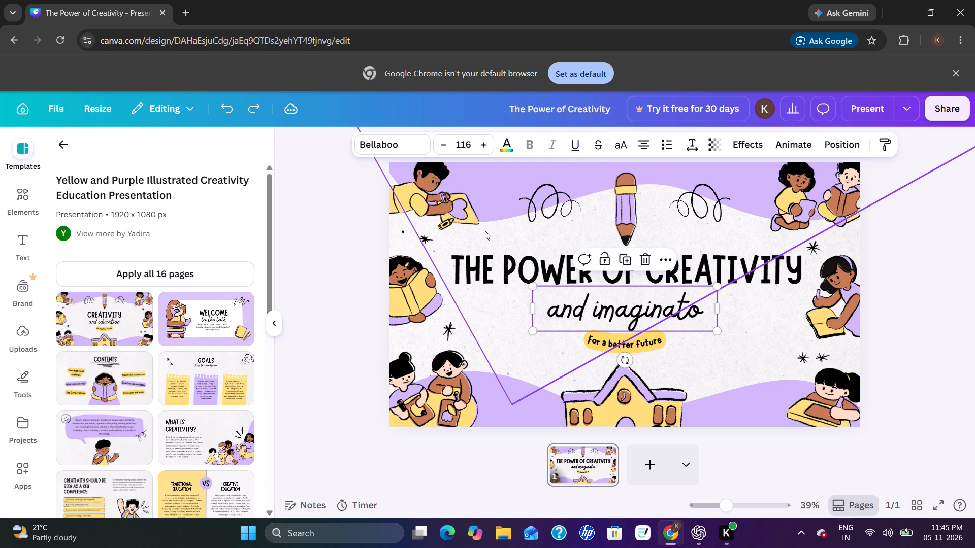
key(ctrl+z)
key(ctrl+z)
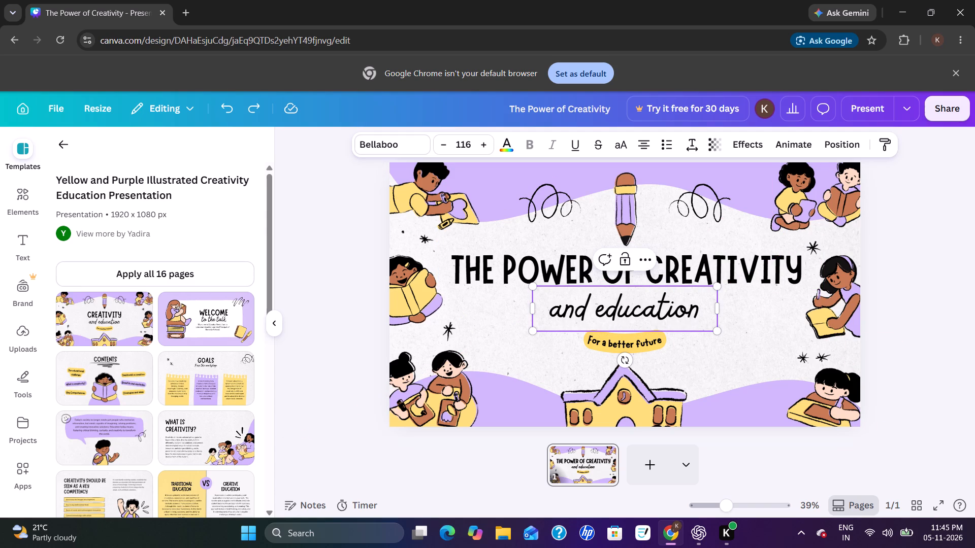
key(Right)
key(BackSpace)
key(BackSpace)
key(BackSpace)
key(BackSpace)
key(BackSpace)
key(BackSpace)
key(BackSpace)
key(BackSpace)
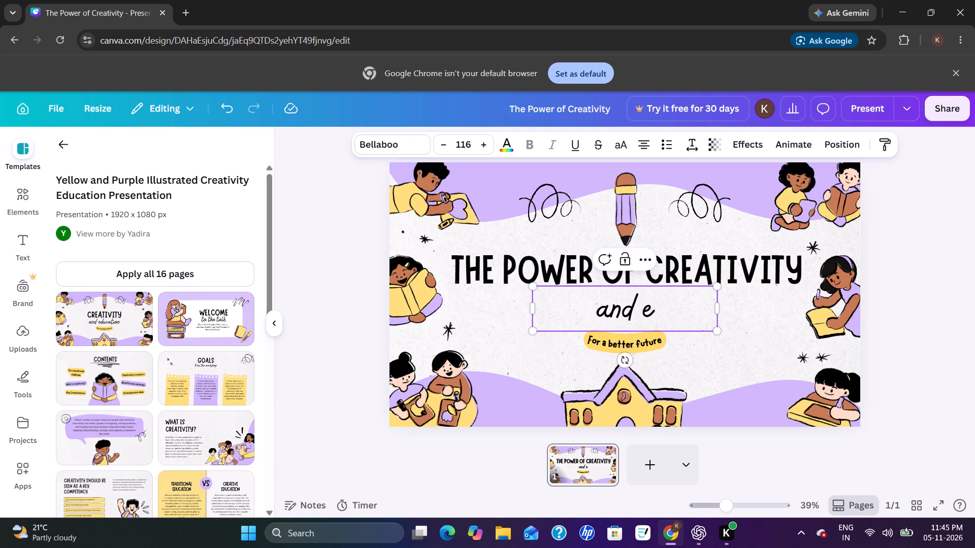
key(BackSpace)
text(imagination)
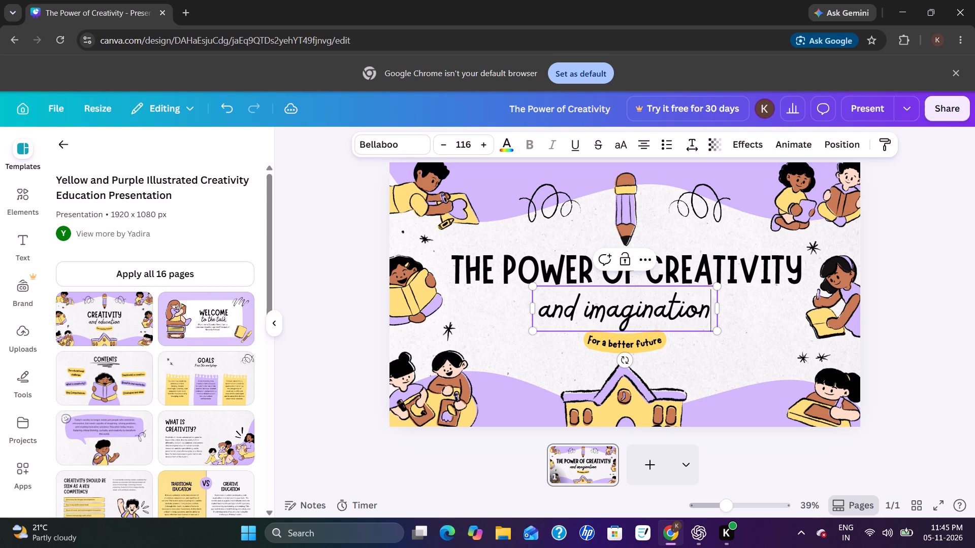
click(905, 289)
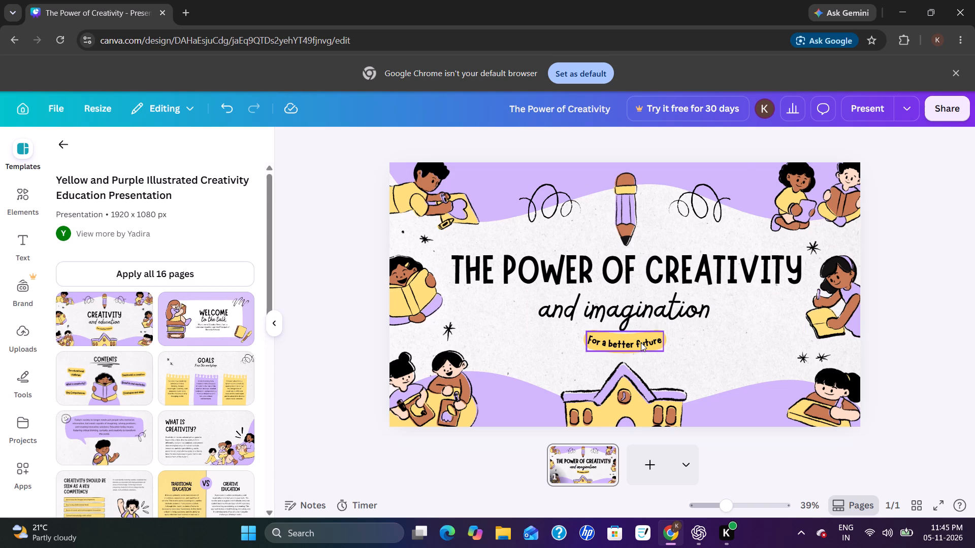
Insert "and bright" followed by a space before "future" in the yellow tagline.
click(641, 342)
click(635, 344)
click(635, 344)
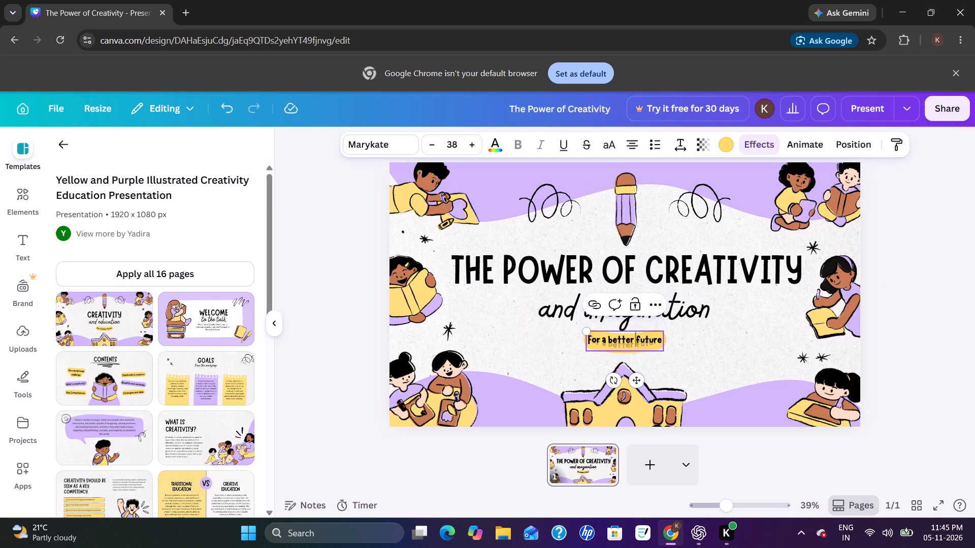
text(and bright)
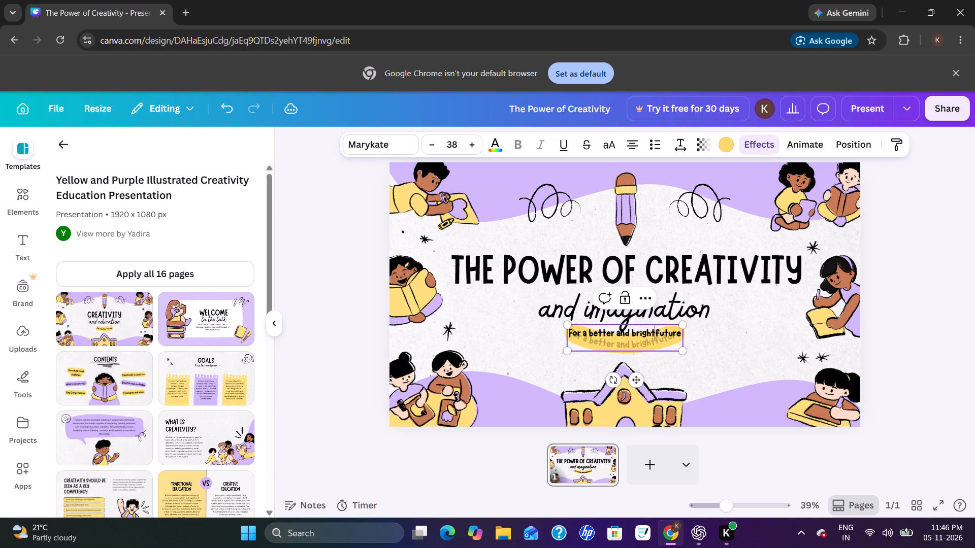
key(space)
click(905, 318)
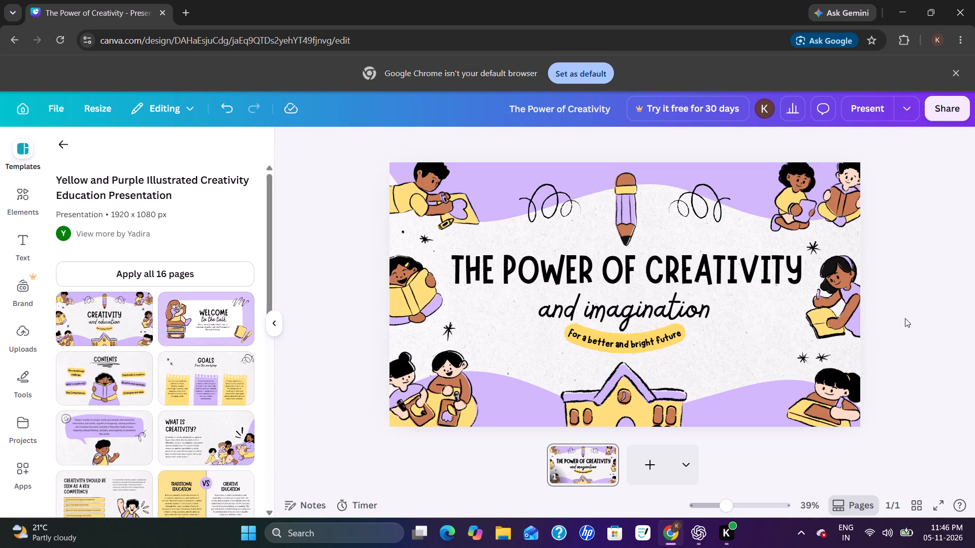
Move the yellow tagline slightly lower, between the subtitle and the school illustration.
drag(671, 338, 667, 346)
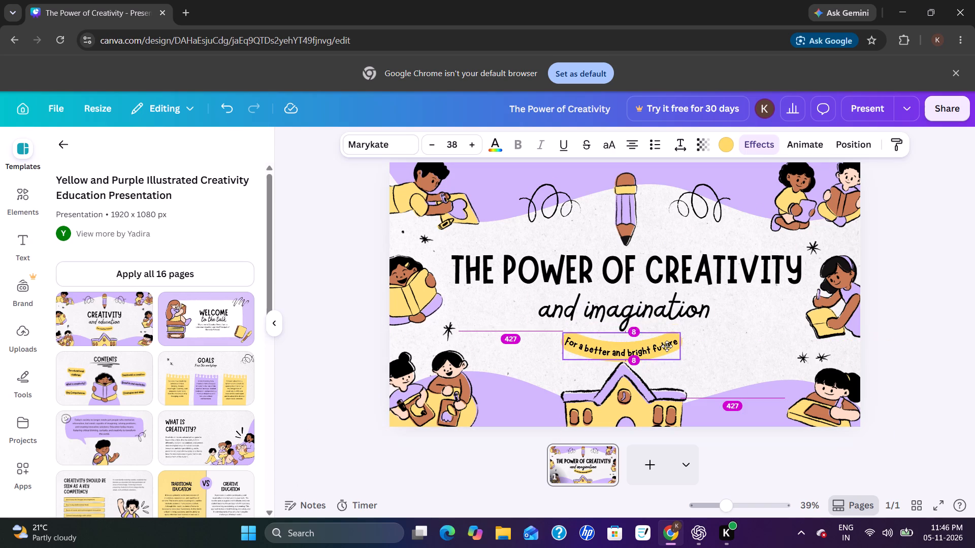
drag(667, 346, 667, 345)
click(903, 218)
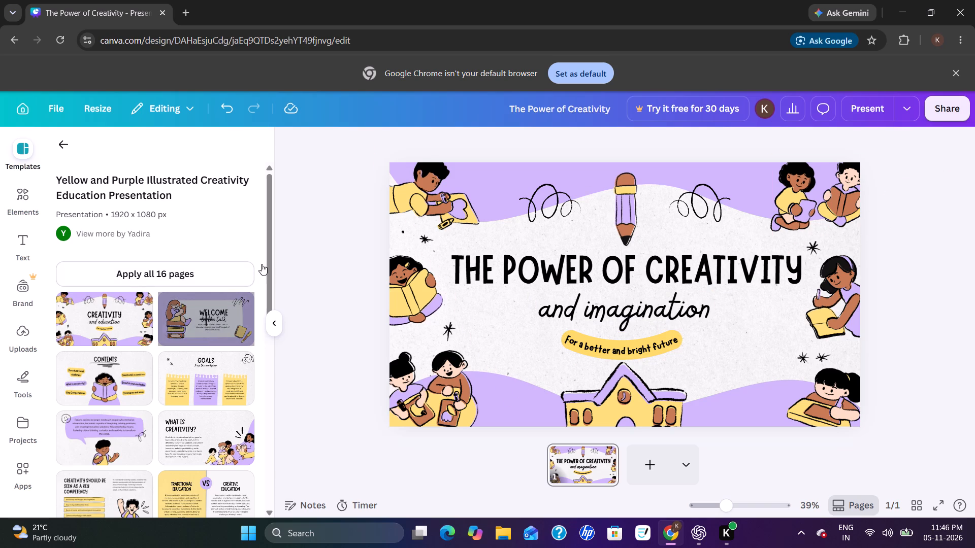
Add the template's "Welcome to the talk" page as a new page.
click(213, 319)
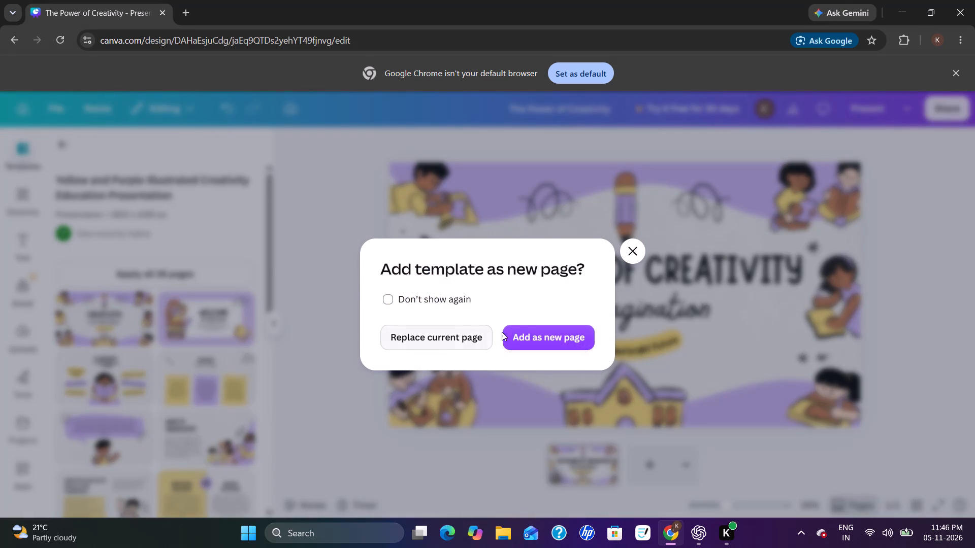
click(524, 329)
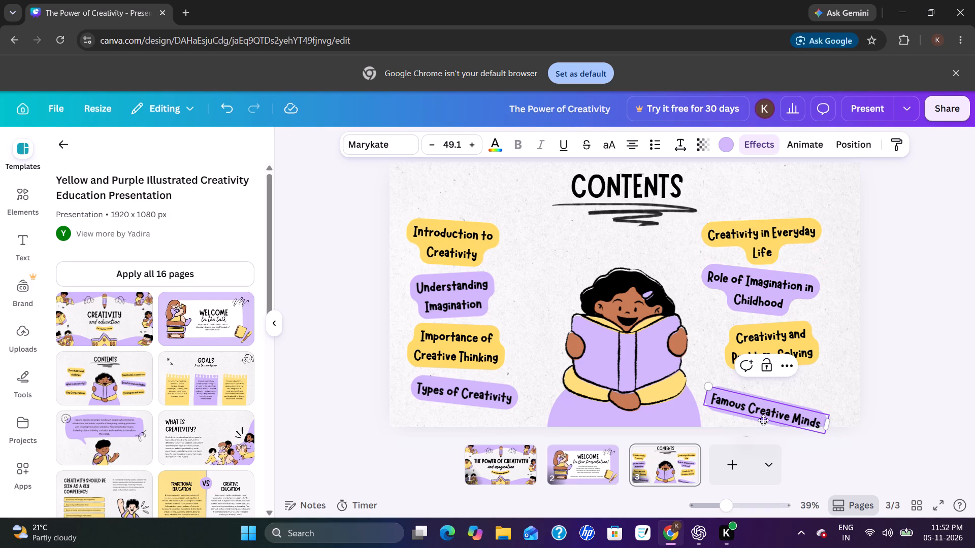
click(759, 416)
drag(776, 417, 779, 411)
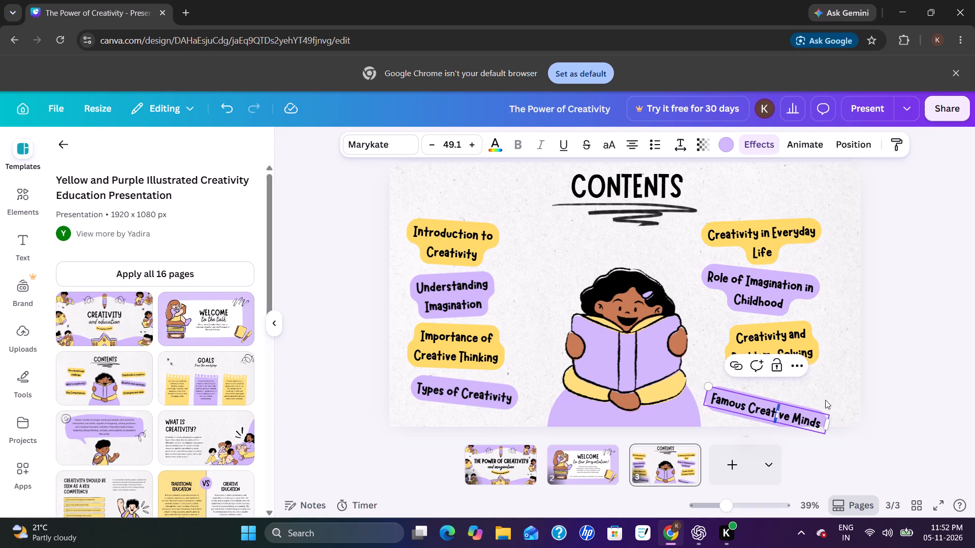
click(908, 374)
Reduce the "Famous Creative Minds" label's tilt to about 5° and move it up just beneath the "Creativity and Problem-Solving" label.
drag(776, 409, 784, 394)
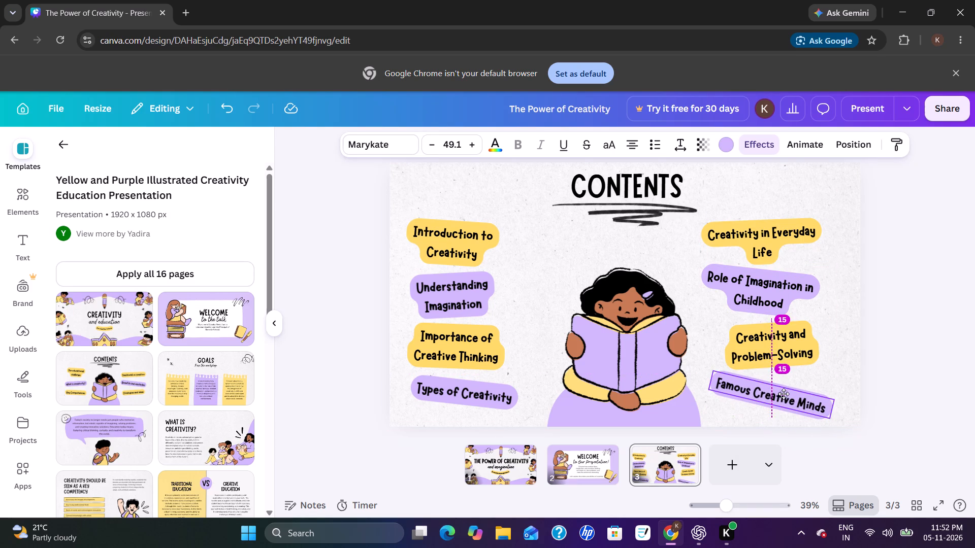
drag(784, 394, 784, 393)
drag(754, 428, 760, 424)
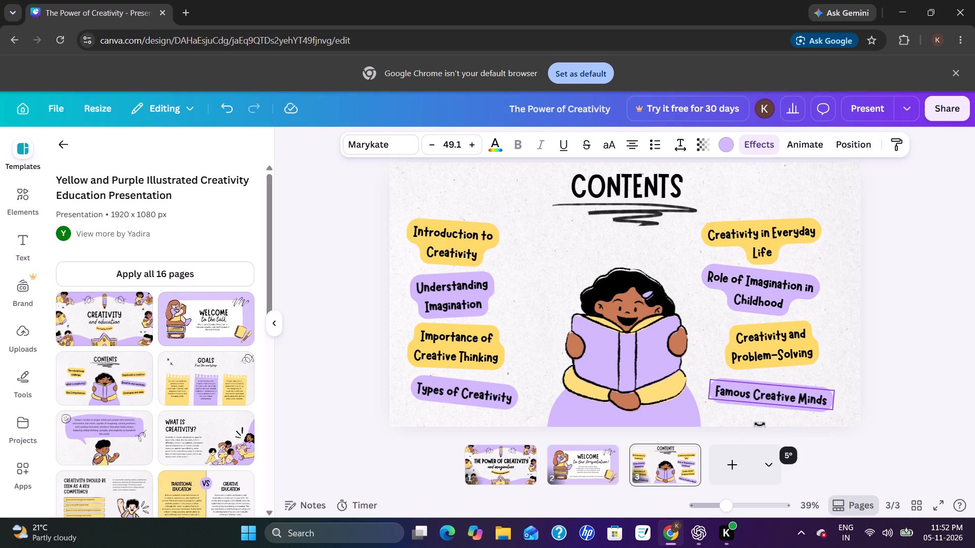
drag(760, 424, 759, 425)
click(907, 348)
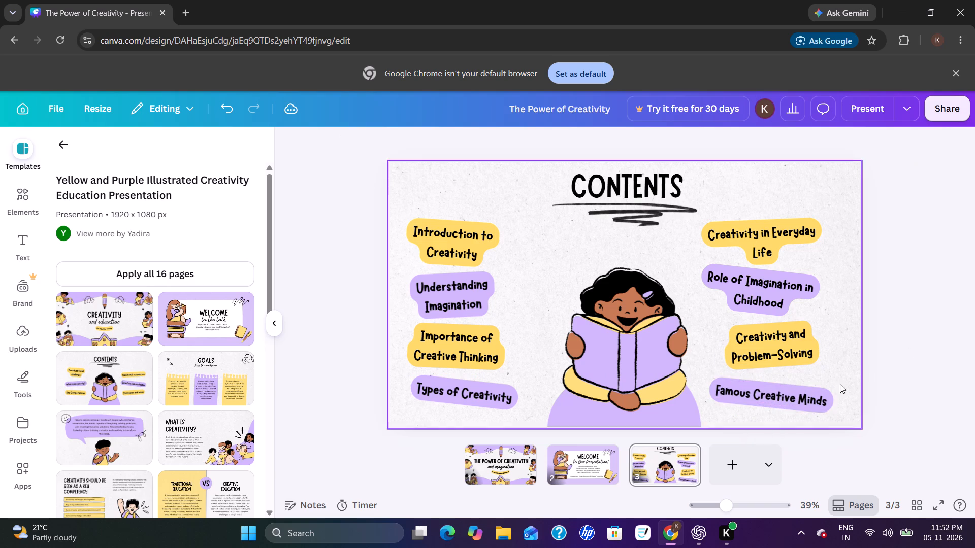
drag(806, 399, 808, 388)
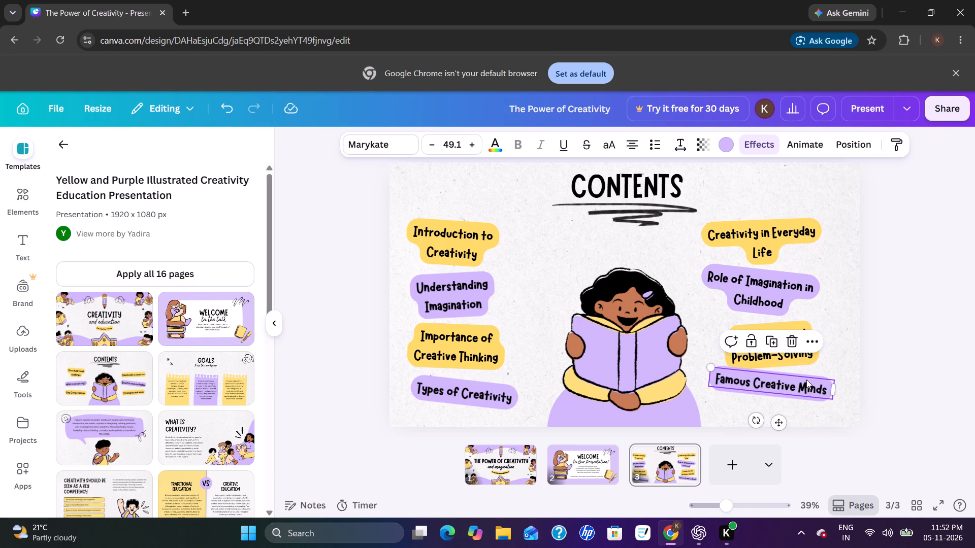
Move the "Creativity in Everyday Life" label and the four left-column labels up, leaving room beneath "Types of Creativity" on the Contents page.
drag(768, 244, 772, 227)
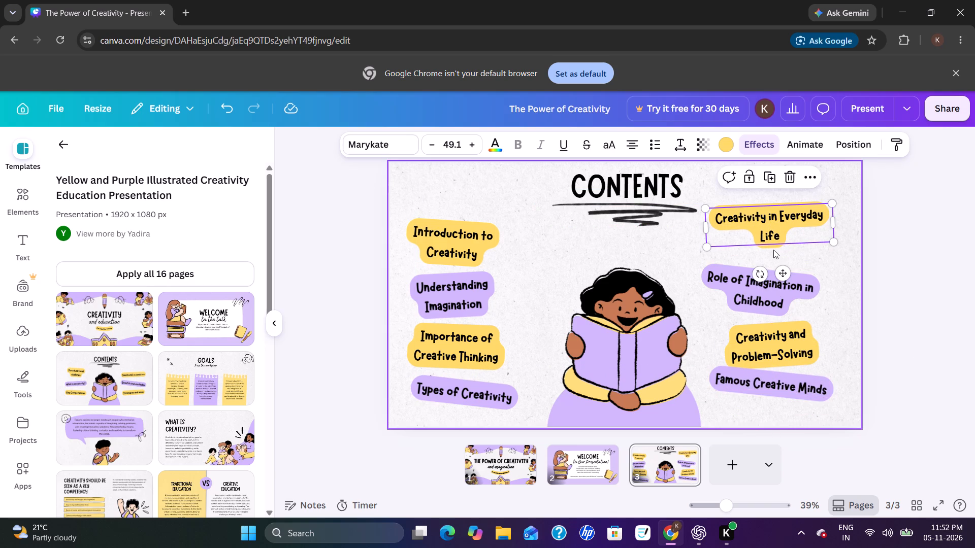
drag(434, 226, 436, 214)
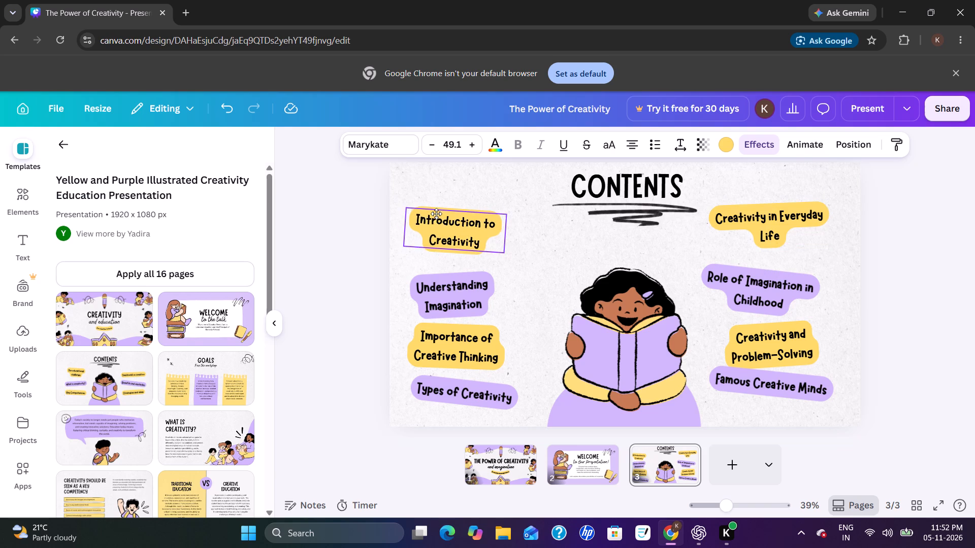
drag(436, 214, 439, 198)
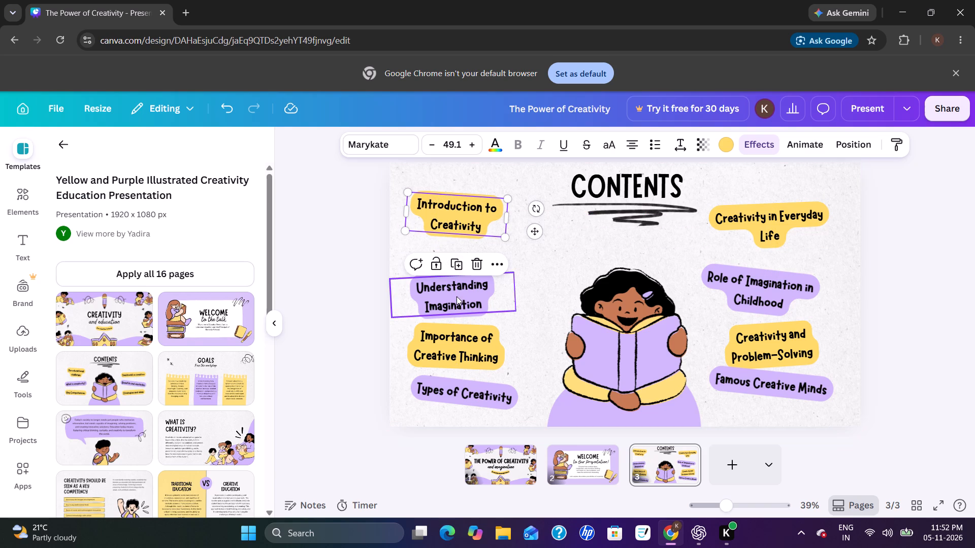
drag(457, 296, 457, 268)
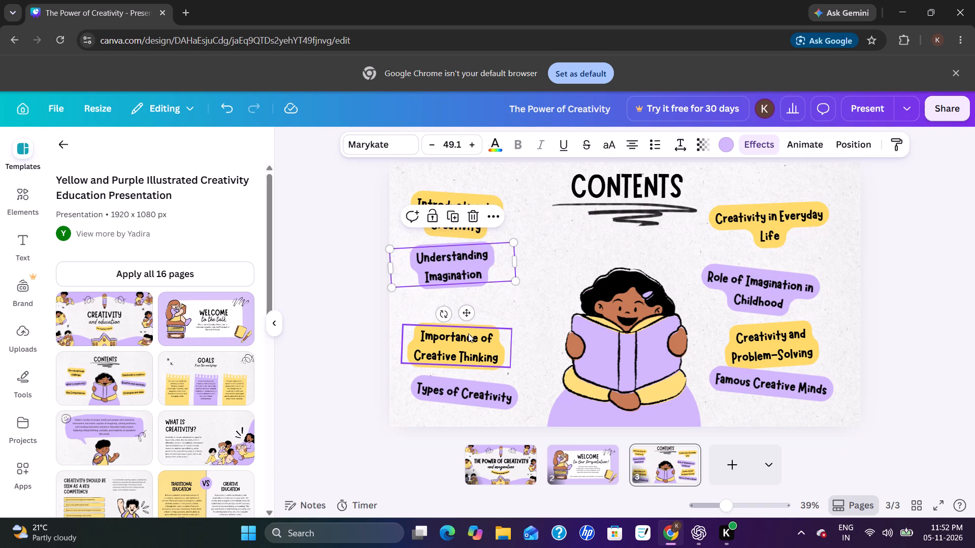
drag(468, 333, 470, 304)
drag(486, 391, 484, 367)
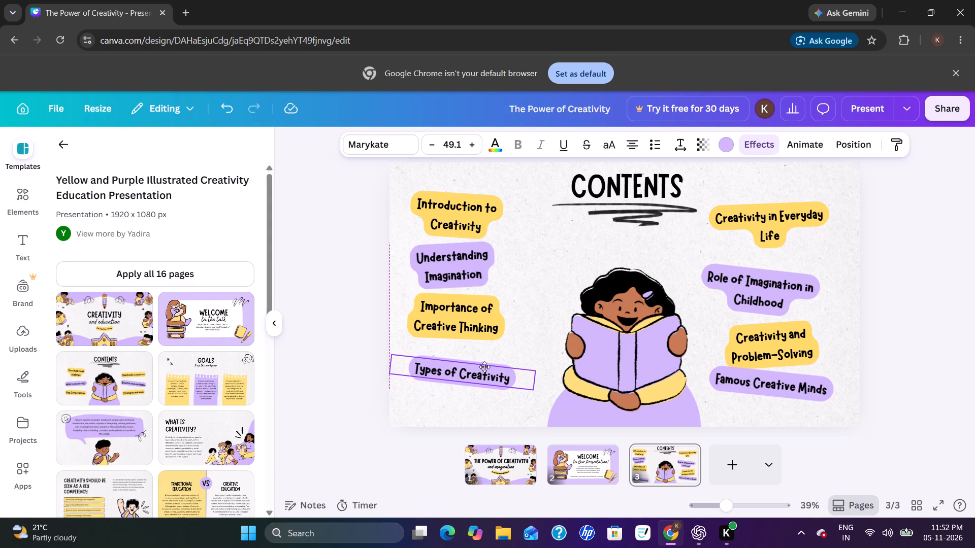
drag(484, 367, 486, 356)
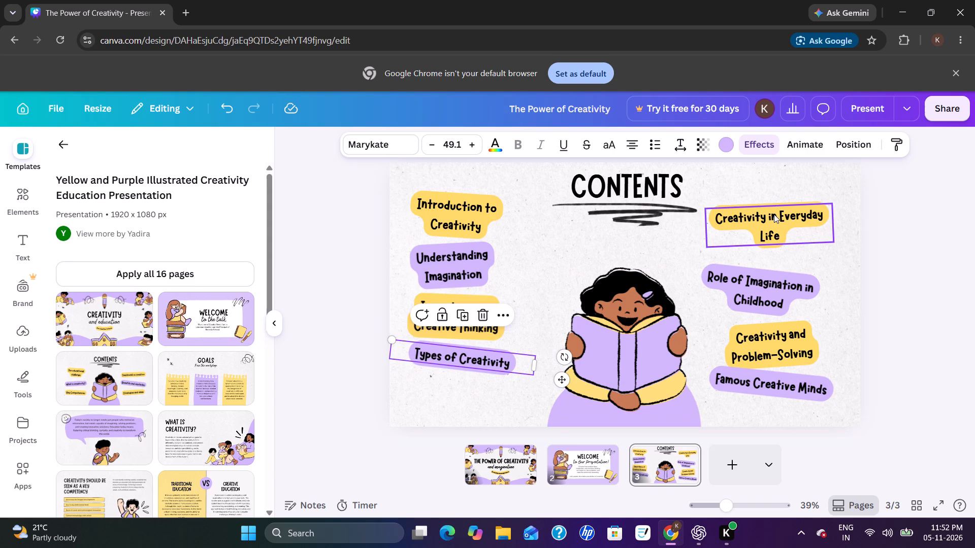
Move the "Creativity in Everyday Life" label to the bottom of the left column, beneath "Types of Creativity".
drag(774, 214, 461, 395)
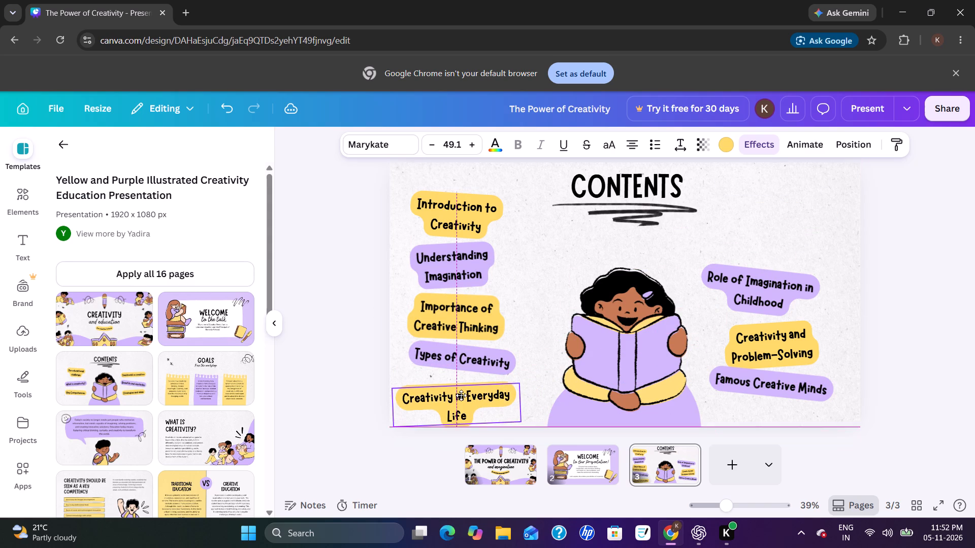
drag(461, 395, 463, 393)
drag(761, 289, 761, 280)
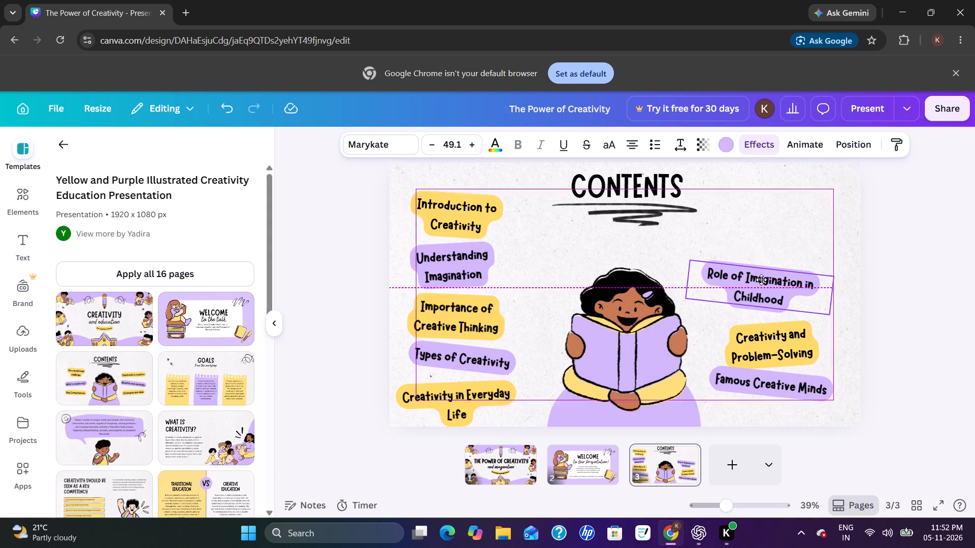
drag(761, 280, 775, 213)
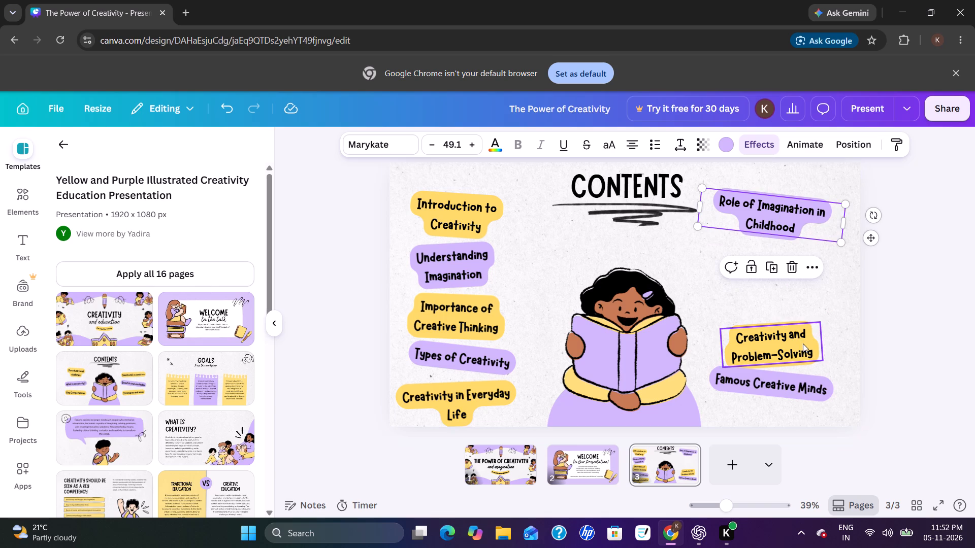
drag(803, 344, 799, 265)
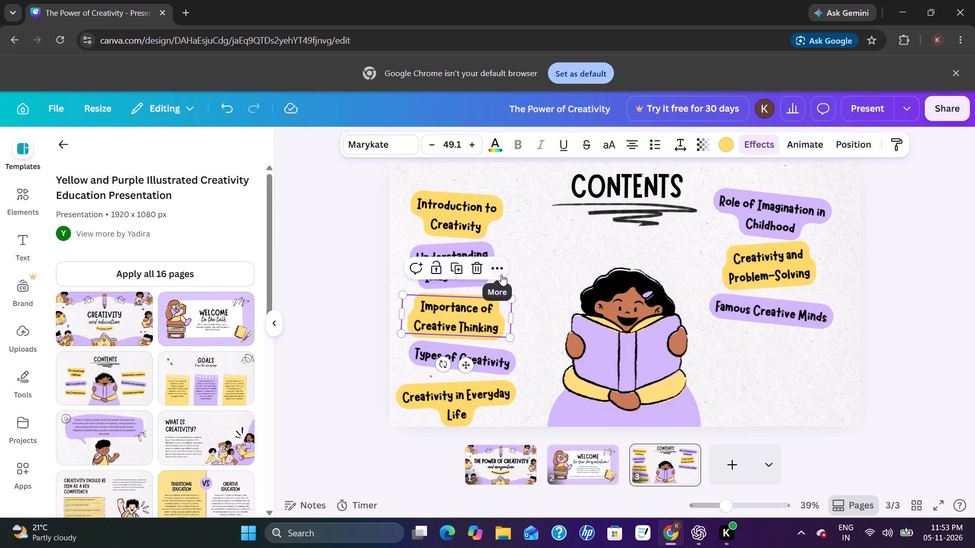
click(501, 275)
click(533, 363)
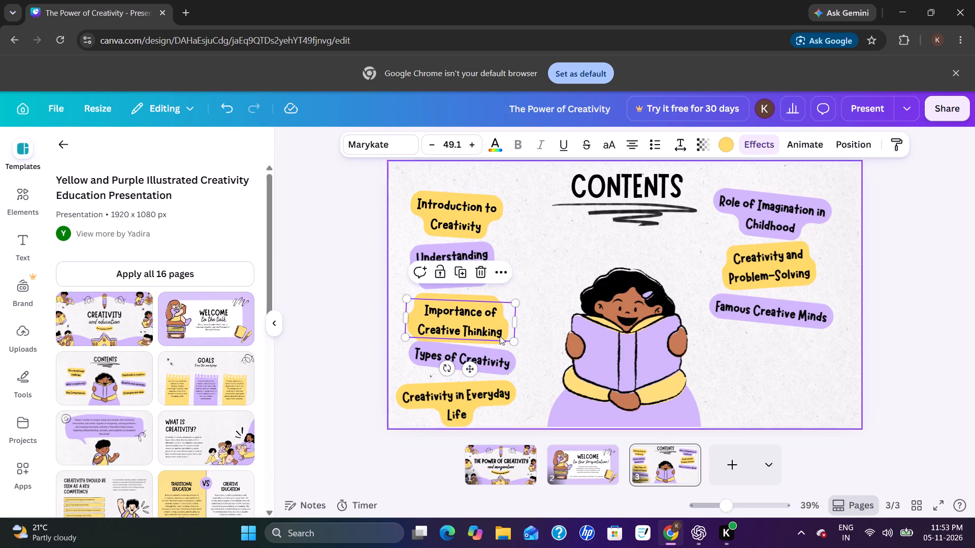
drag(488, 318, 803, 356)
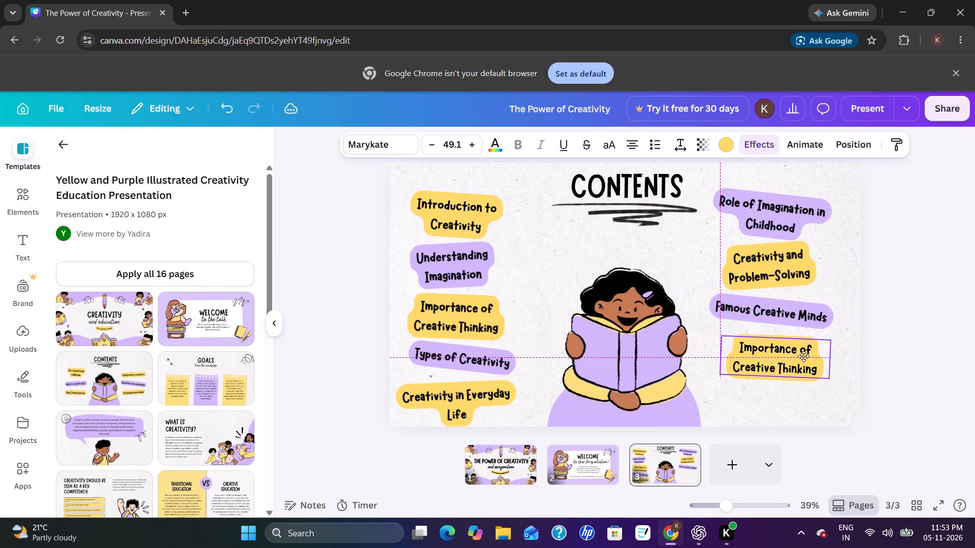
drag(803, 356, 802, 353)
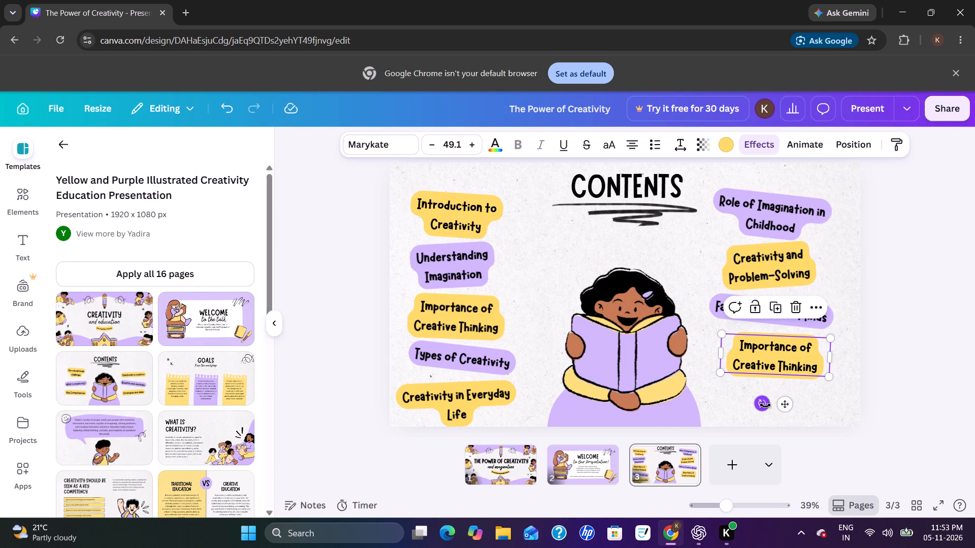
drag(765, 405, 769, 395)
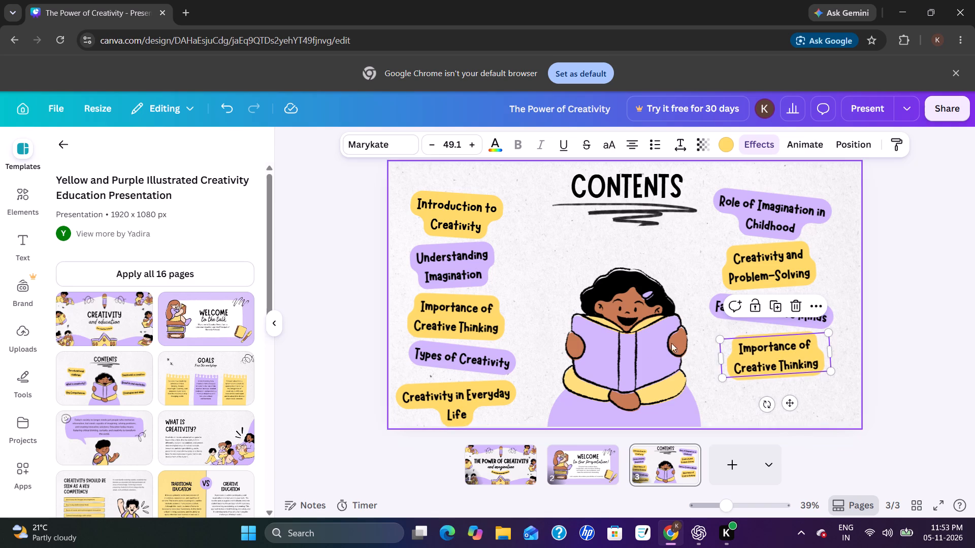
Duplicate the purple "Types of Creativity" label, place the copy at the bottom of the right column and tilt it slightly counterclockwise.
click(507, 368)
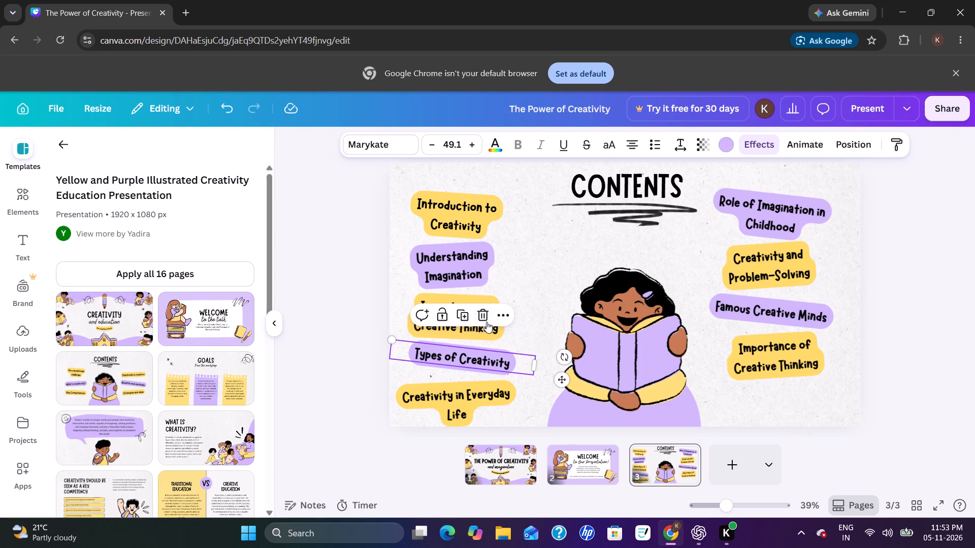
click(500, 311)
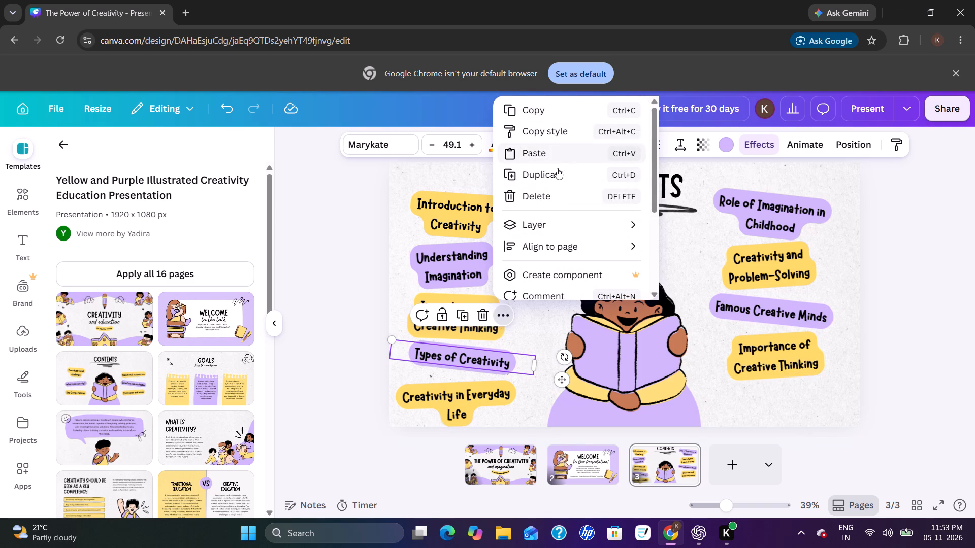
click(557, 172)
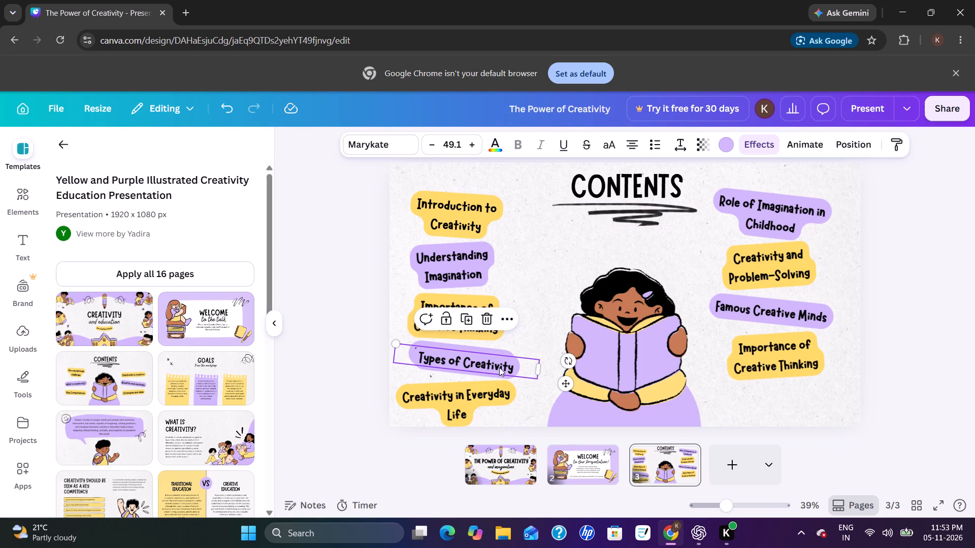
drag(499, 367, 809, 403)
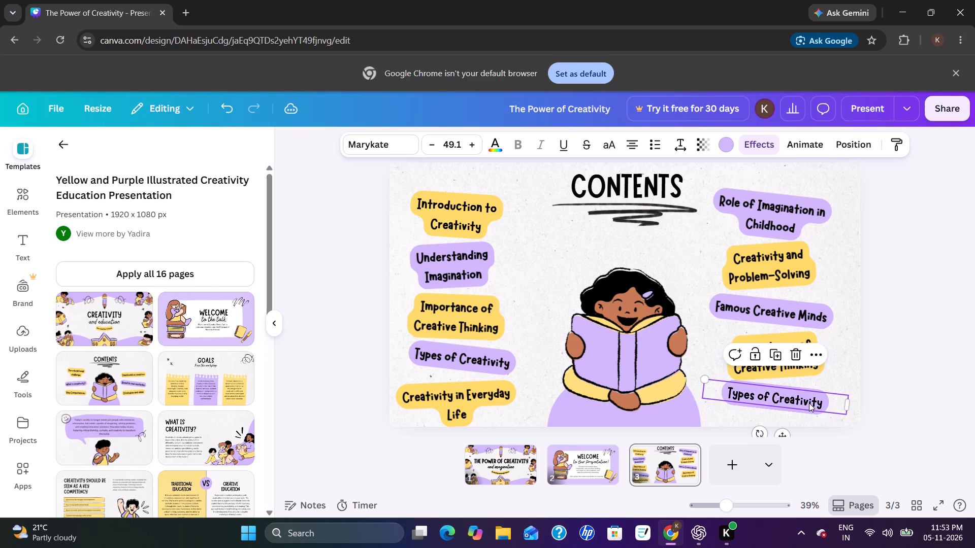
drag(761, 434, 791, 426)
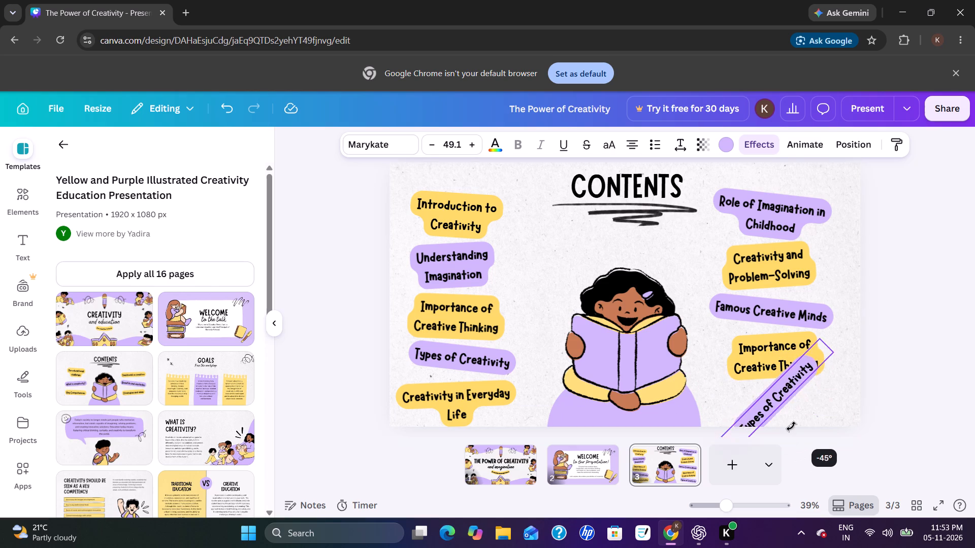
drag(791, 426, 769, 447)
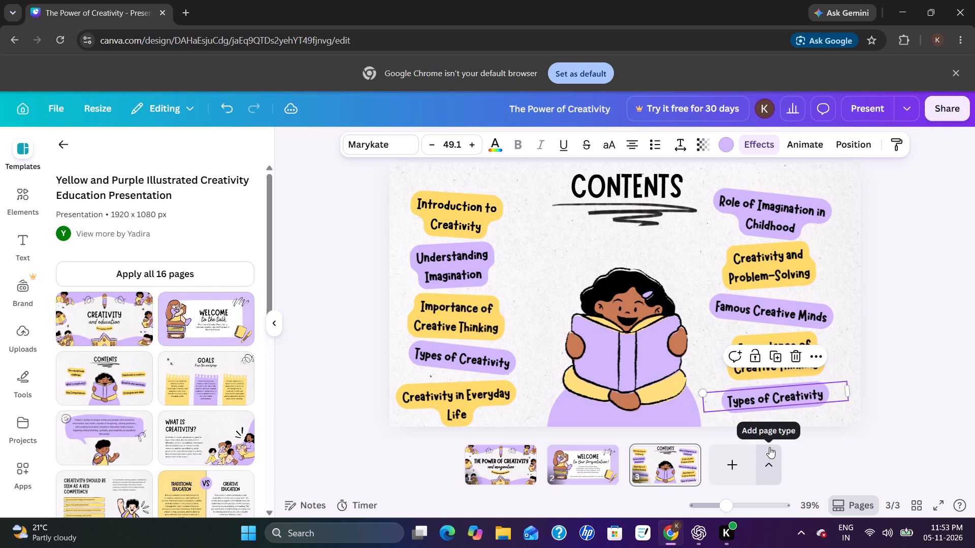
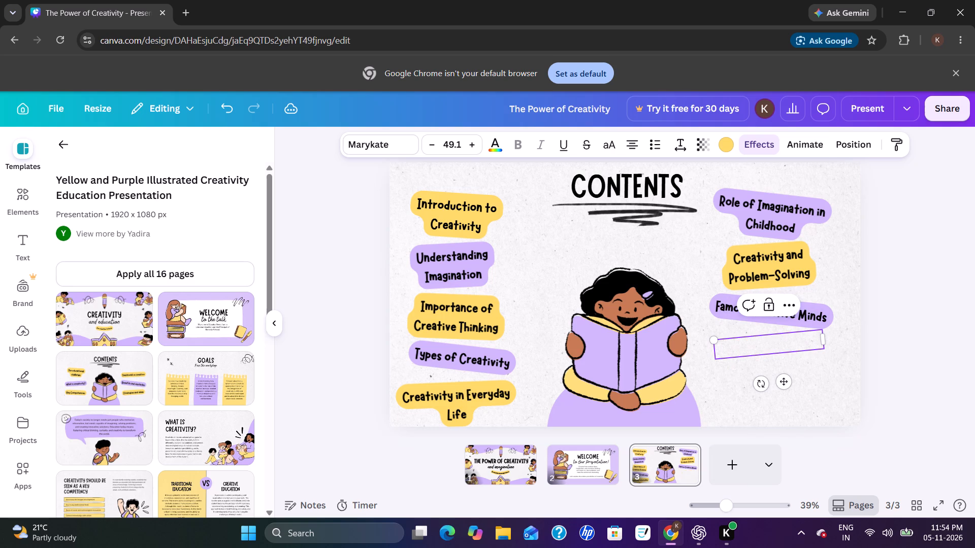
key(ctrl+v)
click(874, 345)
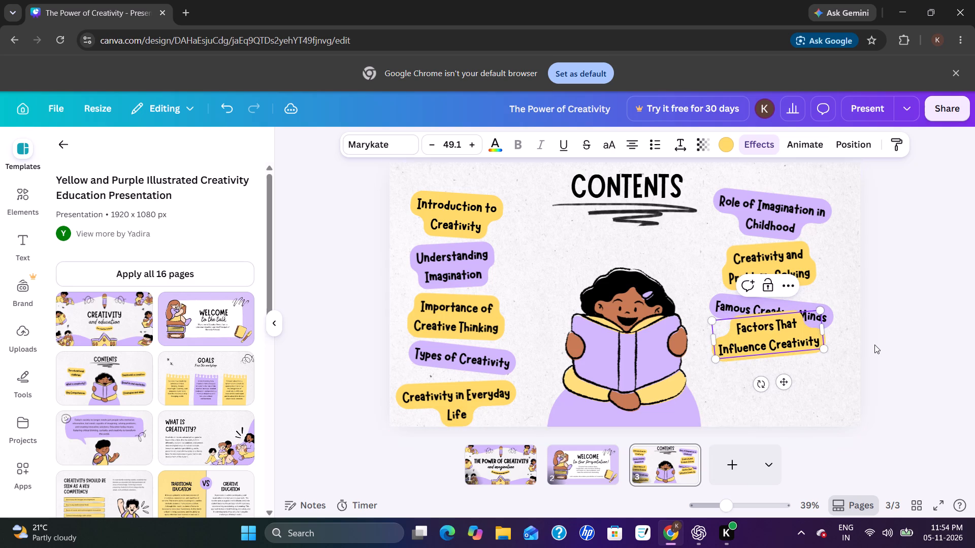
Move the "Factors That Influence Creativity" label down so it sits clear beneath "Famous Creative Minds".
drag(785, 331, 785, 350)
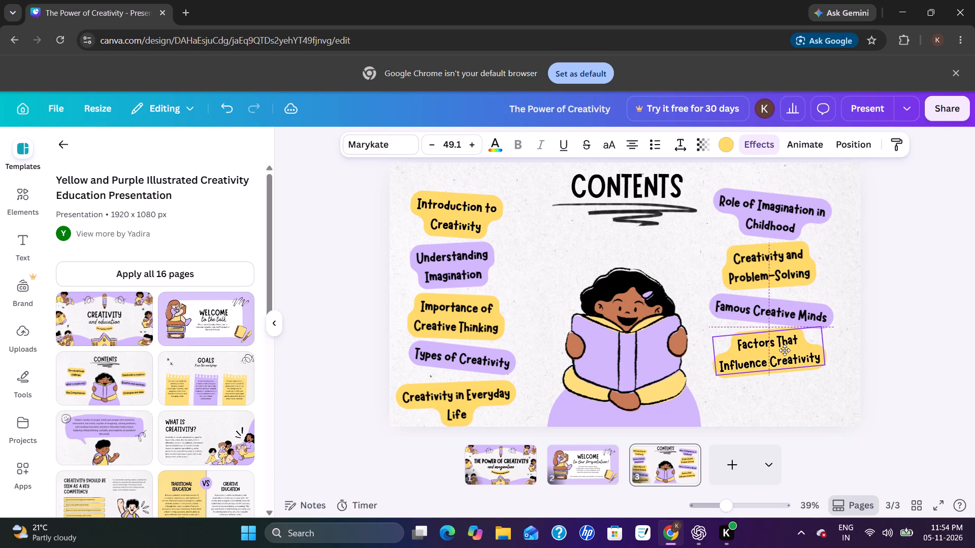
drag(785, 350, 785, 352)
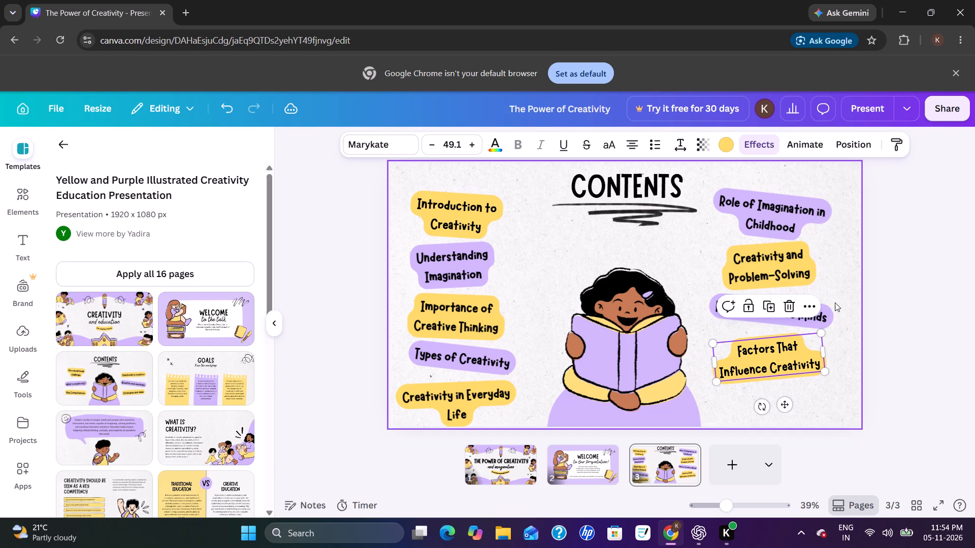
Duplicate the purple "Famous Creative Minds" label and place the copy at the bottom of the right column.
click(828, 313)
click(811, 276)
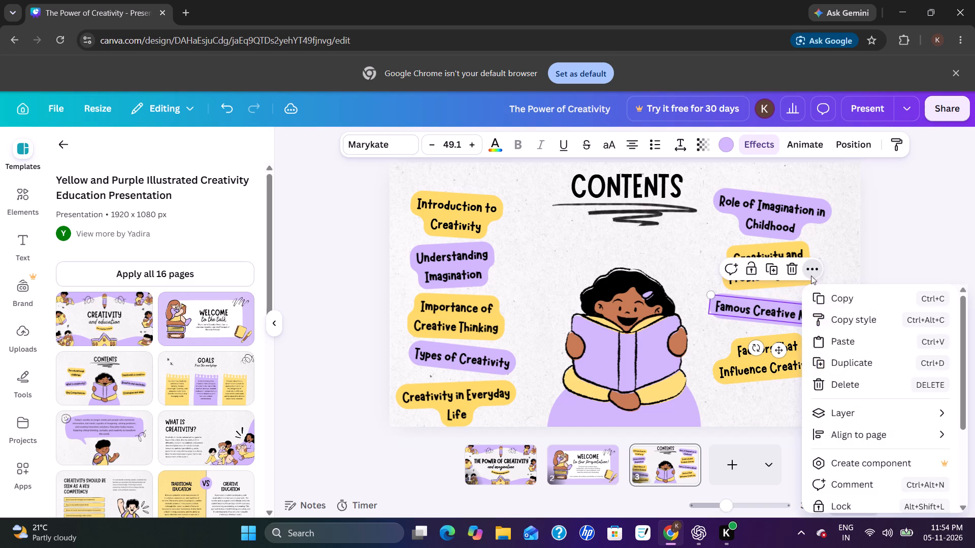
click(836, 365)
drag(799, 317, 797, 405)
Replace the text of the duplicated "Famous Creative Minds" label at the column's bottom with "conclusion".
click(797, 405)
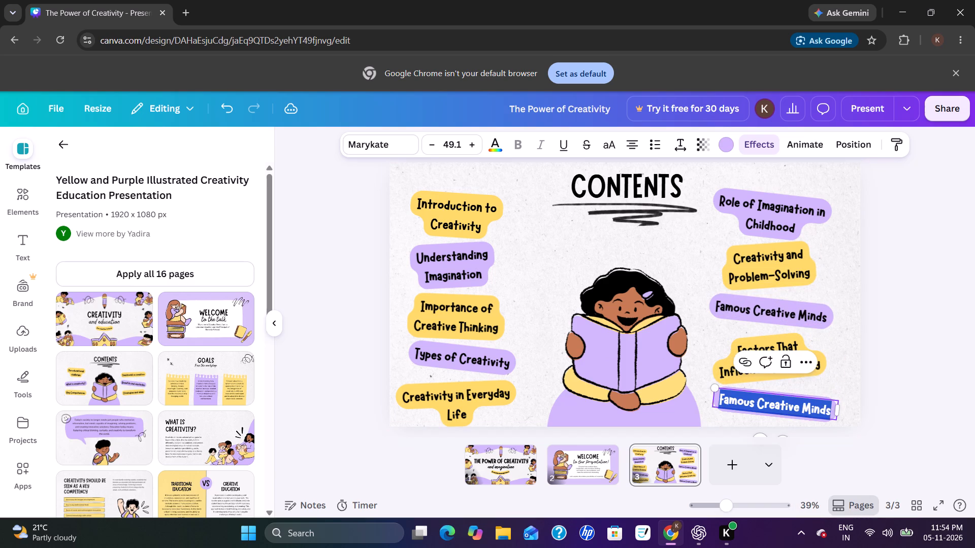
key(BackSpace)
text(conclusion)
click(898, 374)
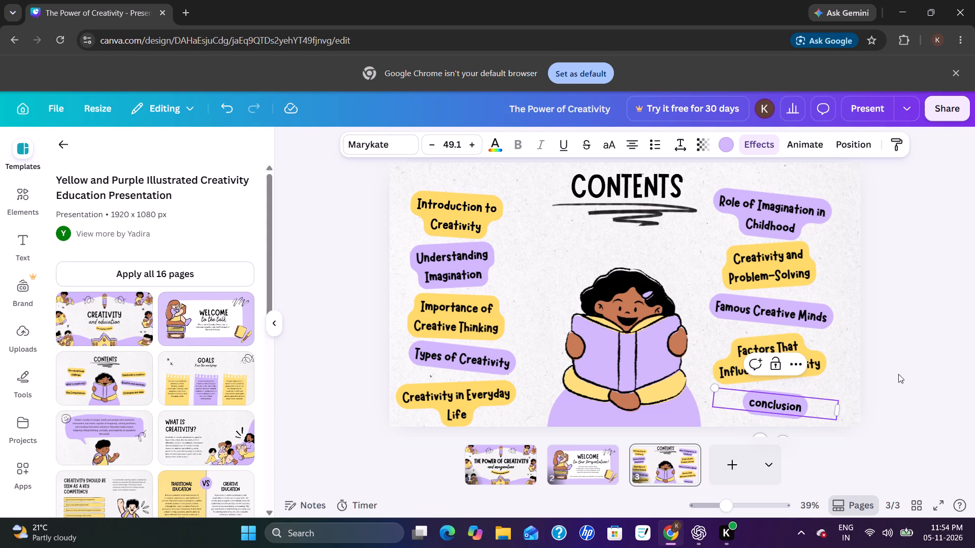
click(793, 405)
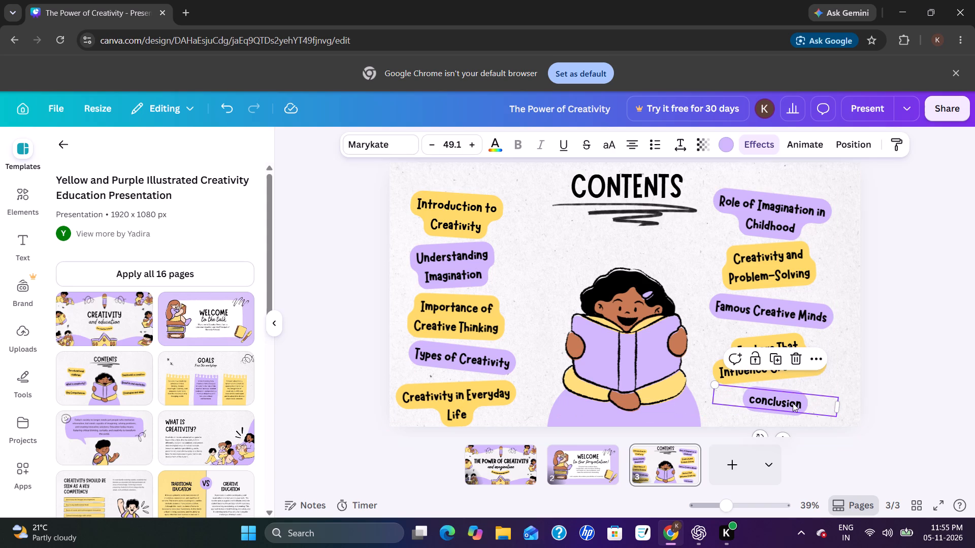
click(913, 394)
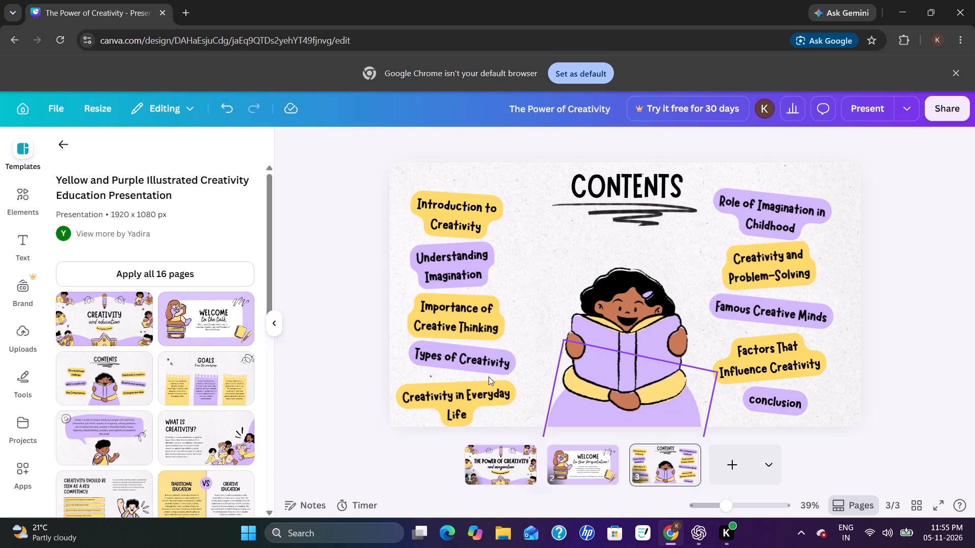
Add the template's "Goals from the workshop" page as page 4 and select that page.
scroll(200, 412, down, 1)
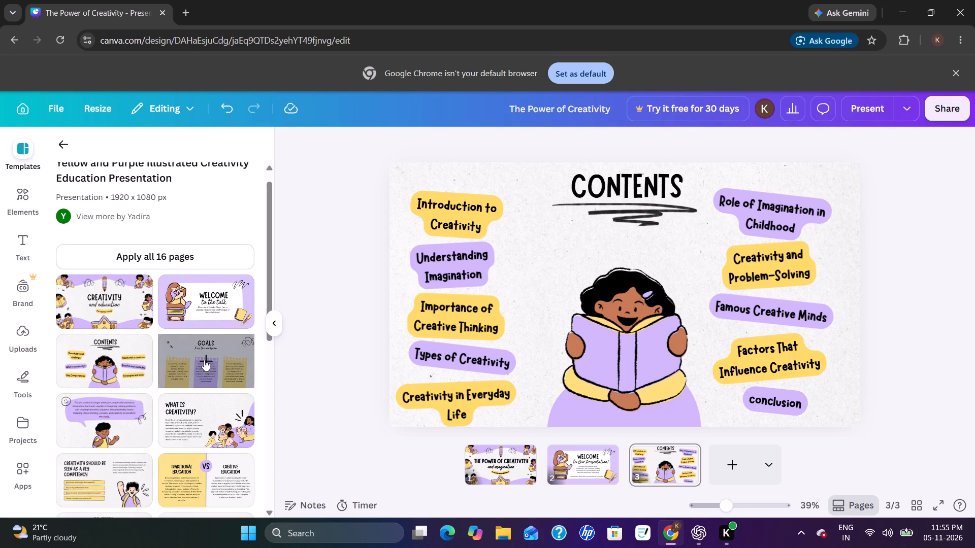
click(204, 360)
click(536, 334)
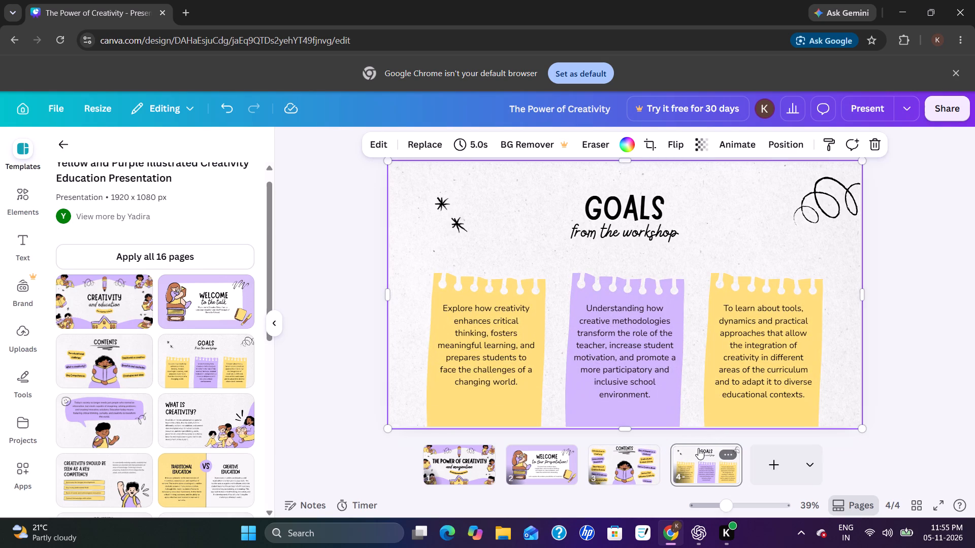
click(698, 448)
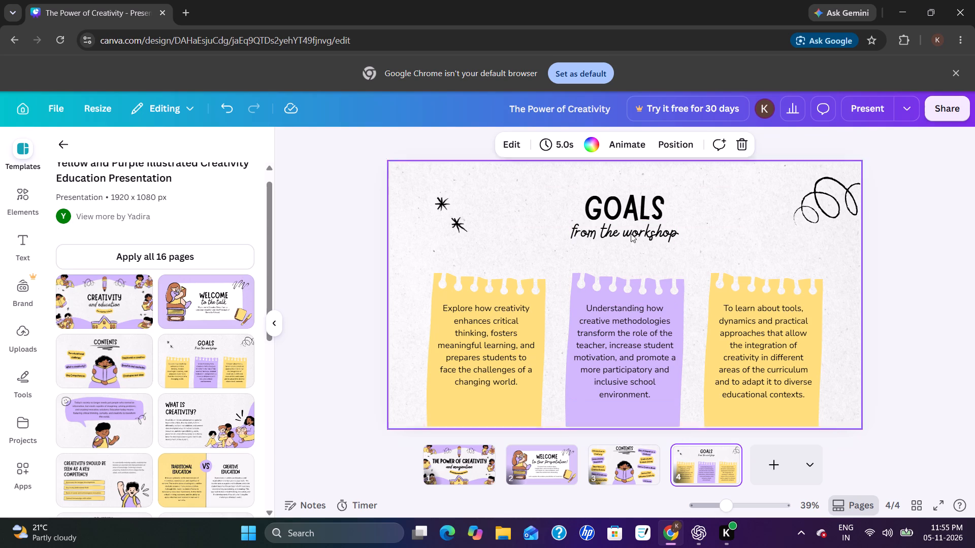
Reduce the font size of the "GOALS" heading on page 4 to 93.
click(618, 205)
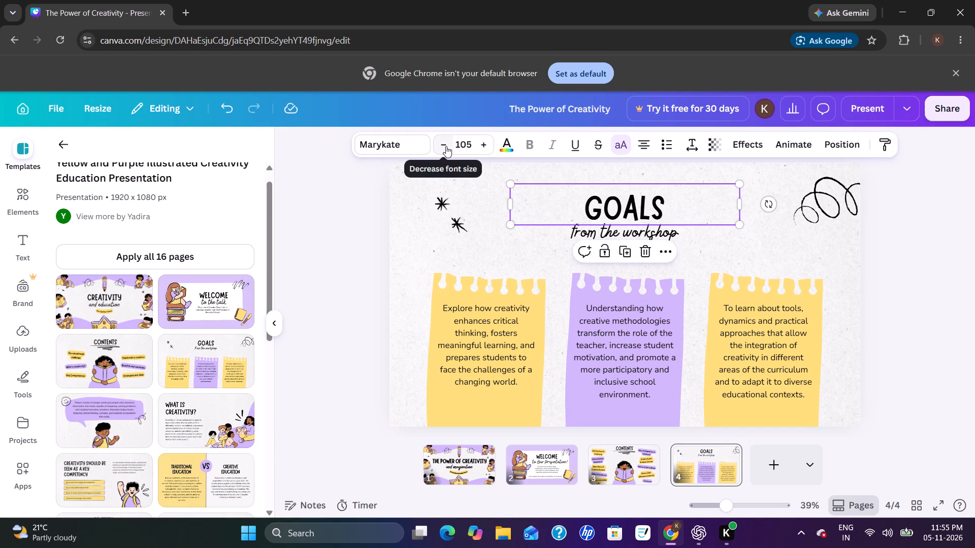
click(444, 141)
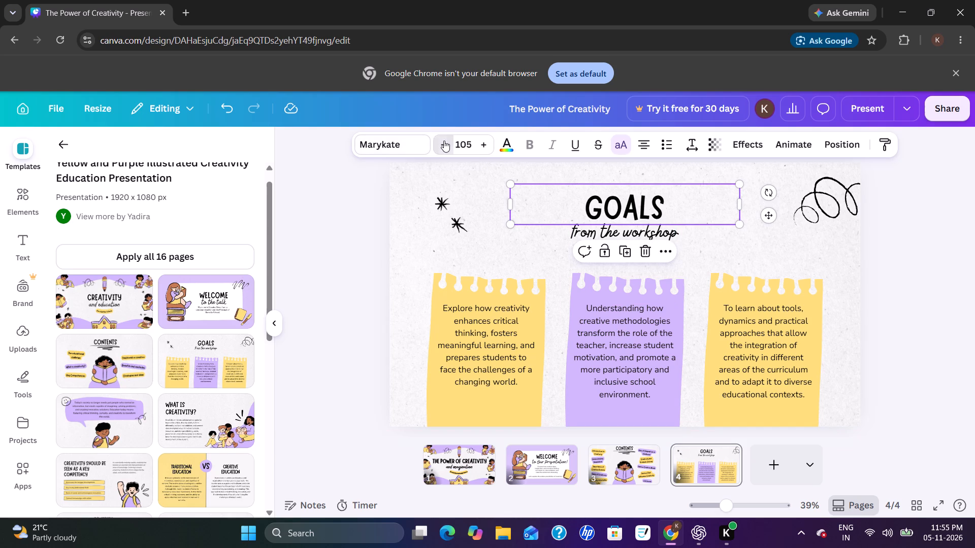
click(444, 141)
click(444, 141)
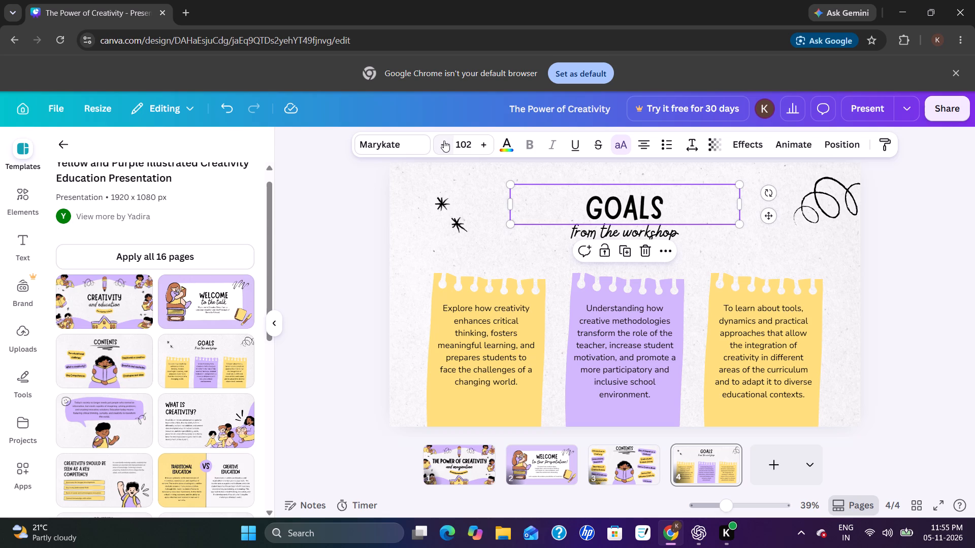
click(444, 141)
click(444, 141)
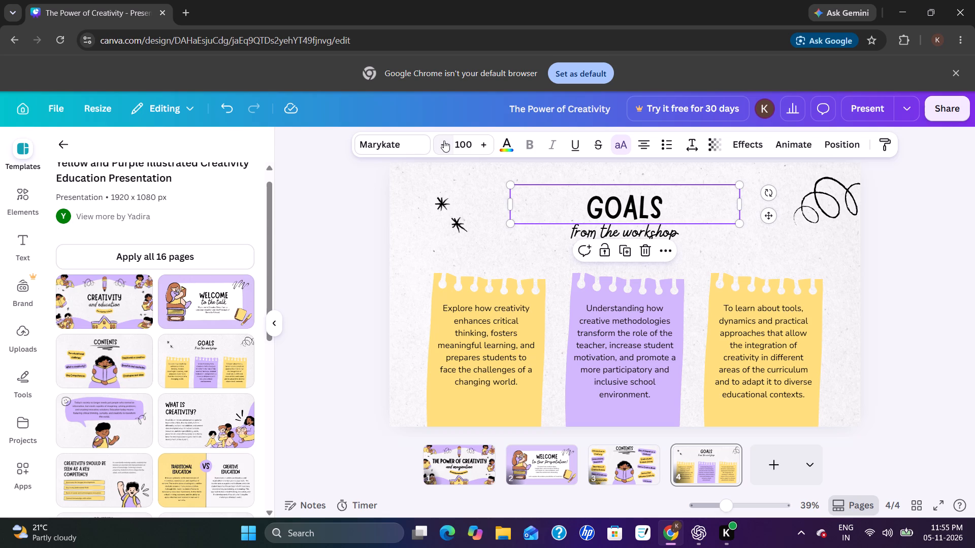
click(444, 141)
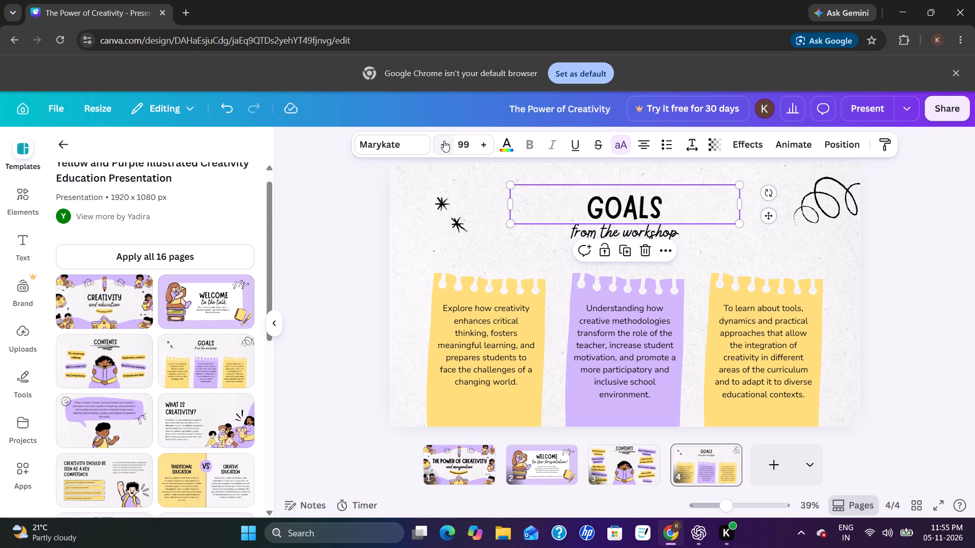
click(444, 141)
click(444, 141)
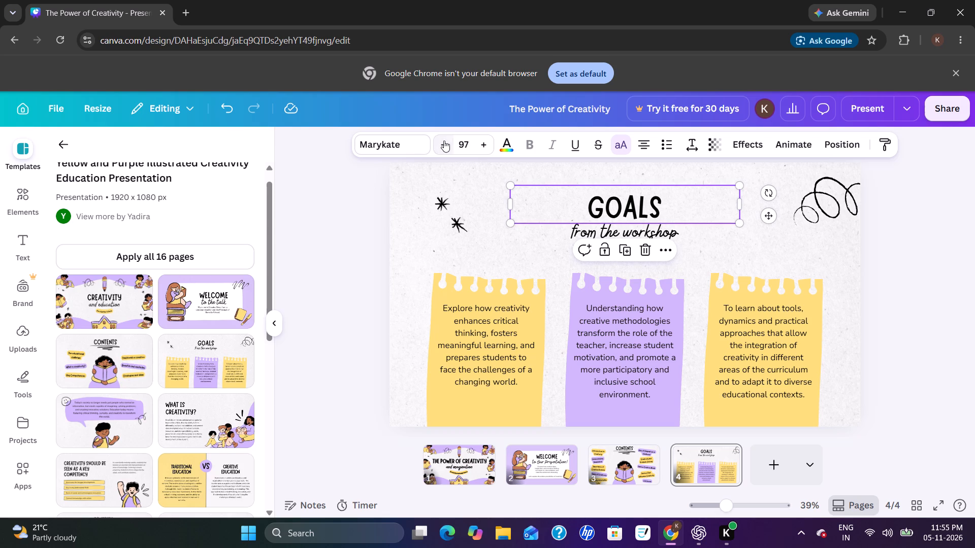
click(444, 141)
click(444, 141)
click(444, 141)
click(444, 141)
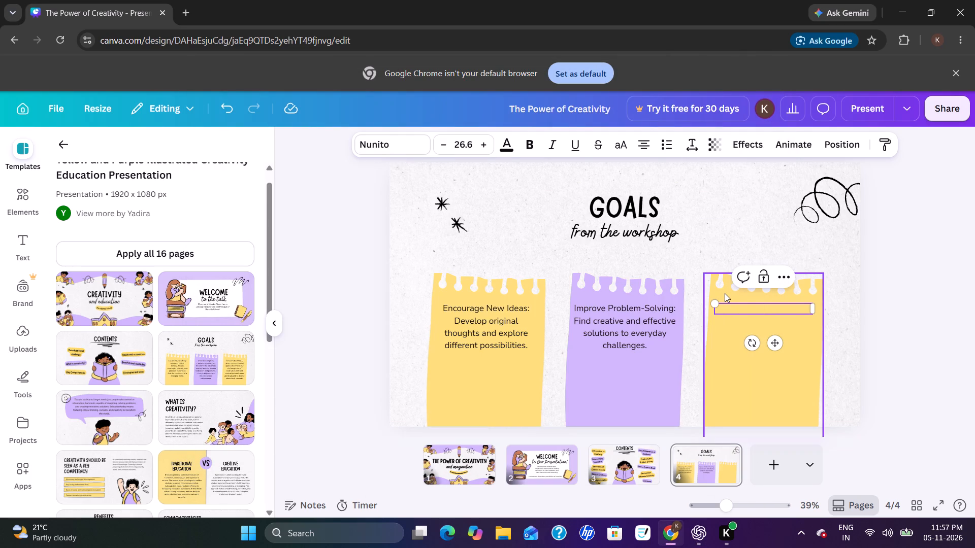
key(ctrl+v)
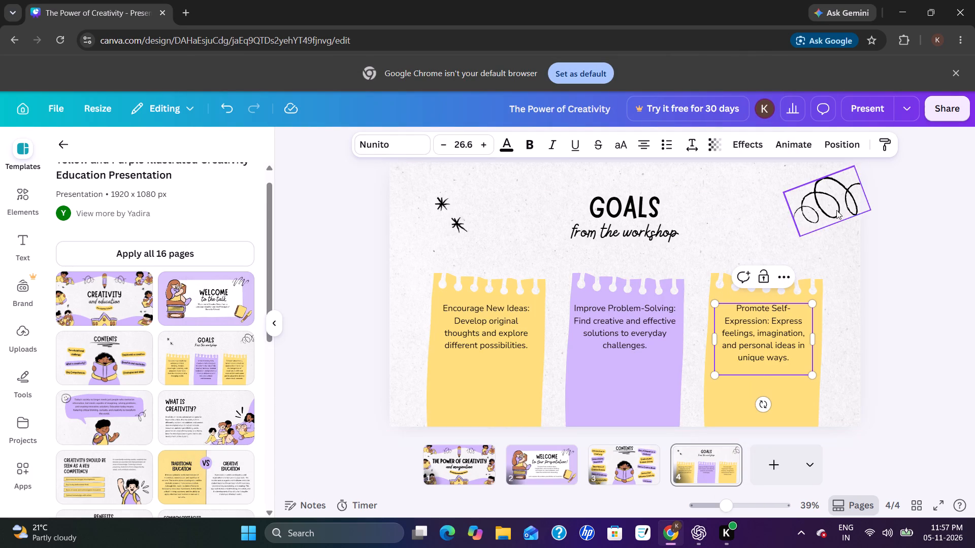
click(875, 255)
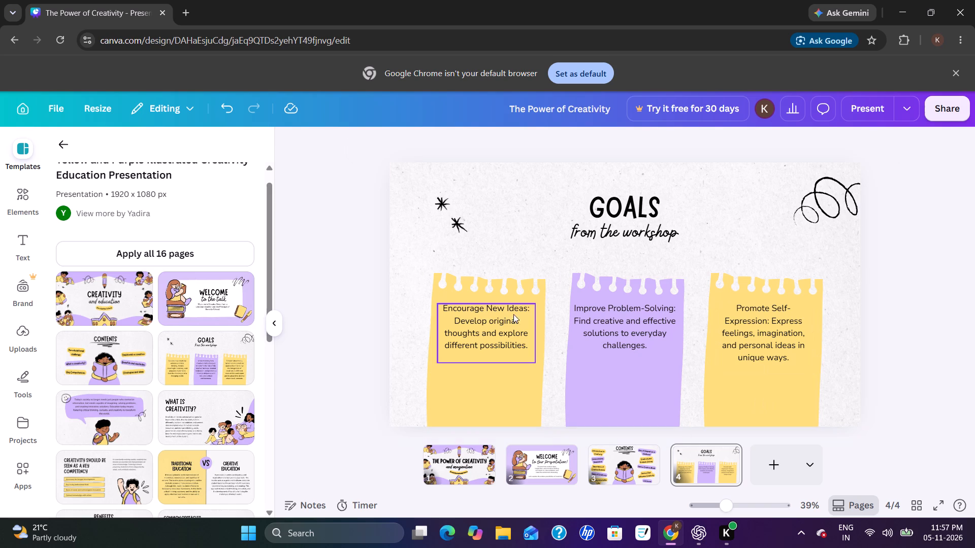
Move the text on all three notes down slightly, keeping the first lines aligned with each other.
drag(509, 316, 507, 329)
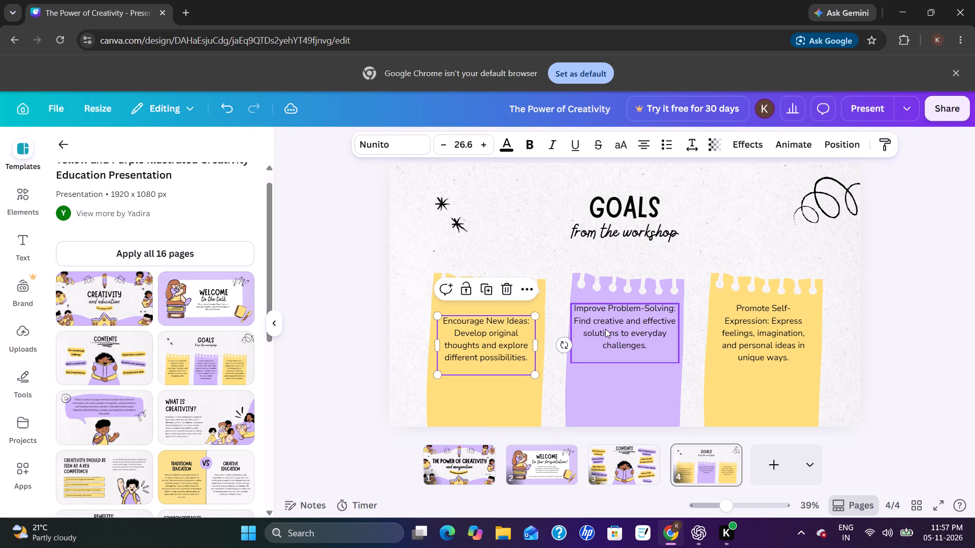
drag(605, 329, 604, 341)
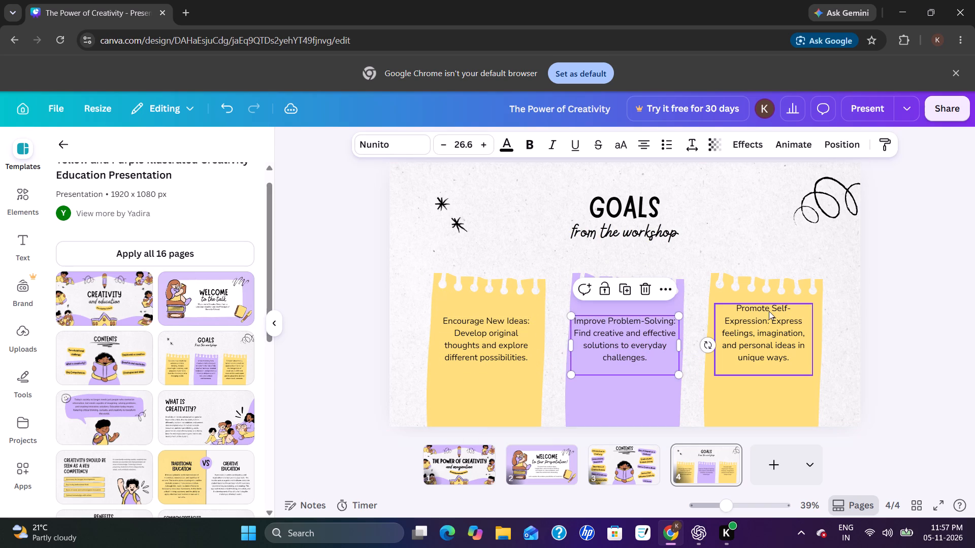
drag(769, 311, 769, 324)
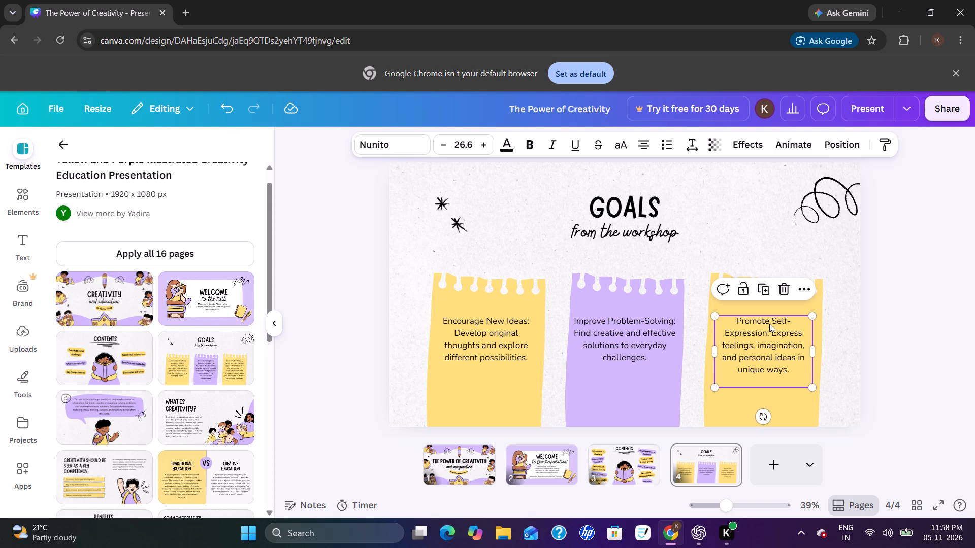
Increase the font size of the "GOALS" heading to 99.
click(629, 203)
triple_click(490, 141)
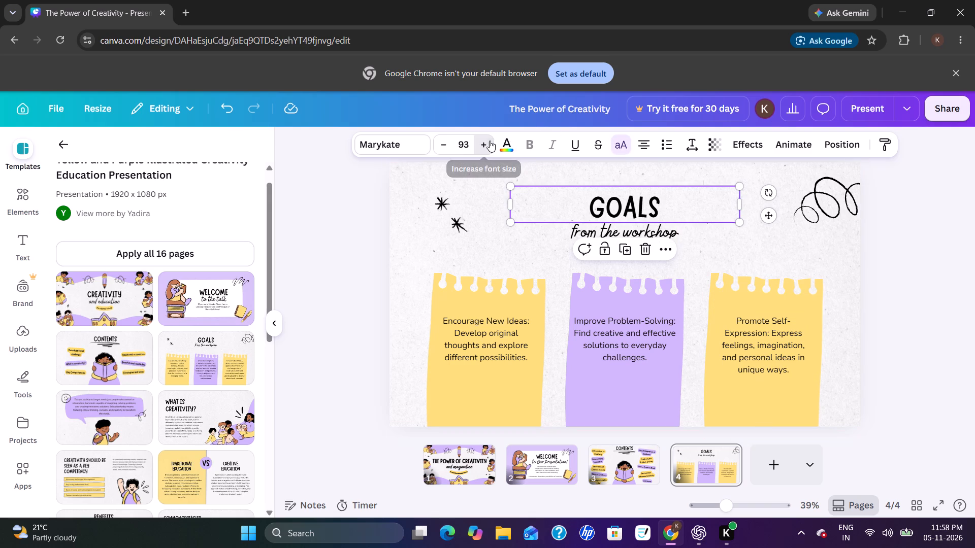
triple_click(490, 141)
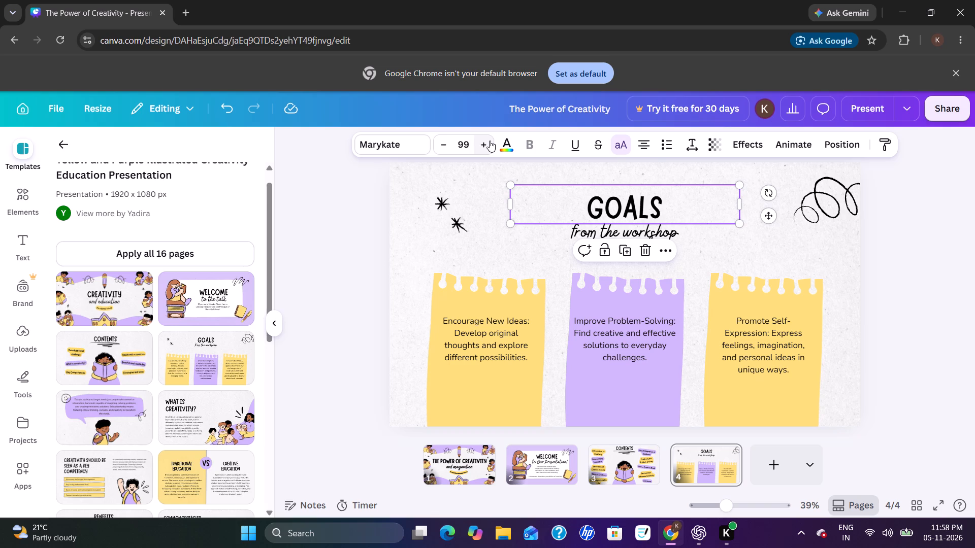
Increase the font size of the "GOALS" heading to 127.
triple_click(482, 148)
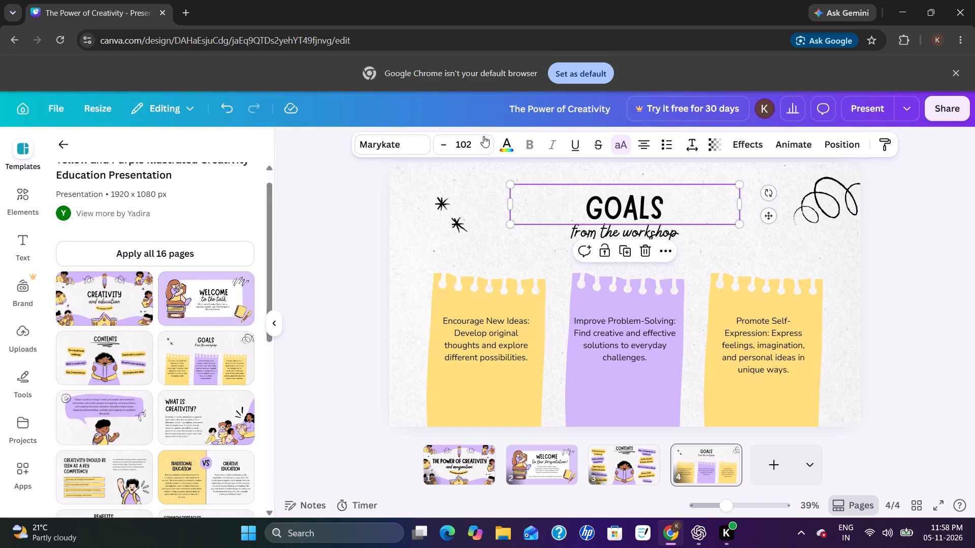
double_click(482, 138)
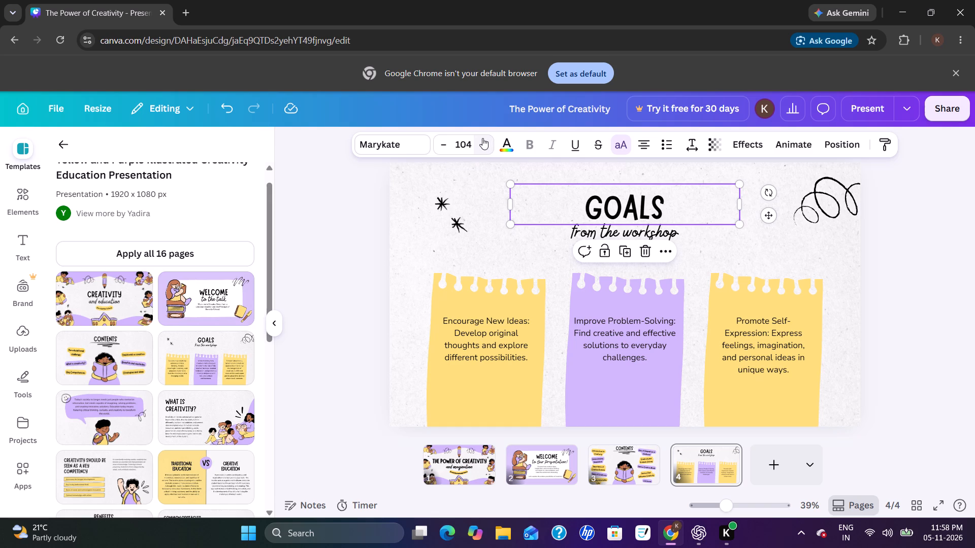
click(482, 138)
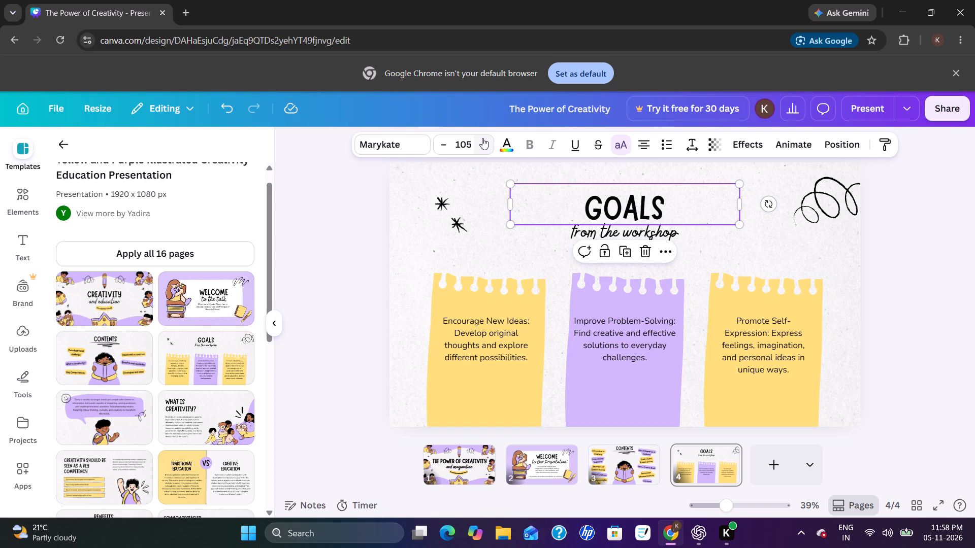
triple_click(482, 138)
triple_click(482, 138)
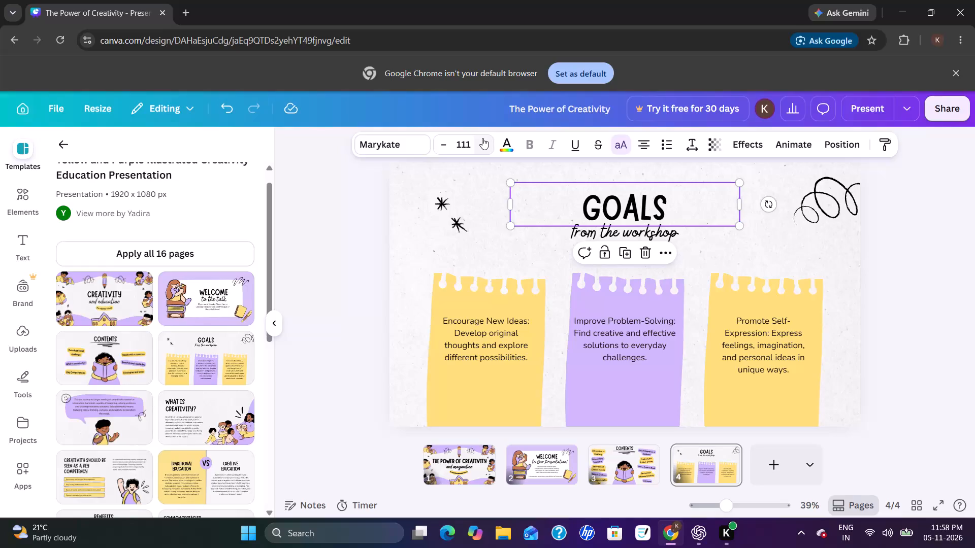
double_click(482, 138)
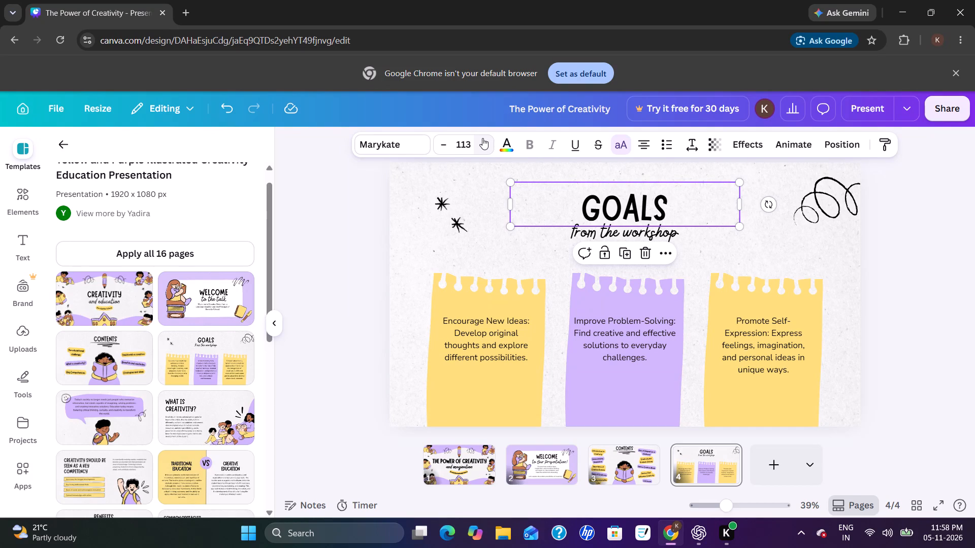
triple_click(482, 138)
triple_click(482, 138)
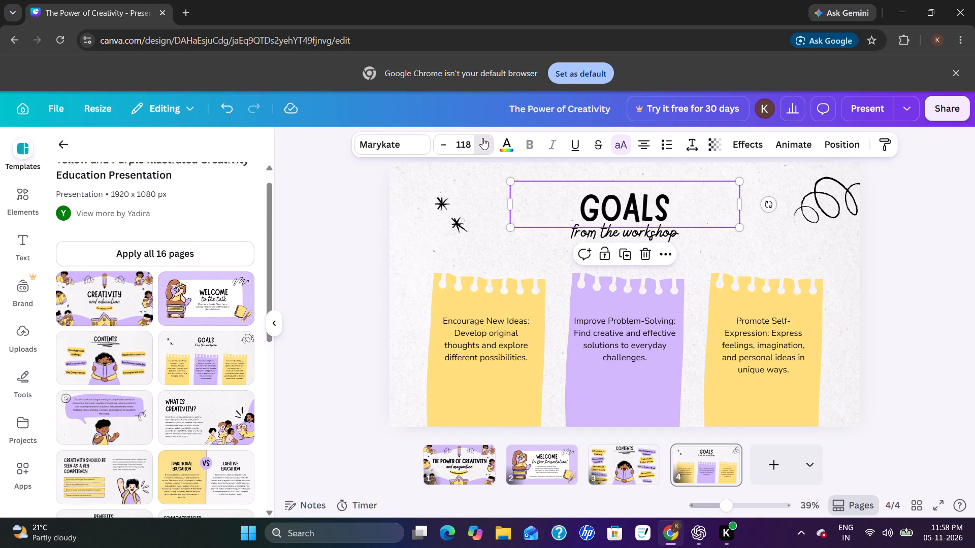
click(482, 138)
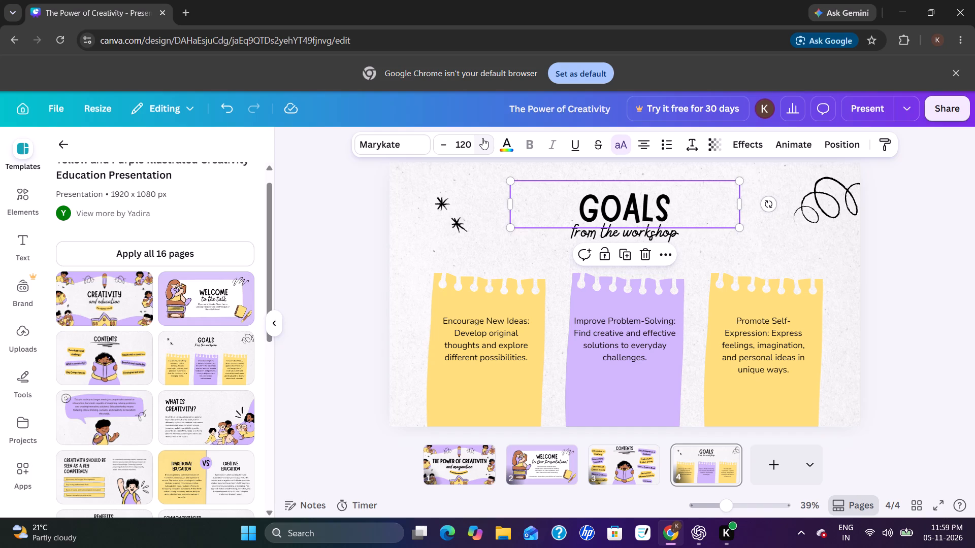
click(482, 138)
triple_click(482, 138)
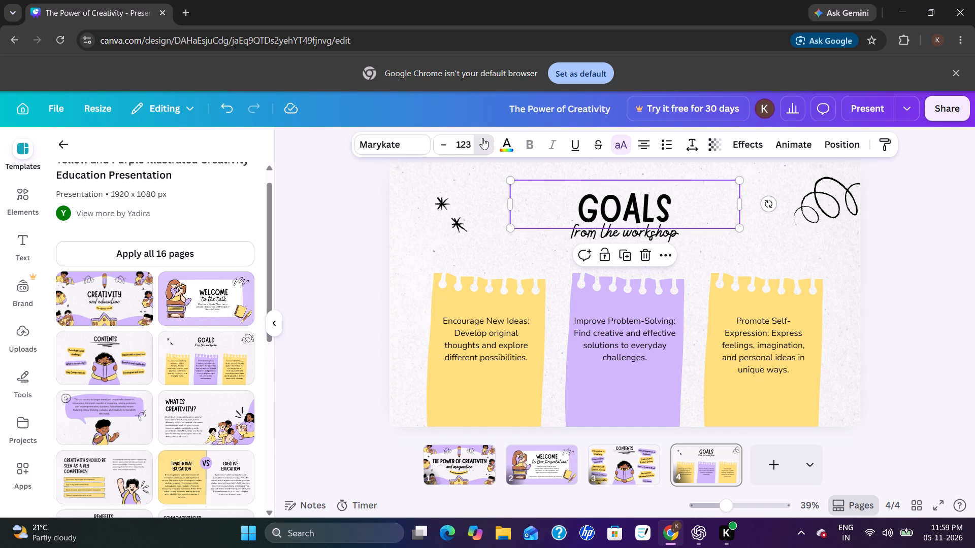
triple_click(482, 138)
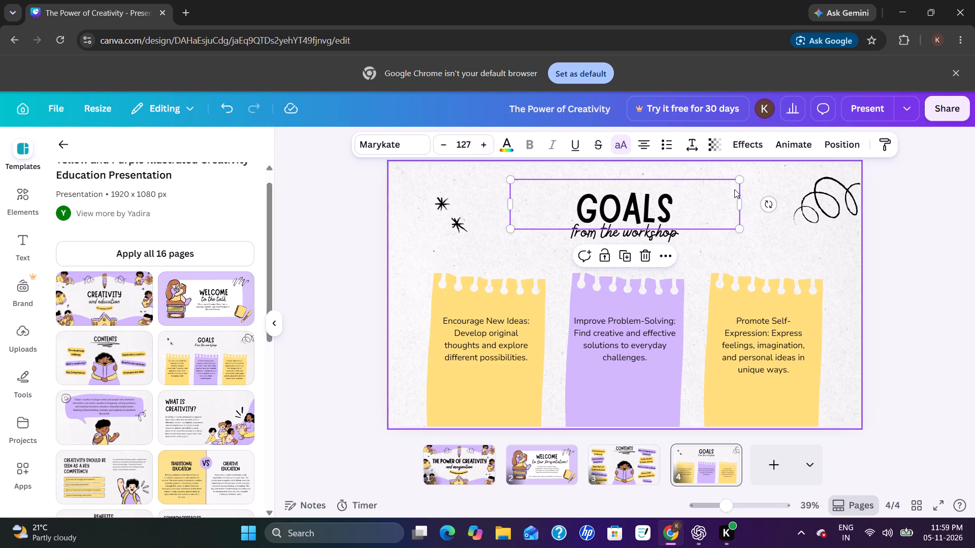
click(889, 234)
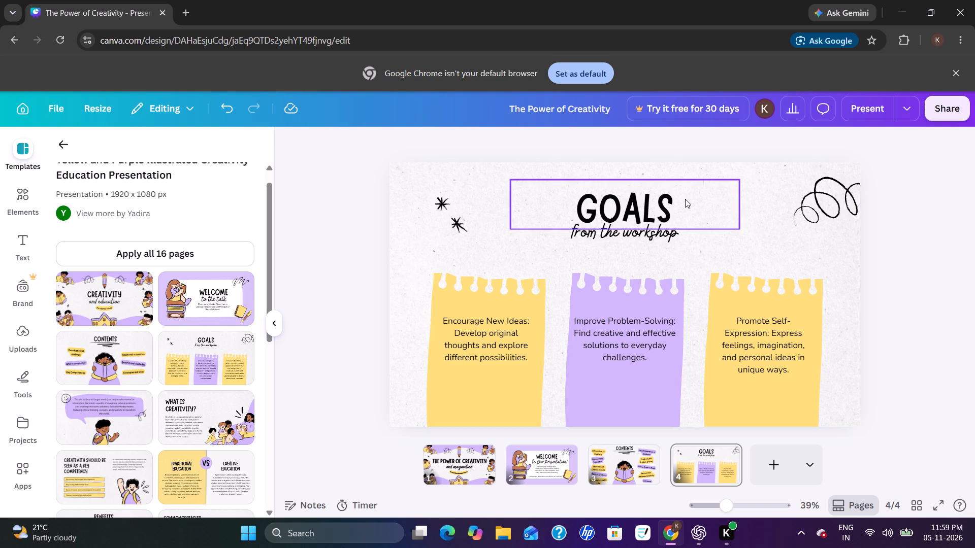
Move the "GOALS" heading up off the subtitle and delete the "from the workshop" subtitle.
drag(685, 199, 683, 183)
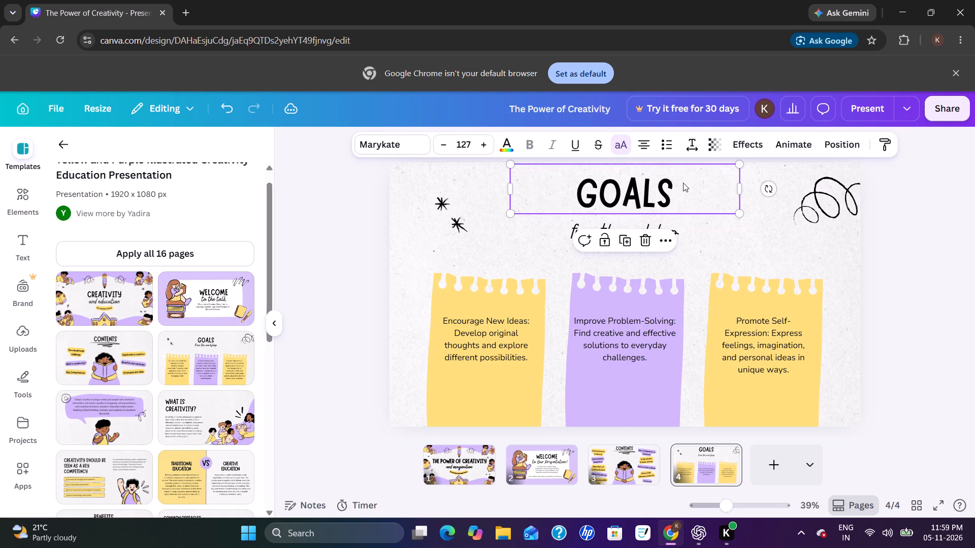
click(682, 227)
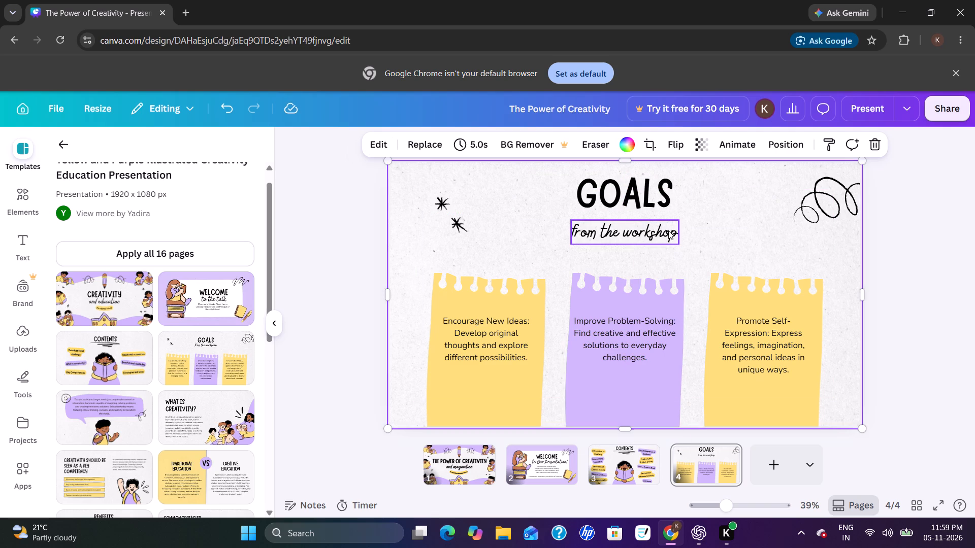
click(630, 241)
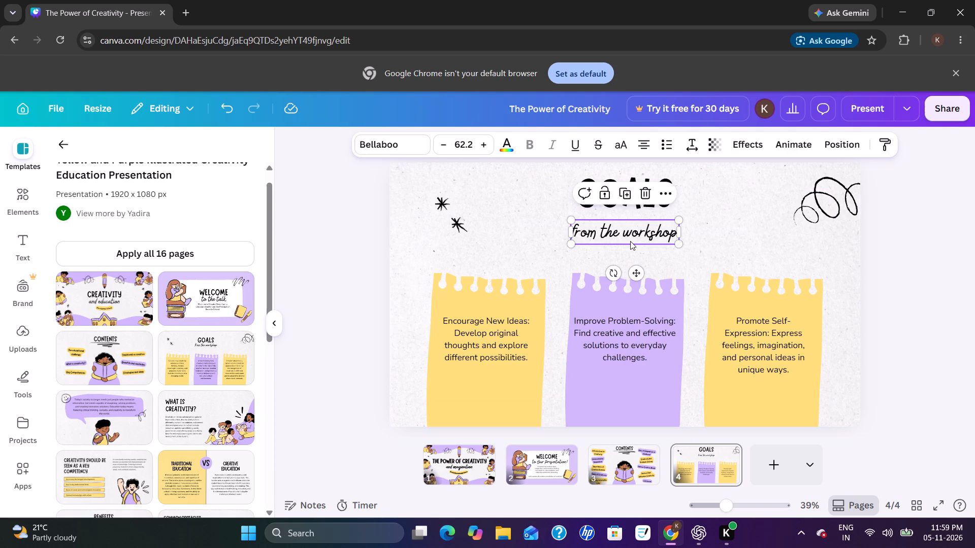
key(BackSpace)
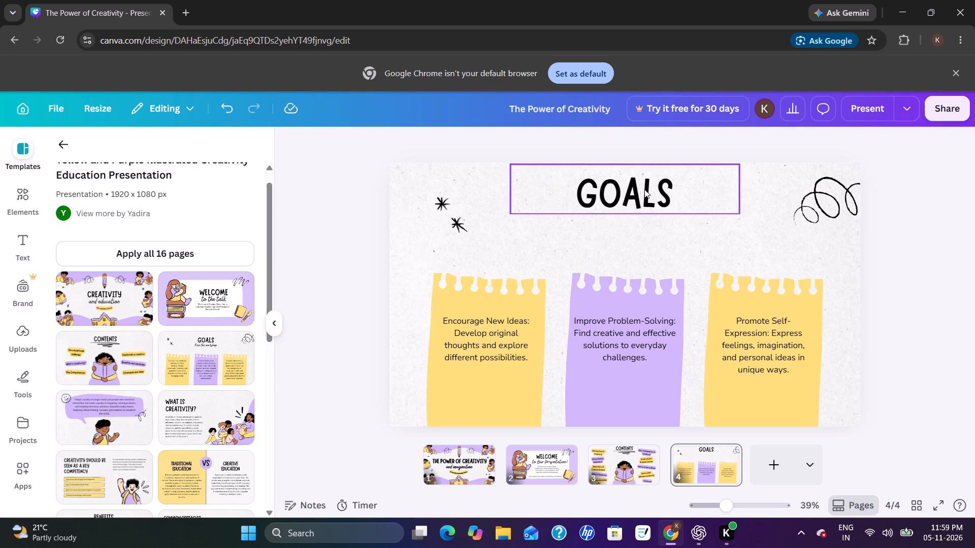
Move the "GOALS" heading down into the space above the notes and underline it.
drag(644, 189, 643, 213)
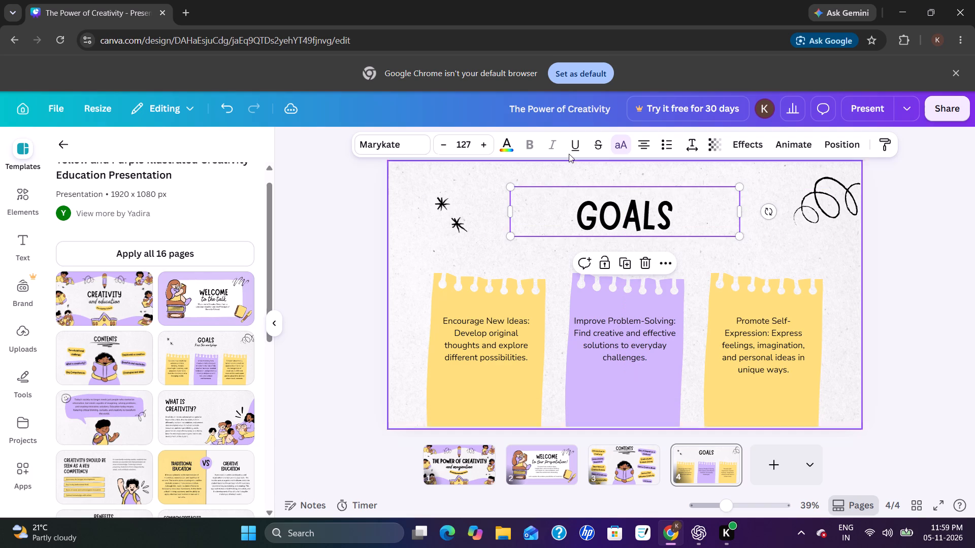
click(571, 143)
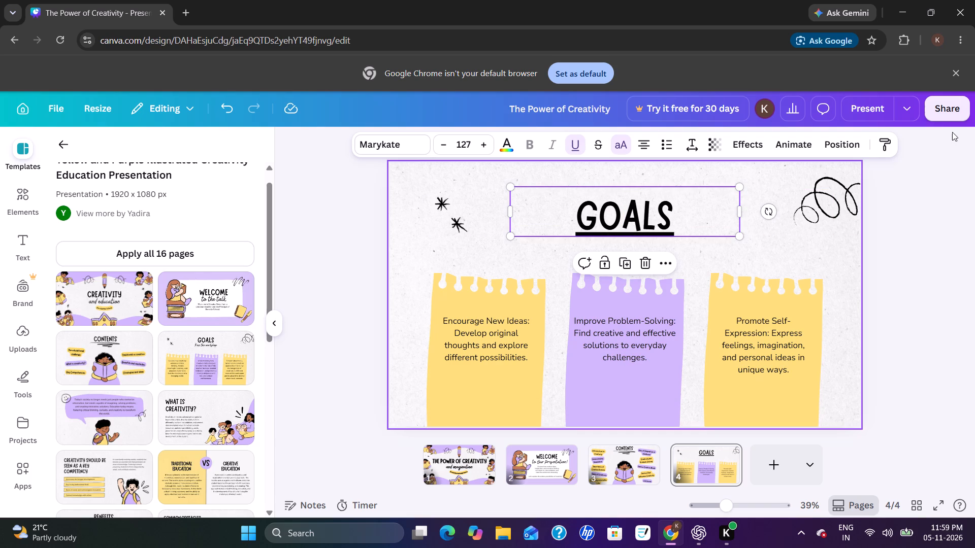
click(906, 200)
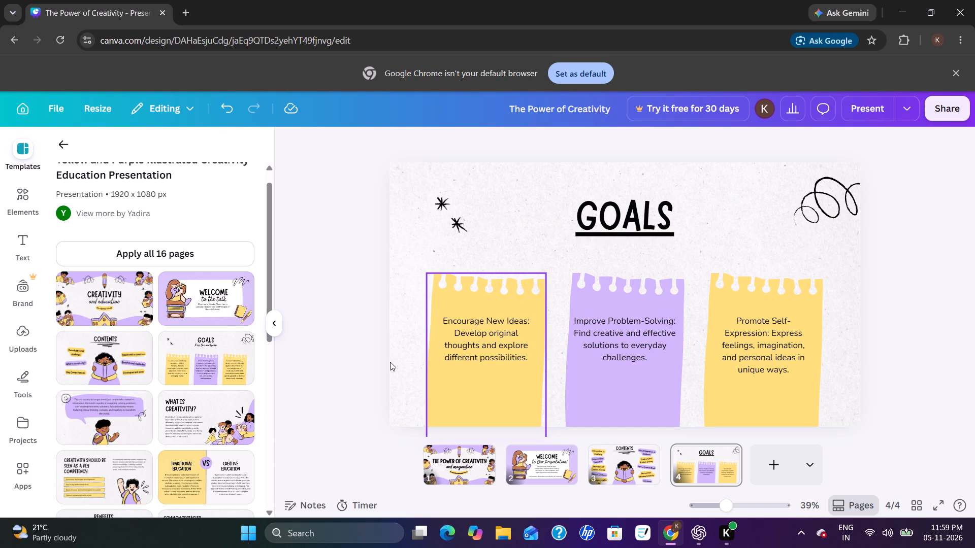
click(324, 363)
Add the template page with the purple speech bubble and the boy as page 5.
click(104, 413)
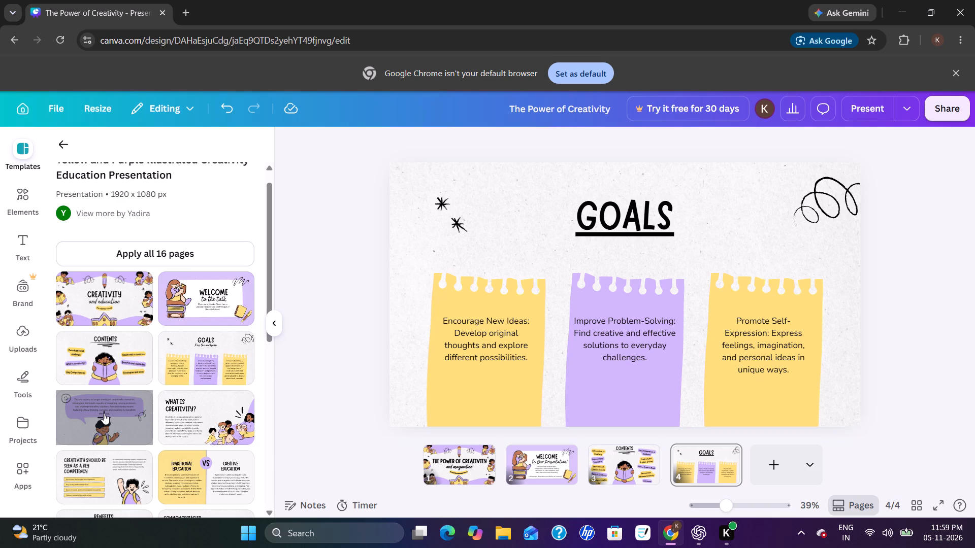
click(552, 333)
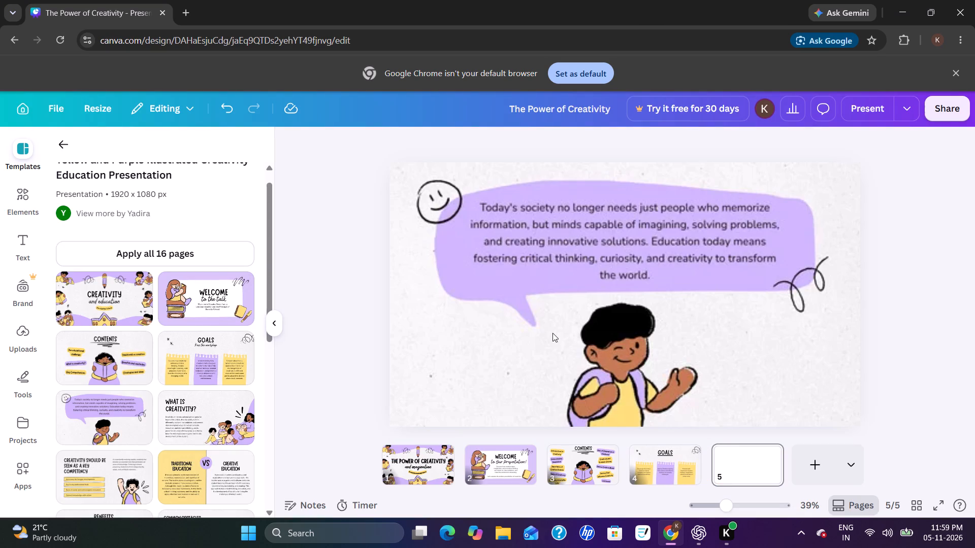
click(693, 544)
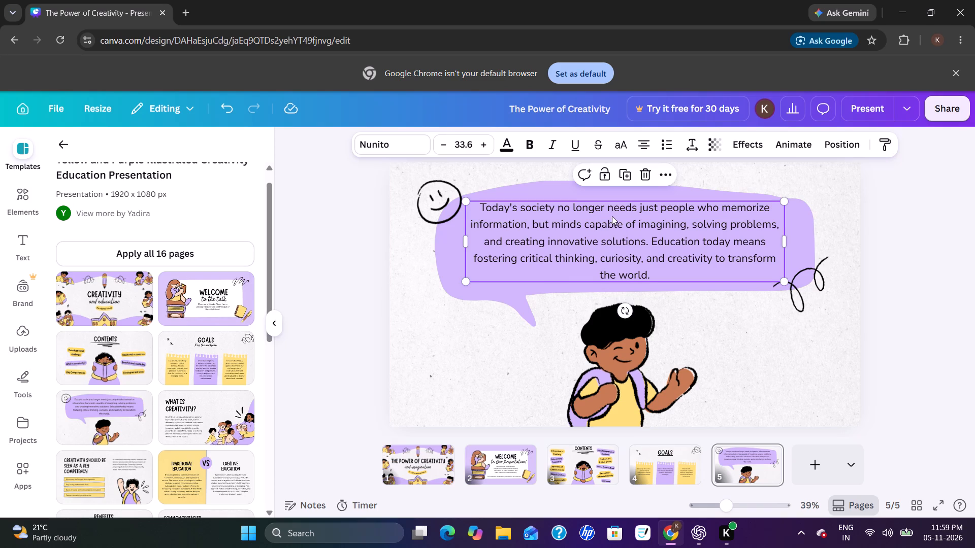
click(661, 175)
click(693, 266)
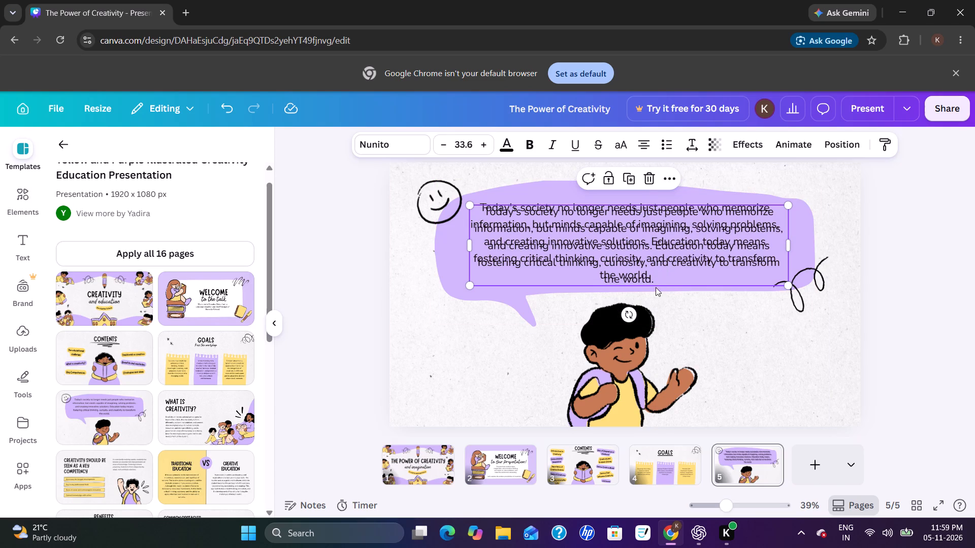
drag(657, 269, 652, 321)
click(652, 321)
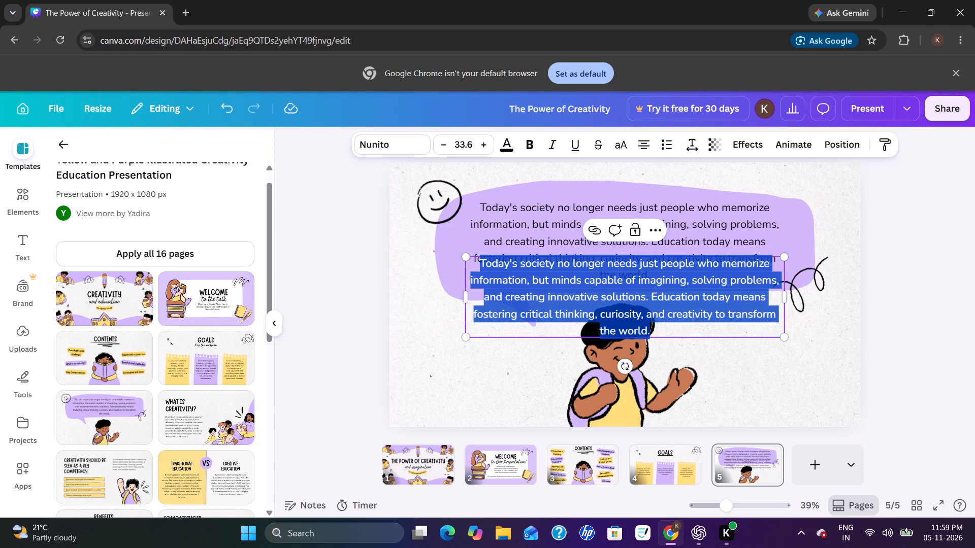
key(BackSpace)
key(ctrl+v)
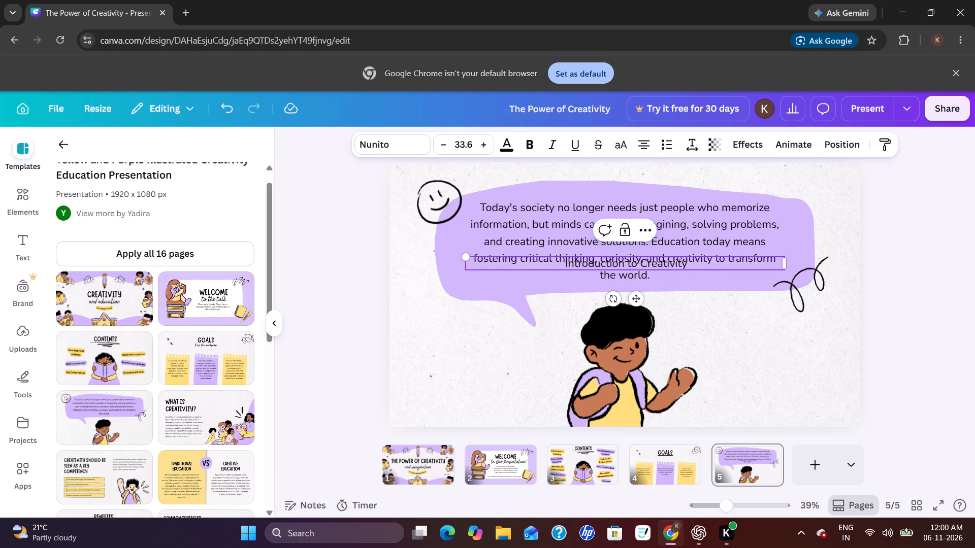
Move the "Introduction to Creativity" text below the speech bubble beside the boy, scale it to size 35.6 and narrow its box.
drag(712, 268, 751, 246)
click(751, 246)
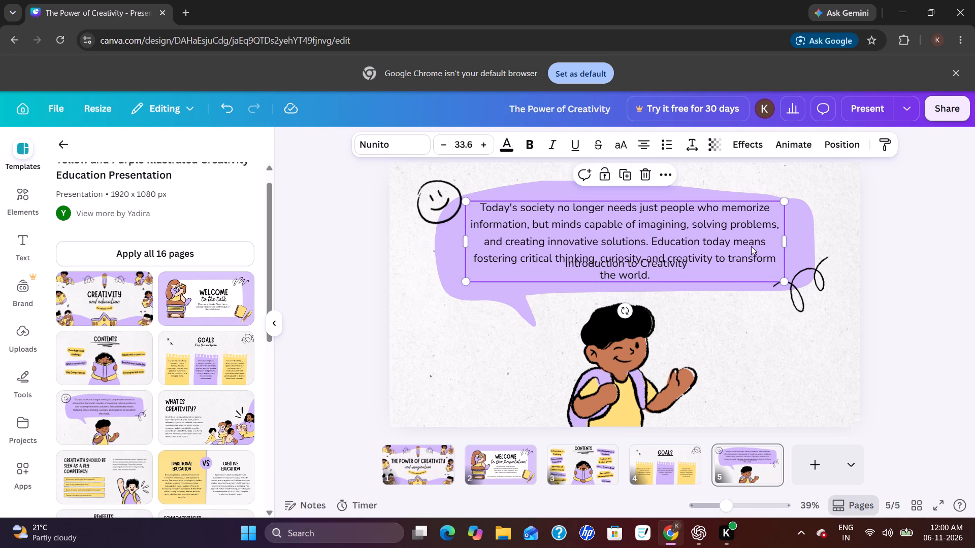
drag(709, 265, 674, 315)
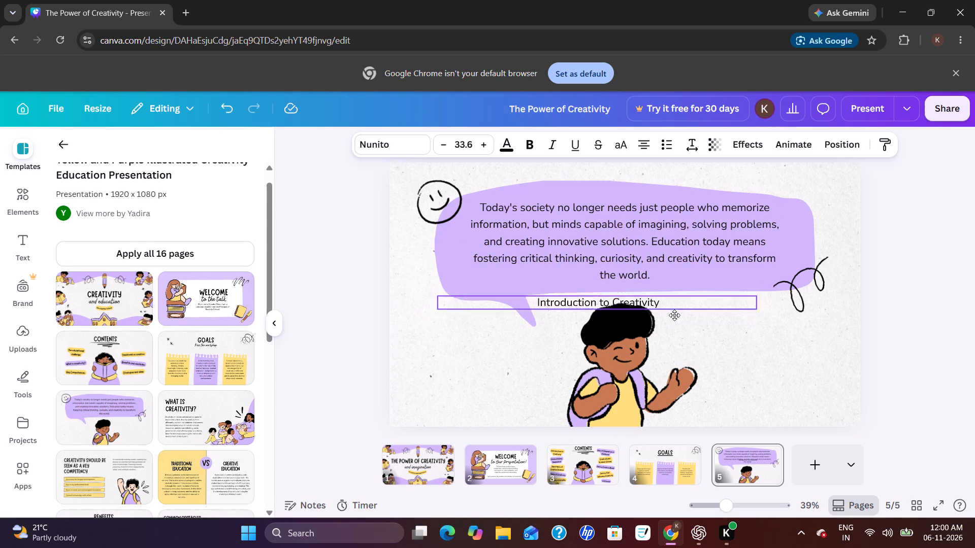
drag(674, 315, 569, 362)
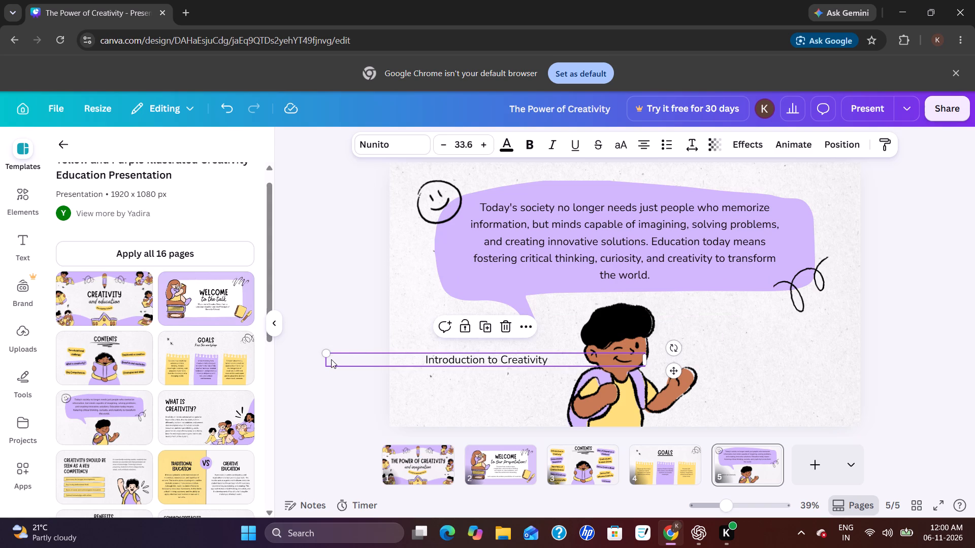
drag(328, 355, 312, 268)
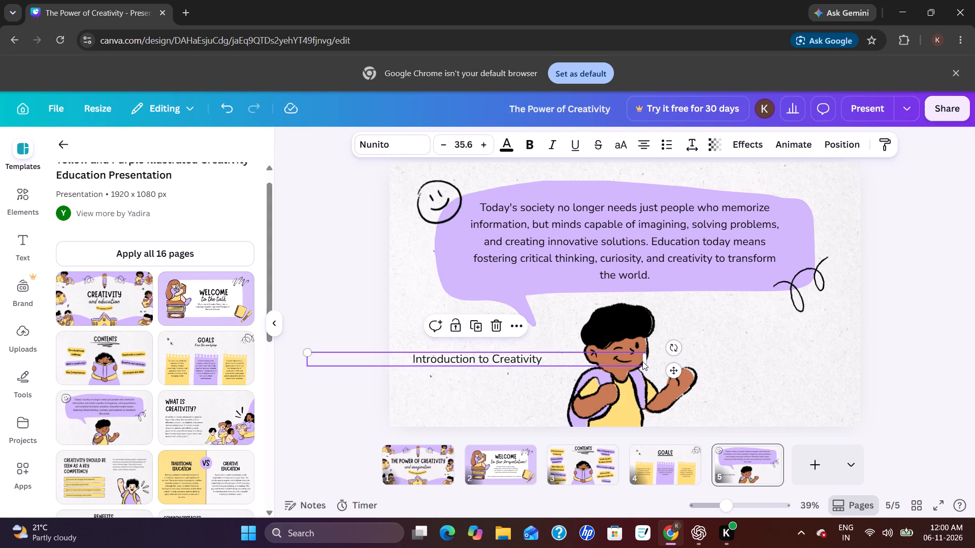
drag(648, 358, 581, 350)
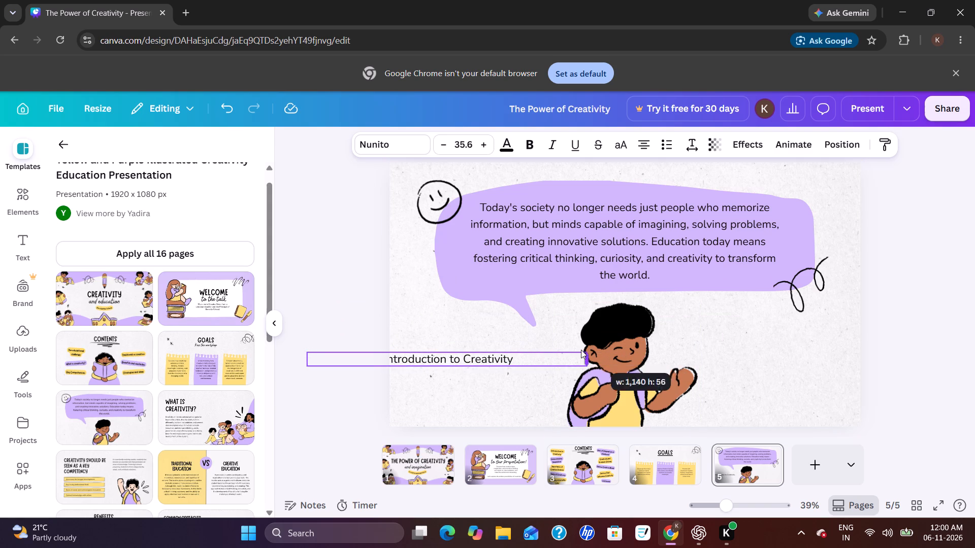
drag(581, 350, 527, 355)
drag(496, 360, 571, 355)
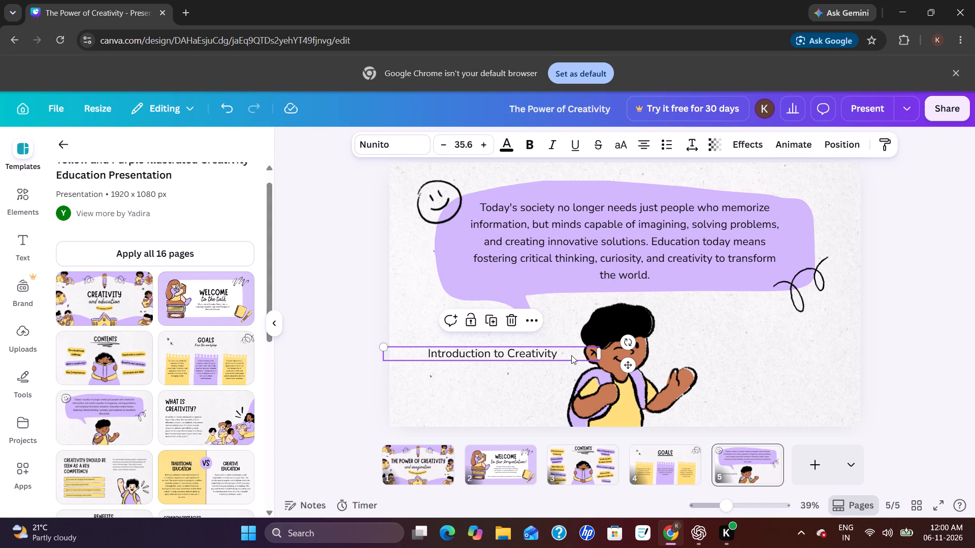
Enlarge the "Introduction to Creativity" text on page 5 to size 45.6.
click(558, 351)
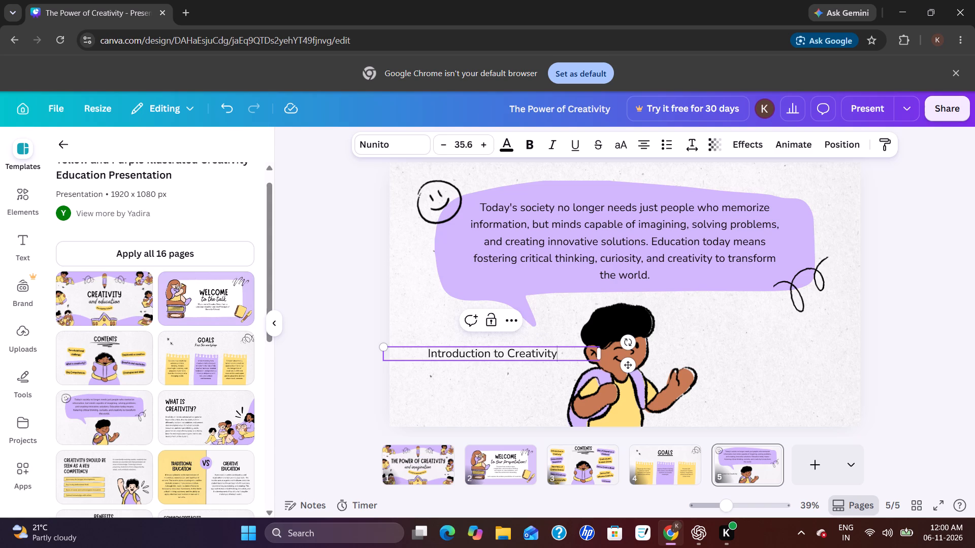
drag(428, 356, 569, 362)
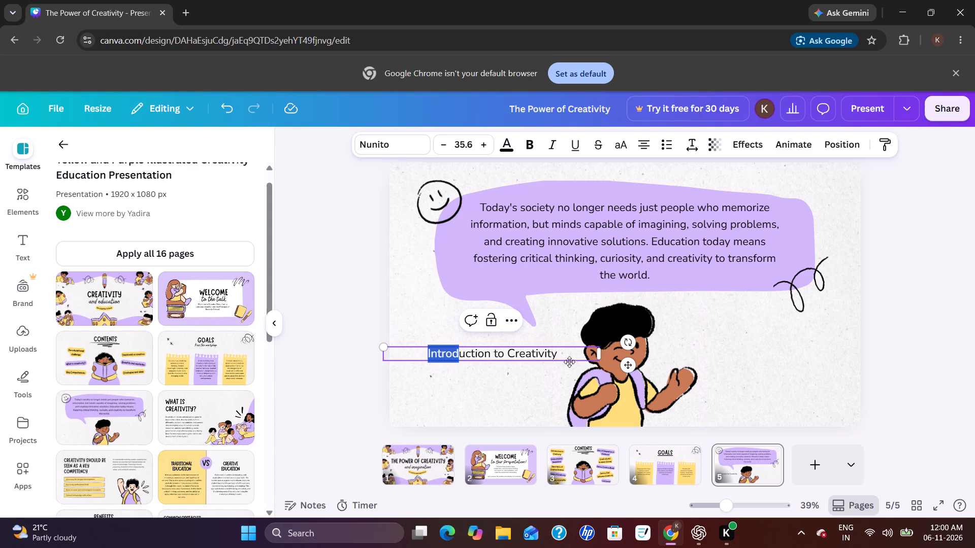
drag(569, 362, 569, 354)
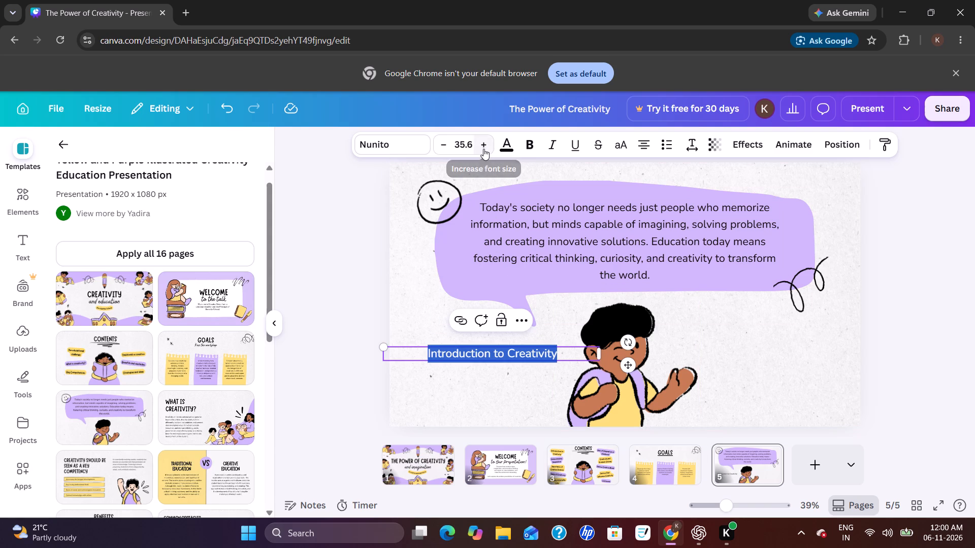
triple_click(483, 149)
triple_click(483, 149)
triple_click(483, 149)
click(483, 149)
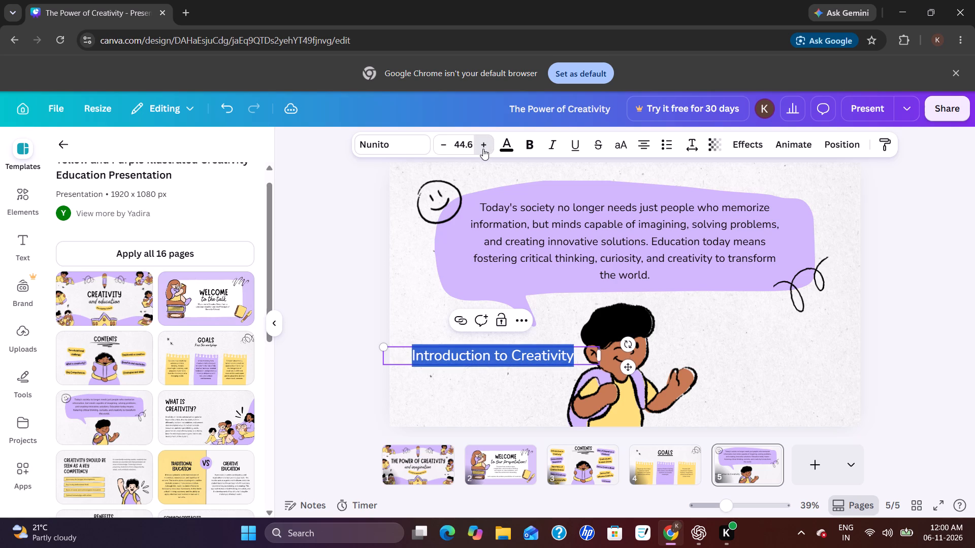
Change the font of the "Introduction to Creativity" text to More Sugar.
click(402, 144)
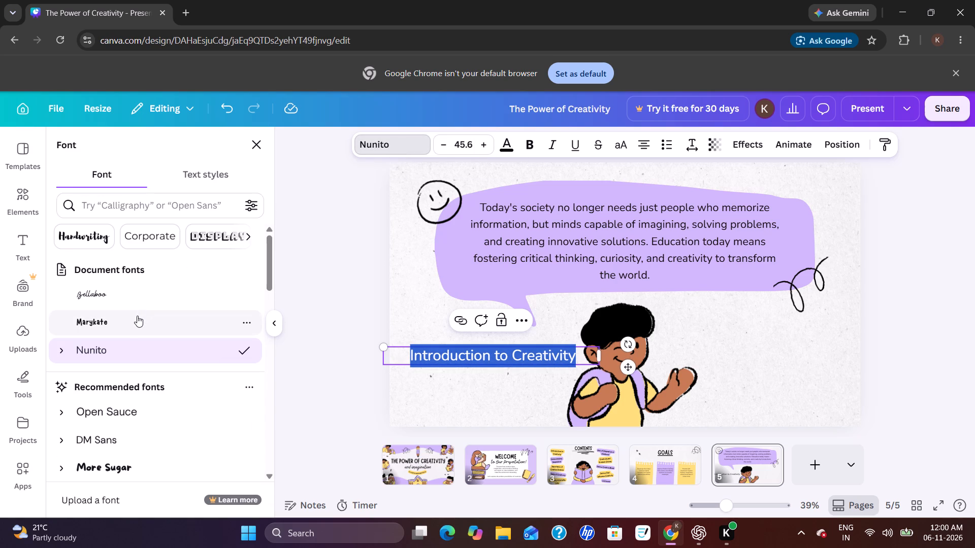
scroll(129, 374, up, 3)
scroll(129, 374, down, 2)
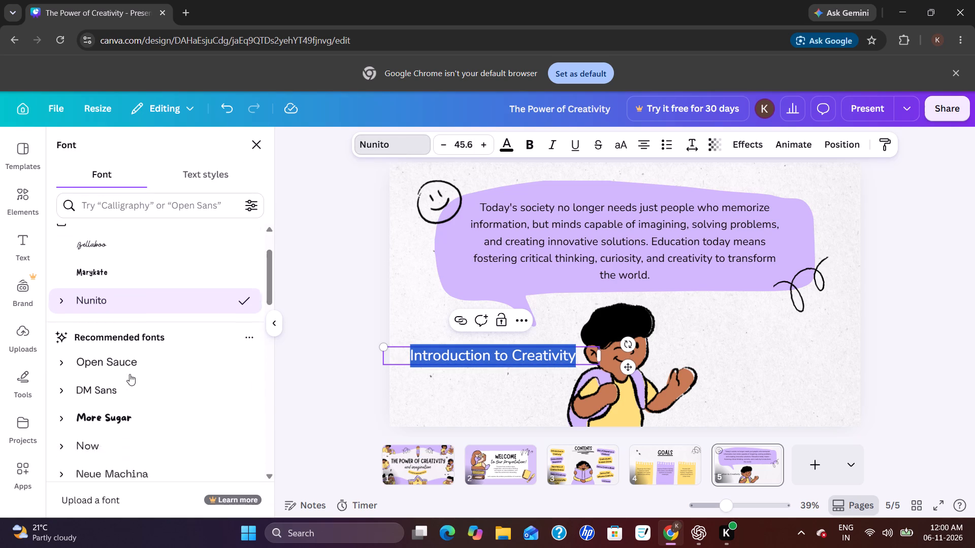
scroll(129, 374, down, 2)
click(129, 374)
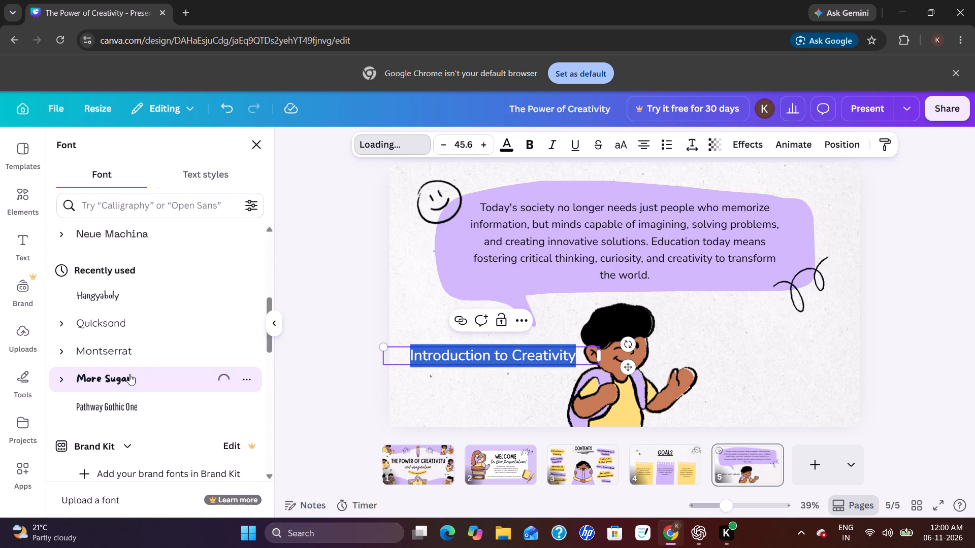
click(337, 257)
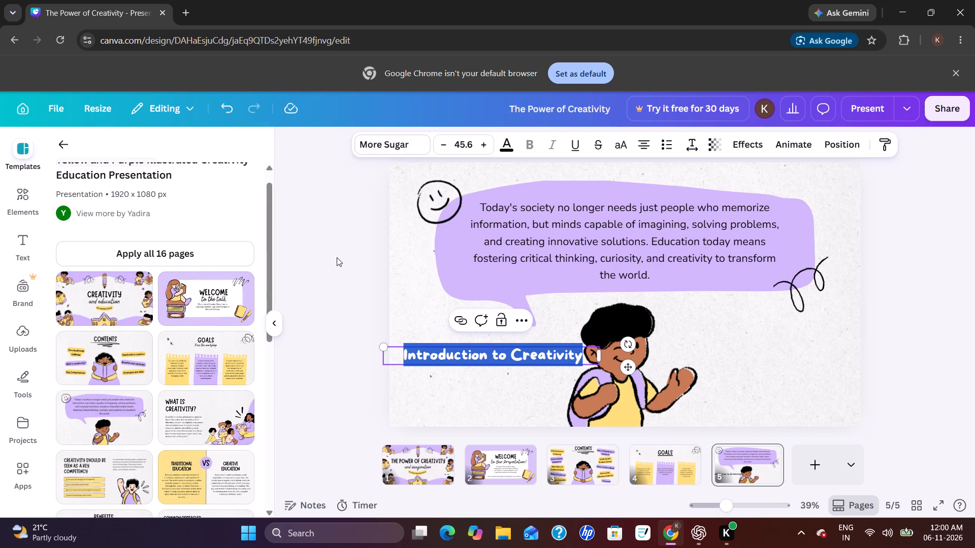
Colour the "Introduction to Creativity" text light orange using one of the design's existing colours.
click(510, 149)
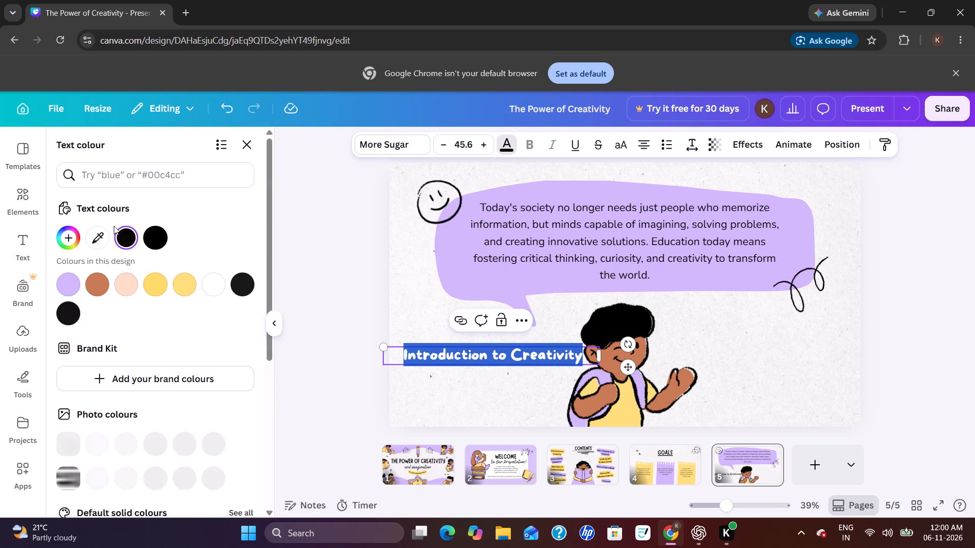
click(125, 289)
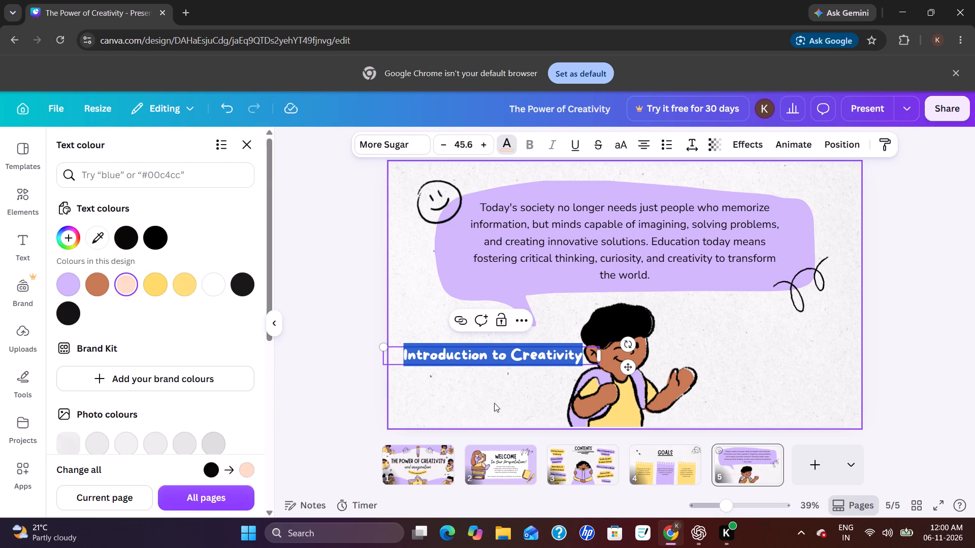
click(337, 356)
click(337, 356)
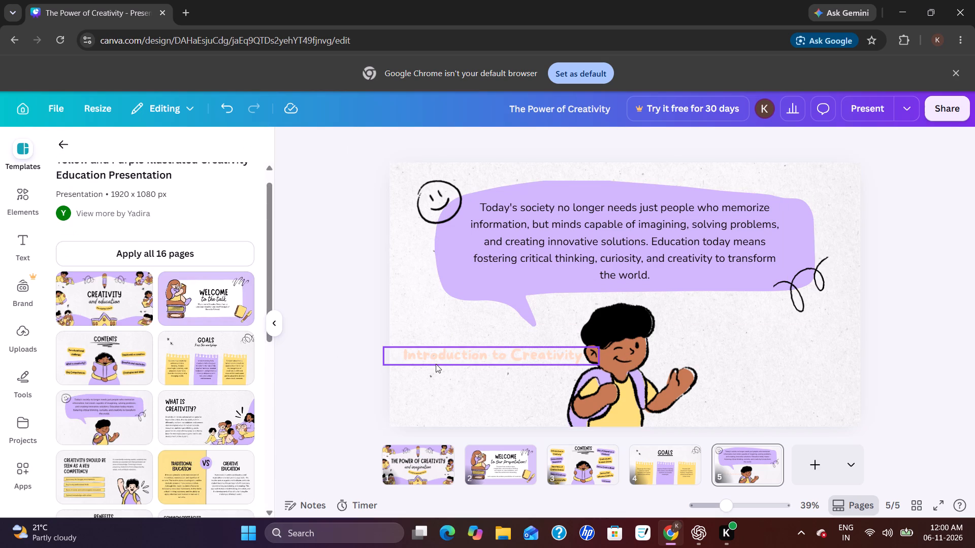
Colour the "Introduction to Creativity" text pink from the default solid colours.
click(451, 364)
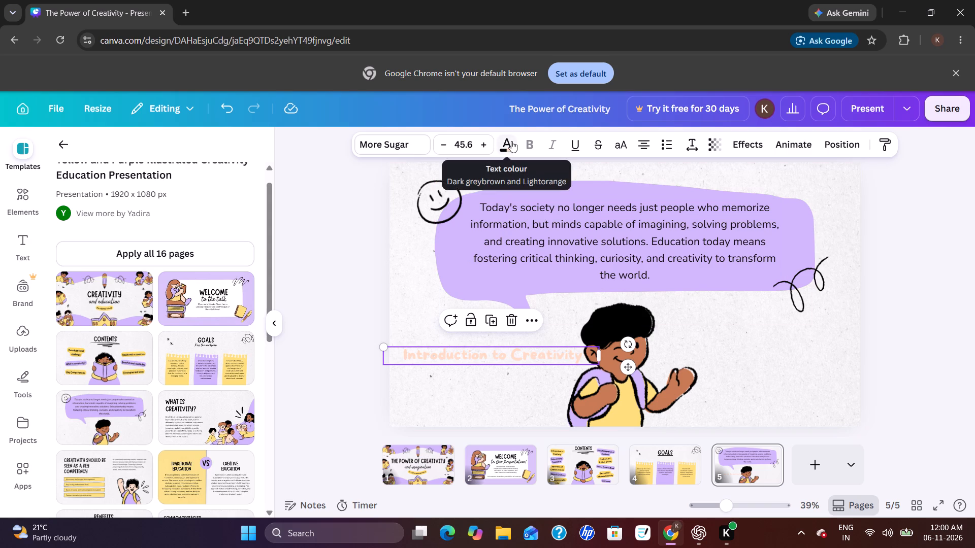
click(499, 143)
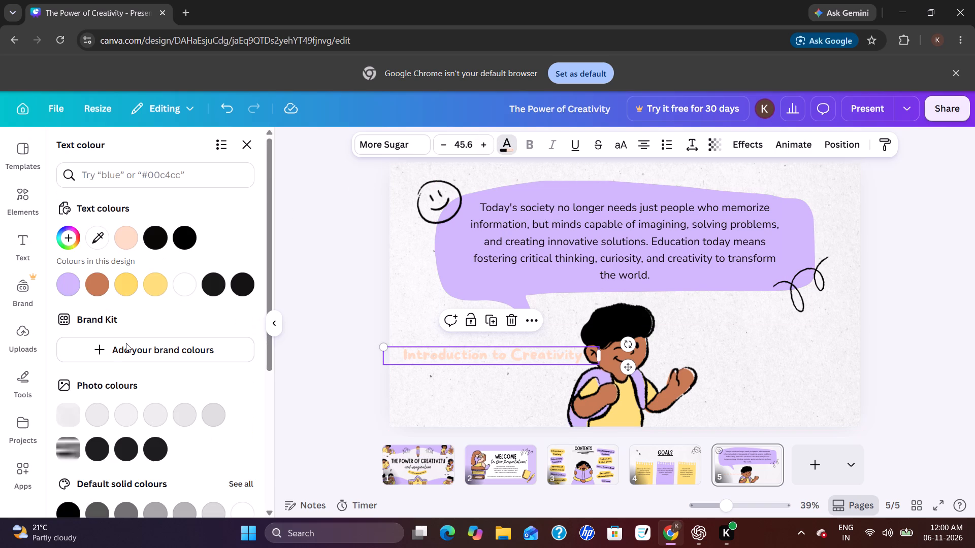
scroll(111, 364, down, 3)
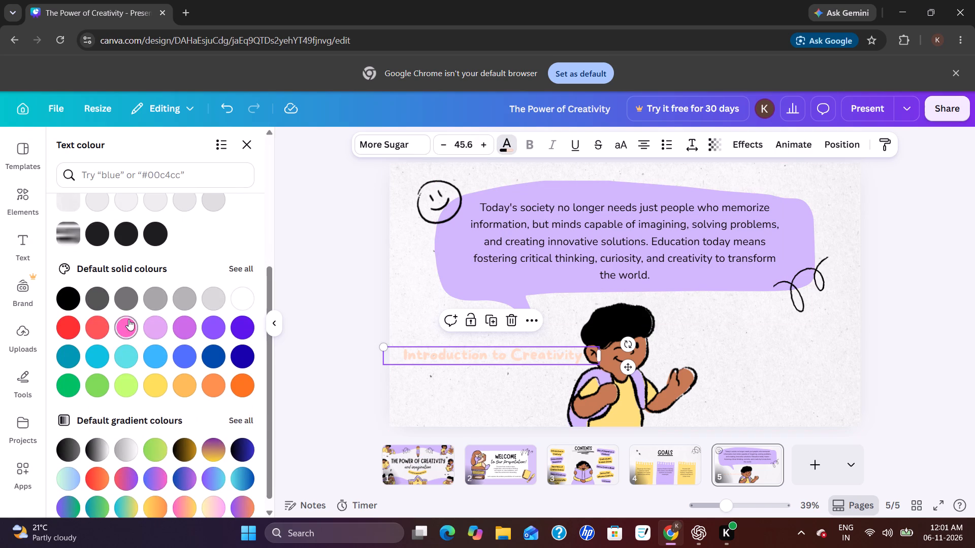
click(128, 319)
click(283, 320)
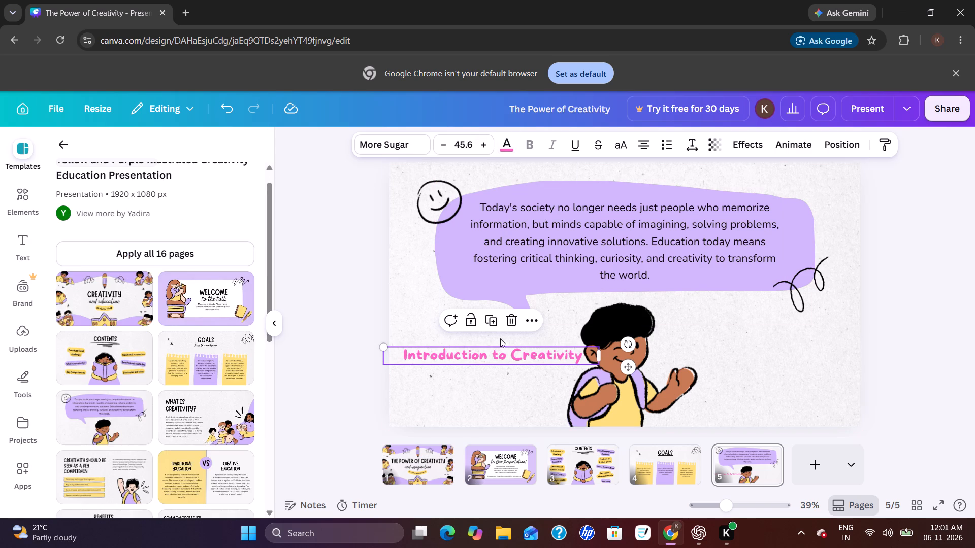
Move the "Introduction to Creativity" heading to the page's upper right corner and enlarge it to size 51.6.
drag(491, 352, 750, 180)
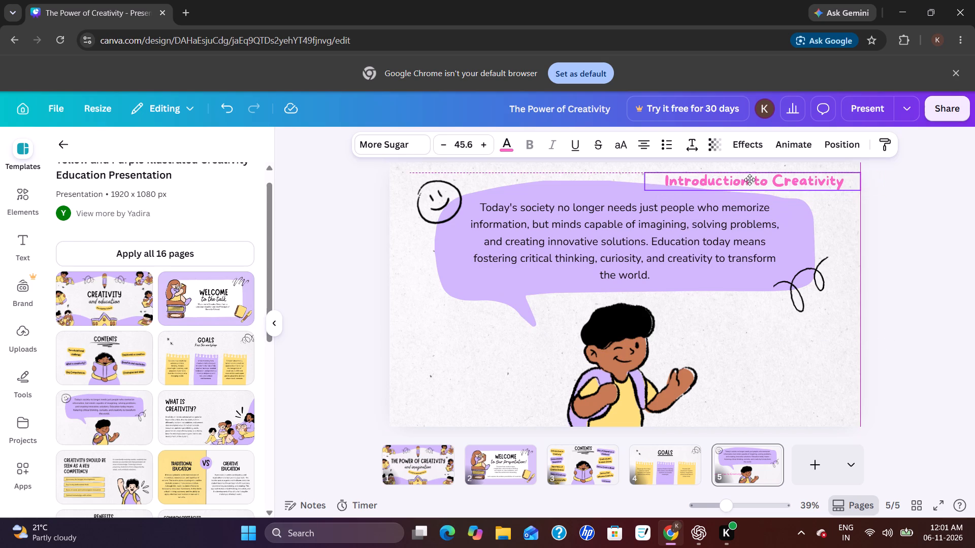
drag(750, 180, 755, 178)
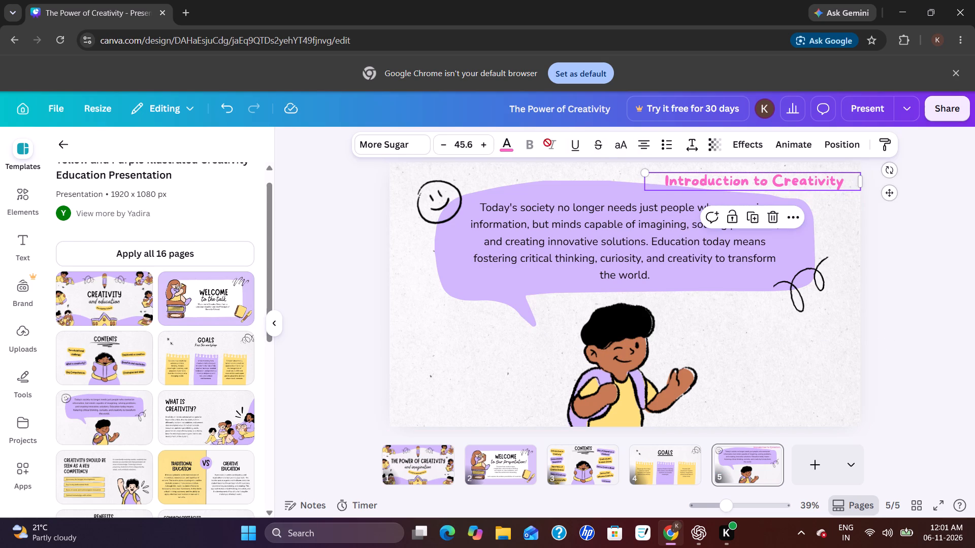
triple_click(493, 147)
triple_click(493, 147)
triple_click(493, 147)
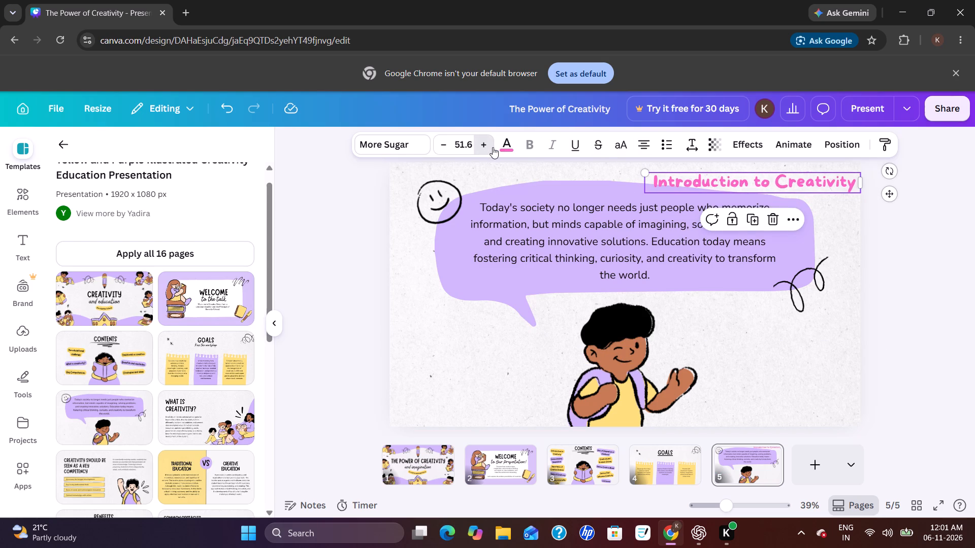
triple_click(443, 142)
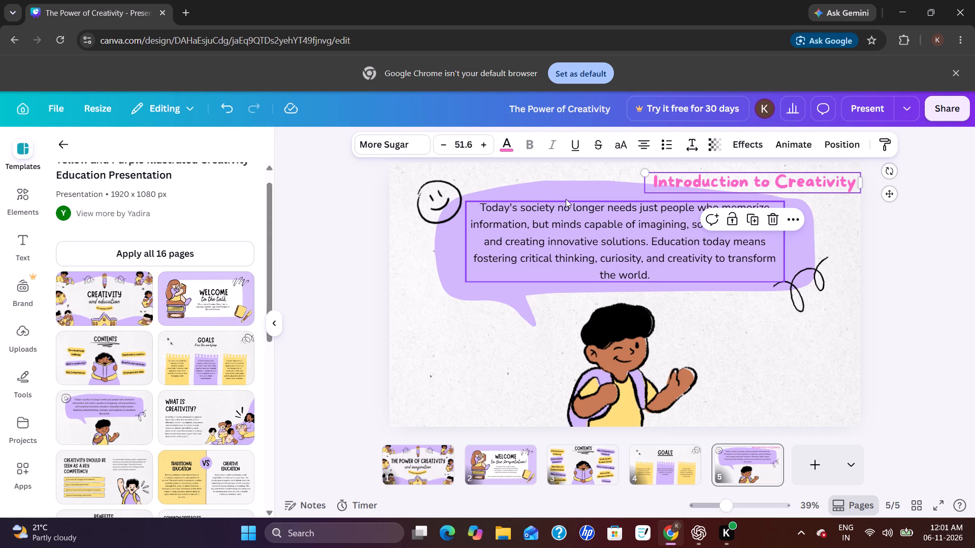
Shift the speech bubble, the boy and the bubble's paragraph slightly down to make room for the heading.
drag(571, 192, 571, 212)
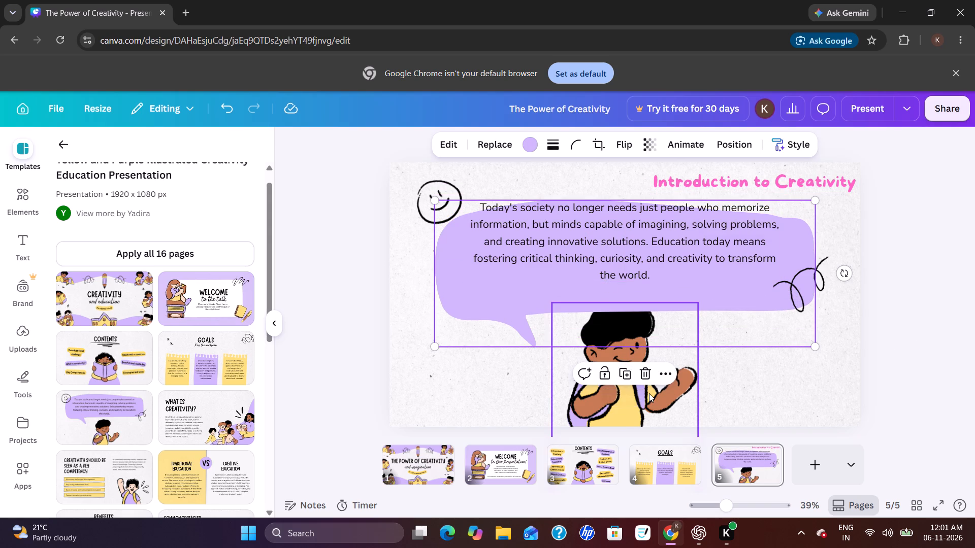
drag(649, 393, 651, 416)
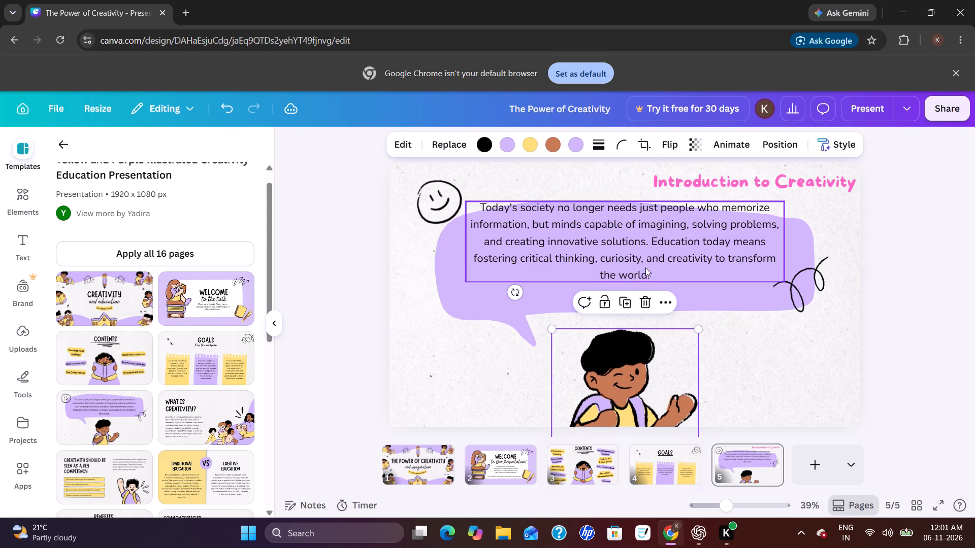
drag(652, 251, 651, 269)
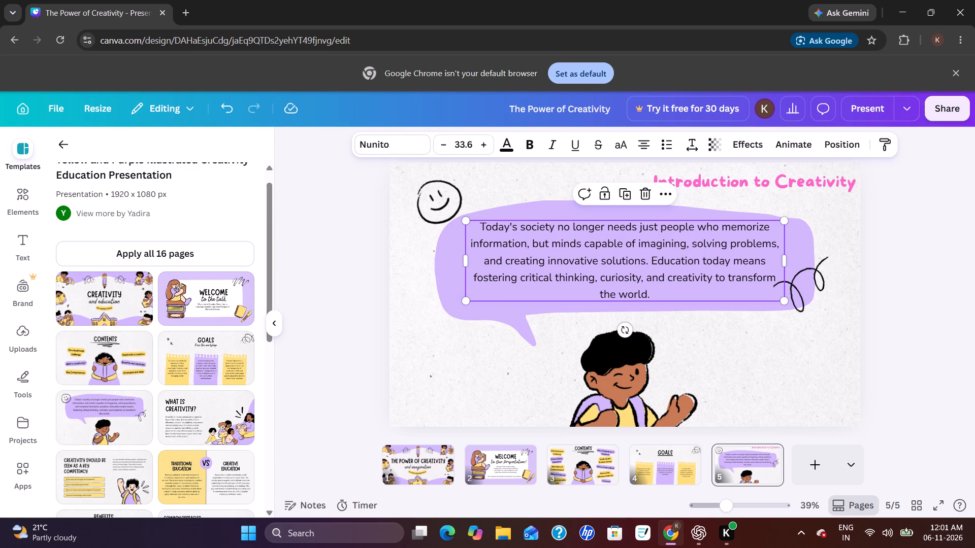
Set the speech bubble paragraph's font to Hangyaboly and its size to 37.6.
click(424, 138)
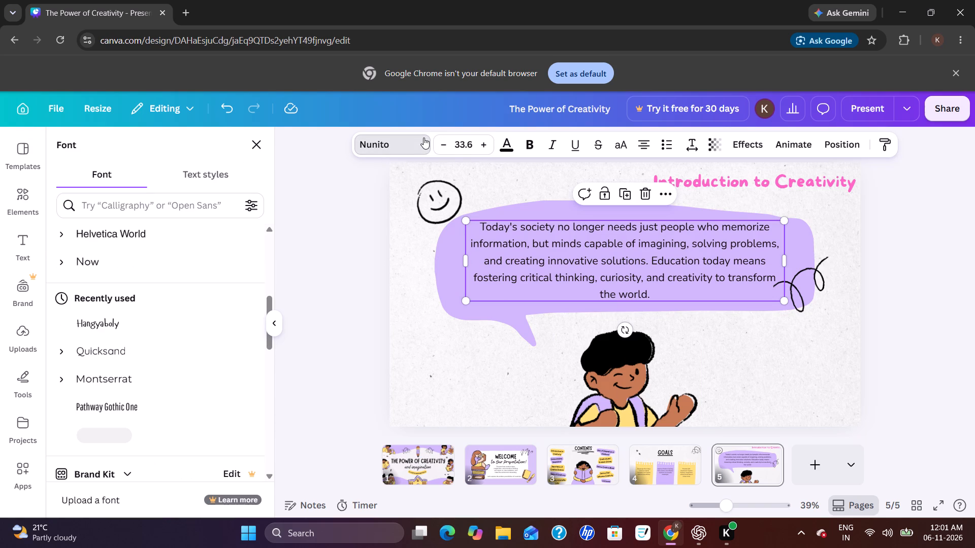
drag(110, 310, 109, 312)
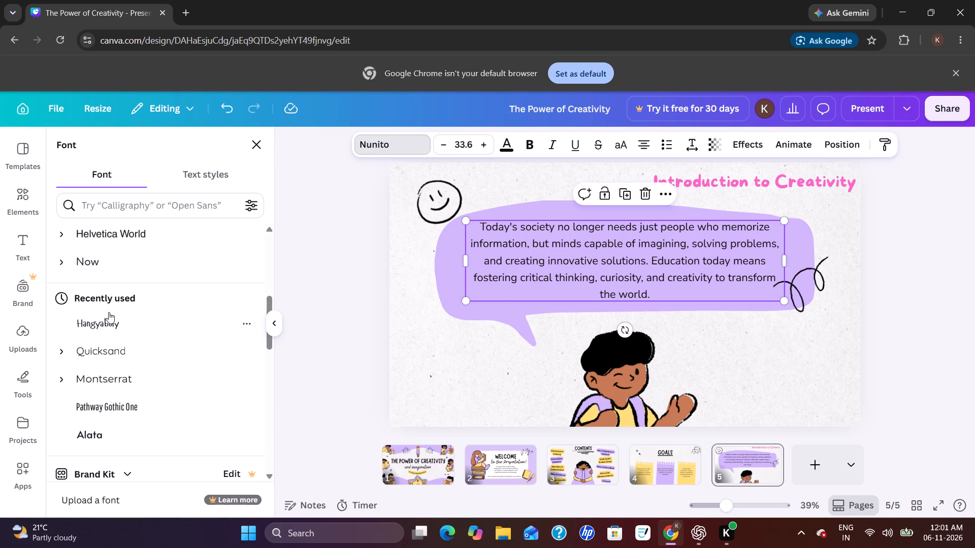
drag(109, 312, 104, 320)
click(104, 320)
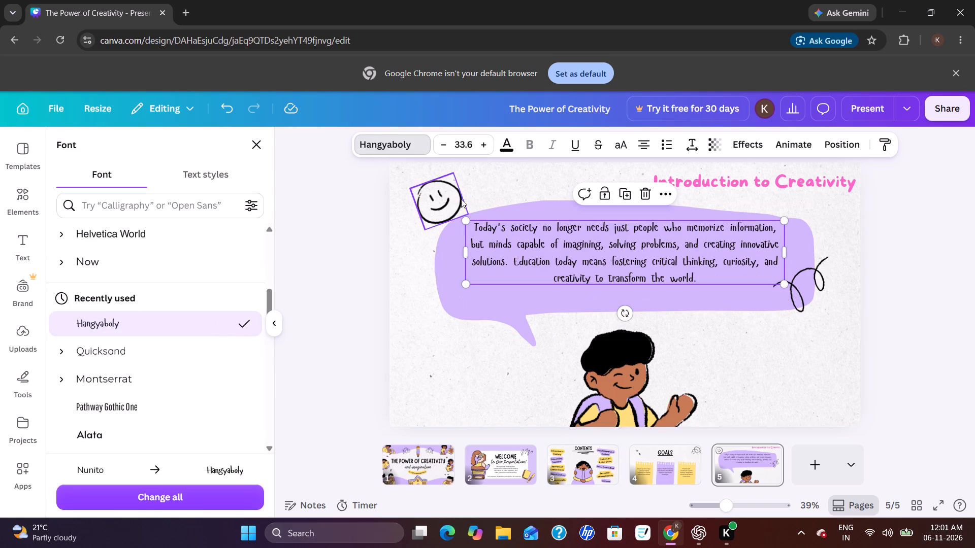
triple_click(475, 145)
click(475, 145)
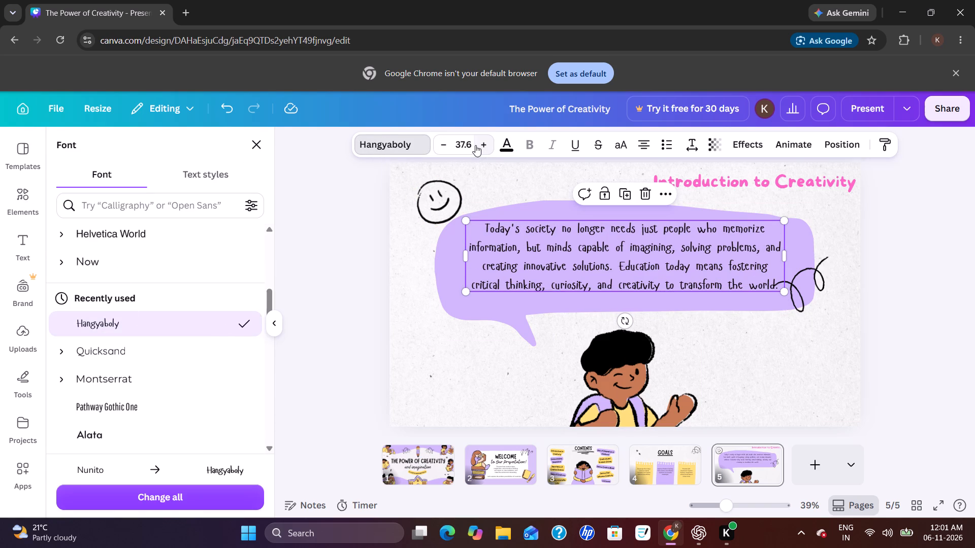
click(506, 146)
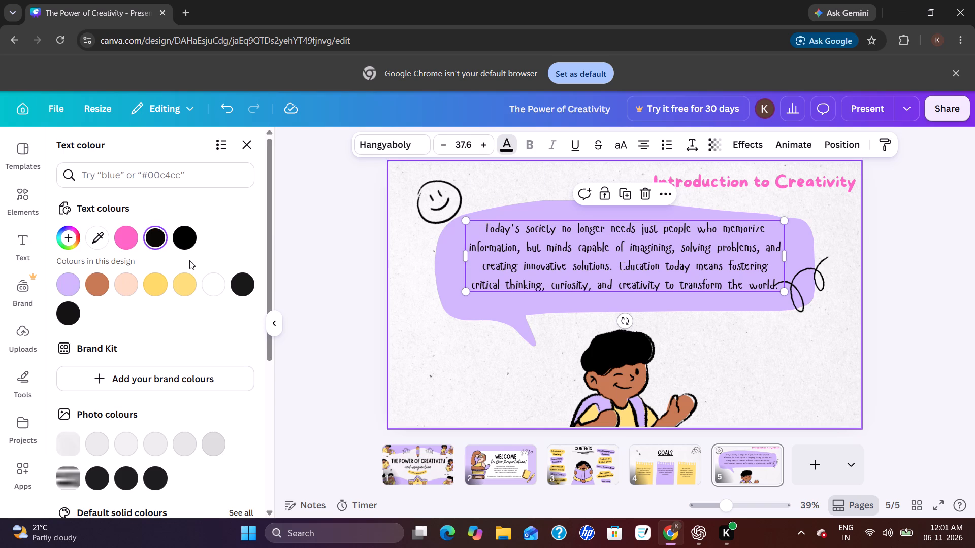
click(384, 263)
Scale the "Introduction to Creativity" heading up to about size 76.3, extending it along the page's upper edge.
click(782, 186)
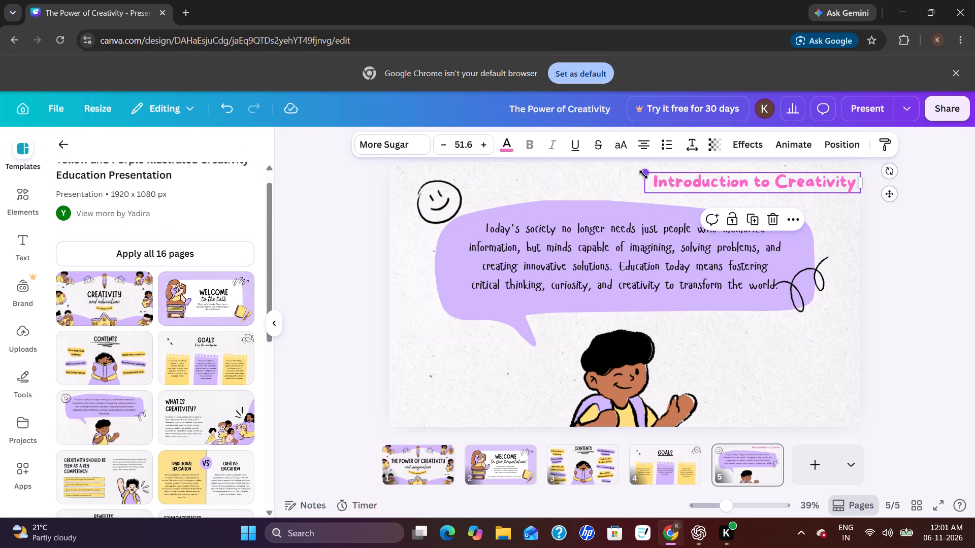
drag(643, 175, 537, 178)
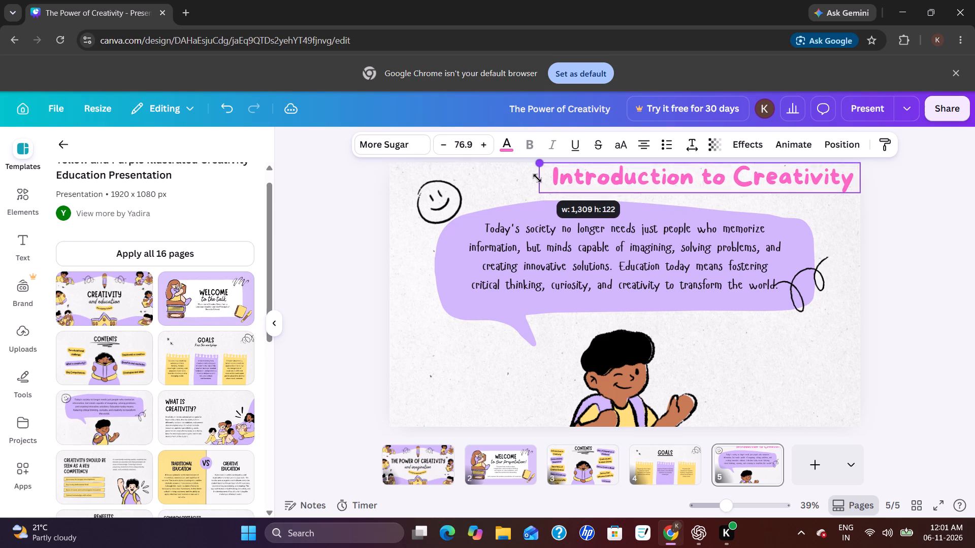
drag(537, 178, 538, 191)
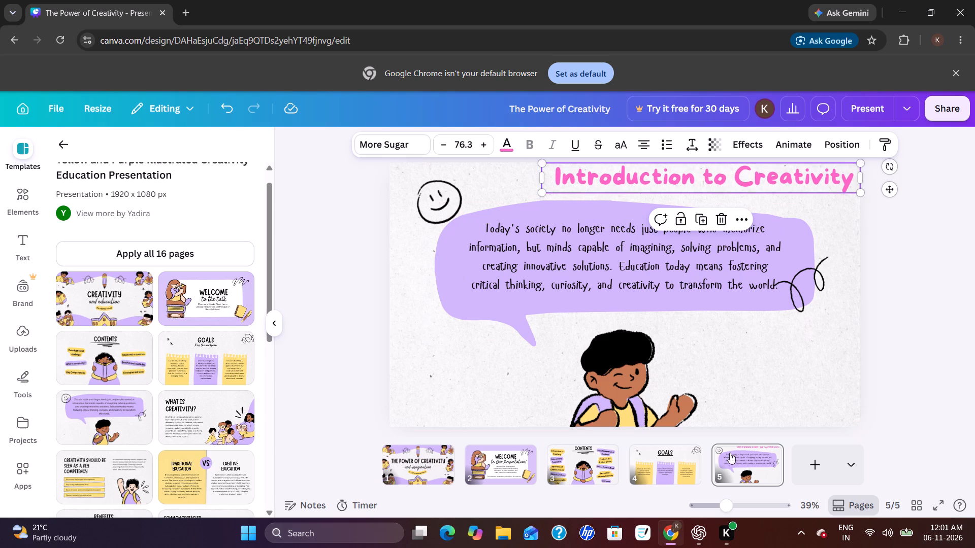
On page 4, narrow the GOALS heading's text box, scale the heading up to size 186 and centre it above the notes.
click(691, 451)
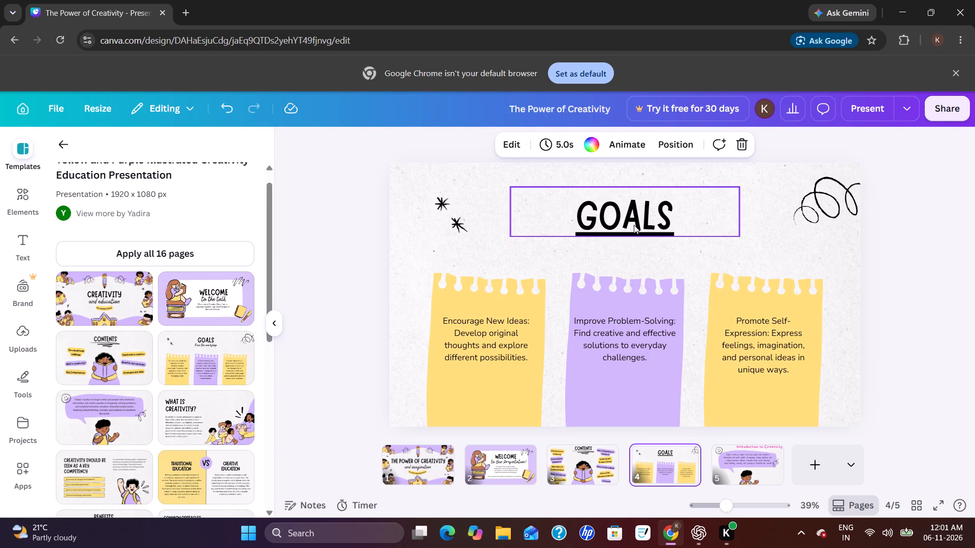
click(634, 225)
right_drag(737, 185, 743, 166)
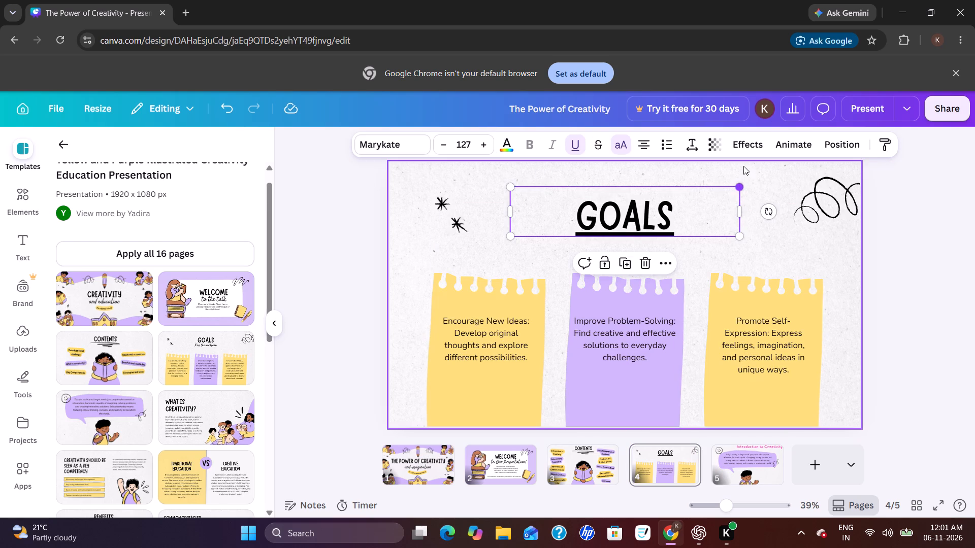
right_drag(743, 166, 761, 167)
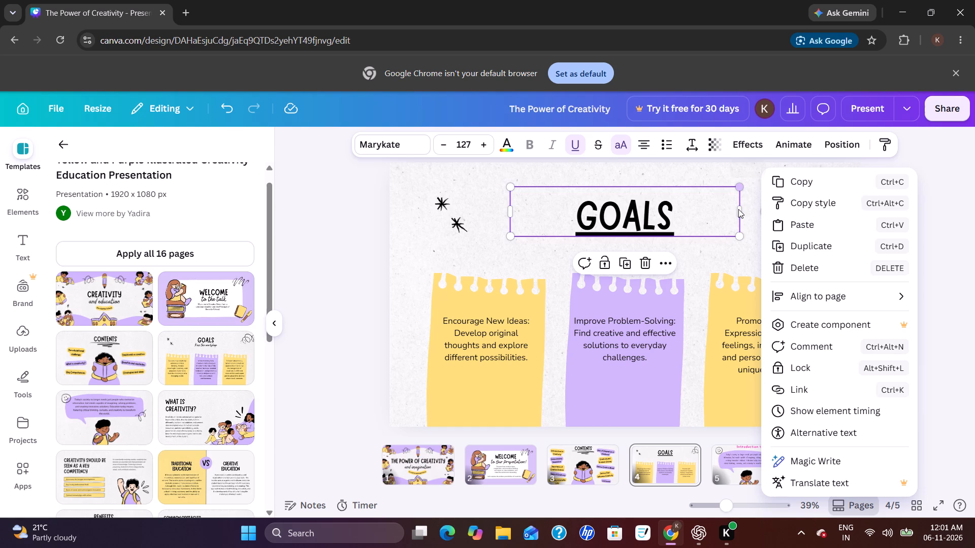
click(738, 209)
drag(740, 211, 637, 215)
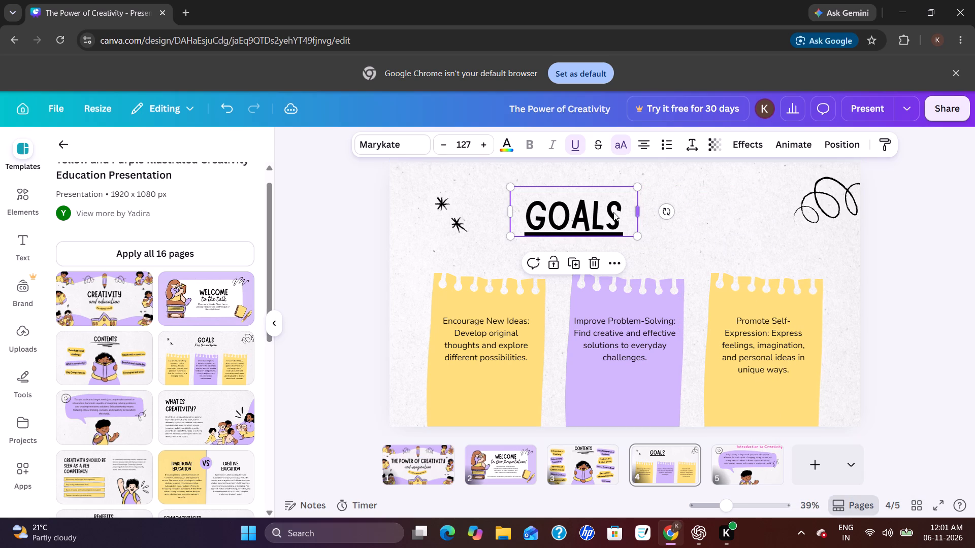
drag(600, 209, 643, 209)
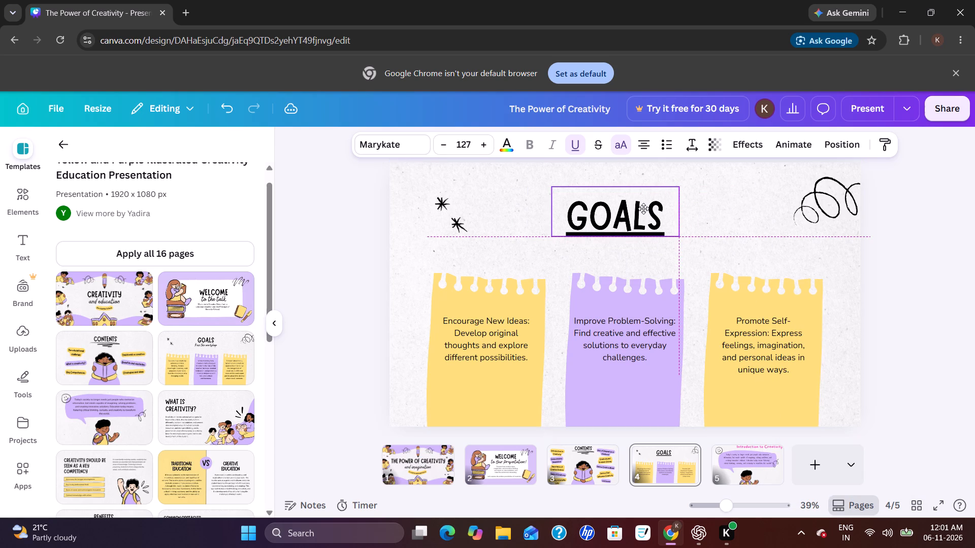
drag(643, 209, 647, 210)
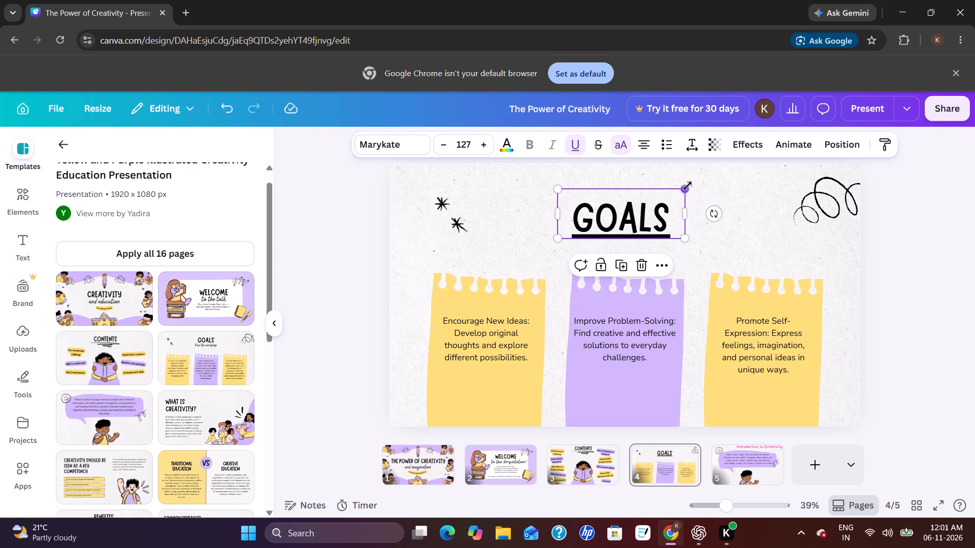
drag(688, 186, 738, 146)
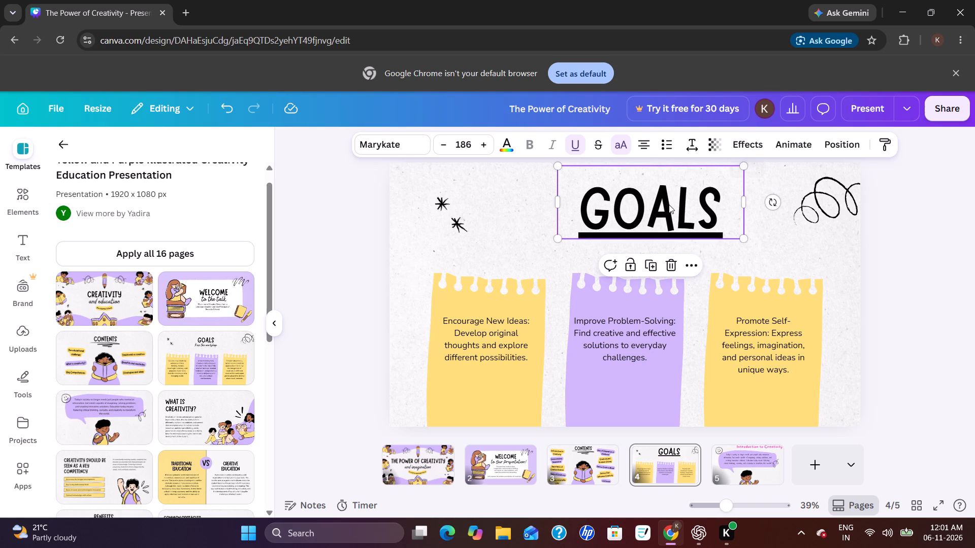
drag(669, 204, 644, 203)
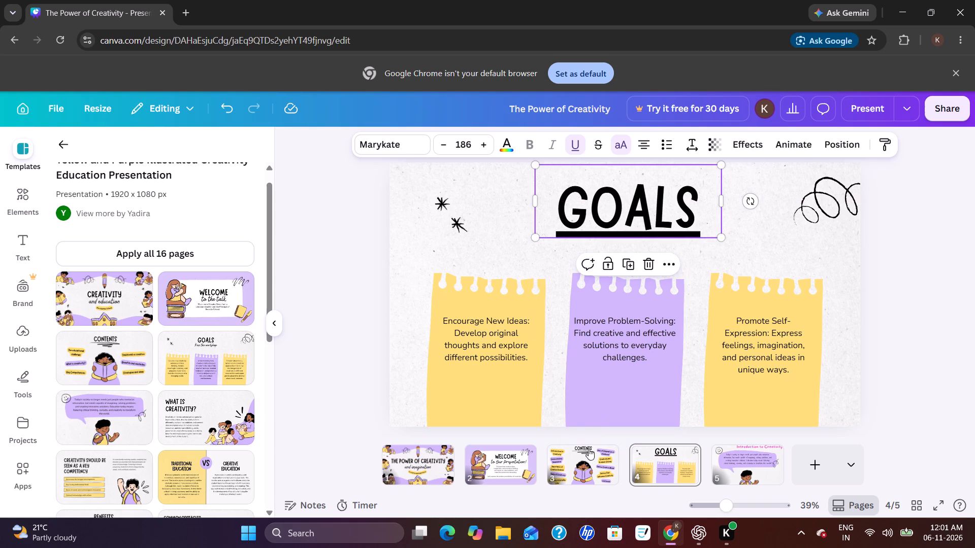
On page 3, scale the CONTENTS heading up slightly, extending it down and to the left.
click(584, 467)
click(637, 185)
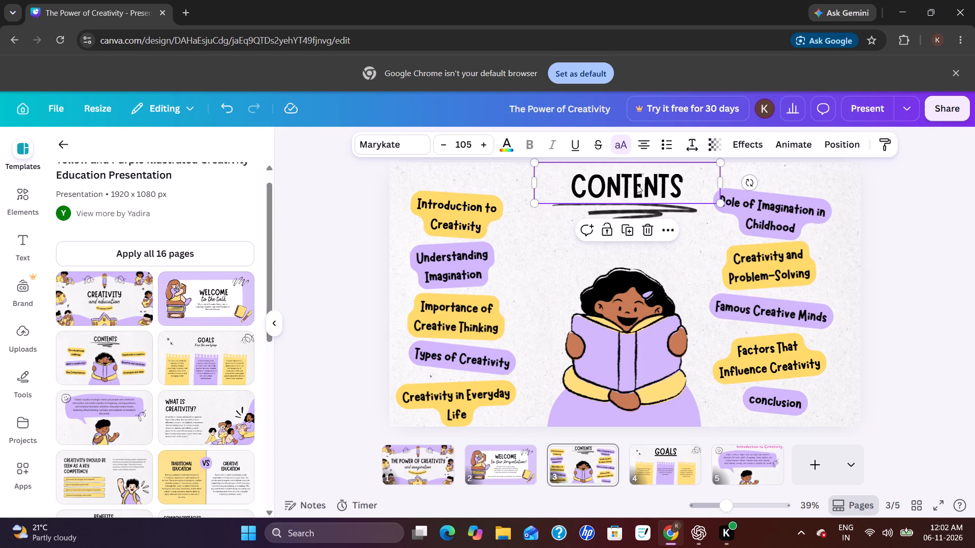
click(539, 203)
drag(537, 203, 515, 214)
Shift the scribbled underline on page 3 so it sits just beneath the enlarged CONTENTS heading.
click(657, 218)
drag(657, 218, 646, 221)
click(646, 221)
drag(646, 221, 656, 209)
click(650, 216)
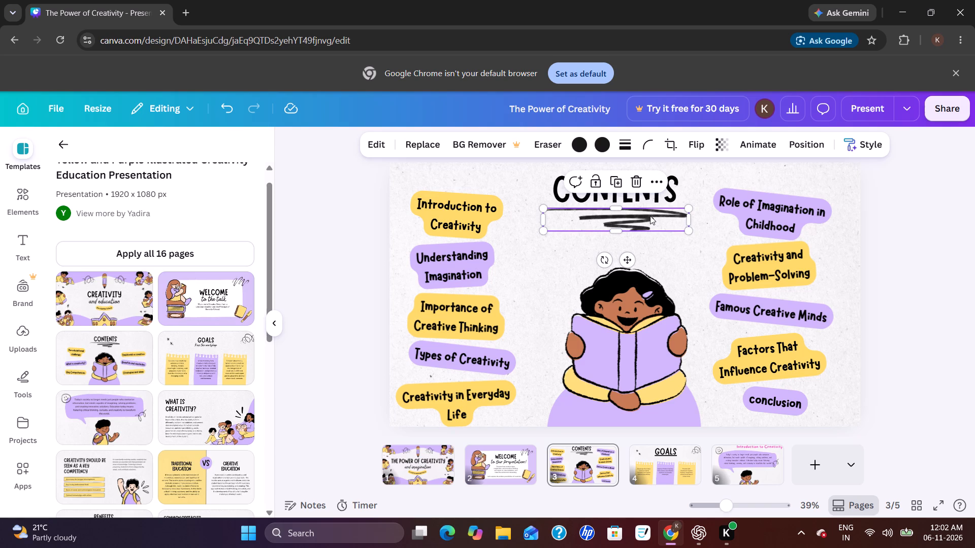
click(650, 216)
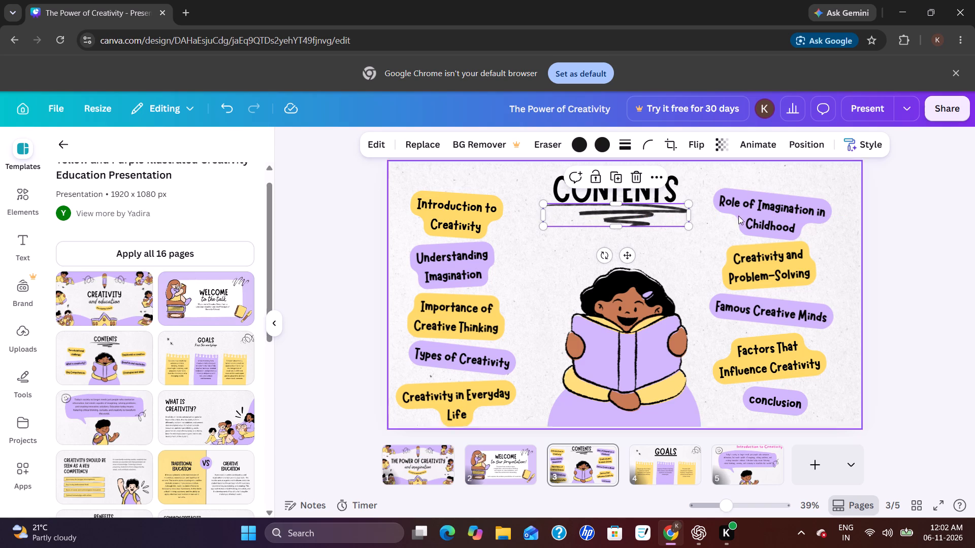
click(933, 224)
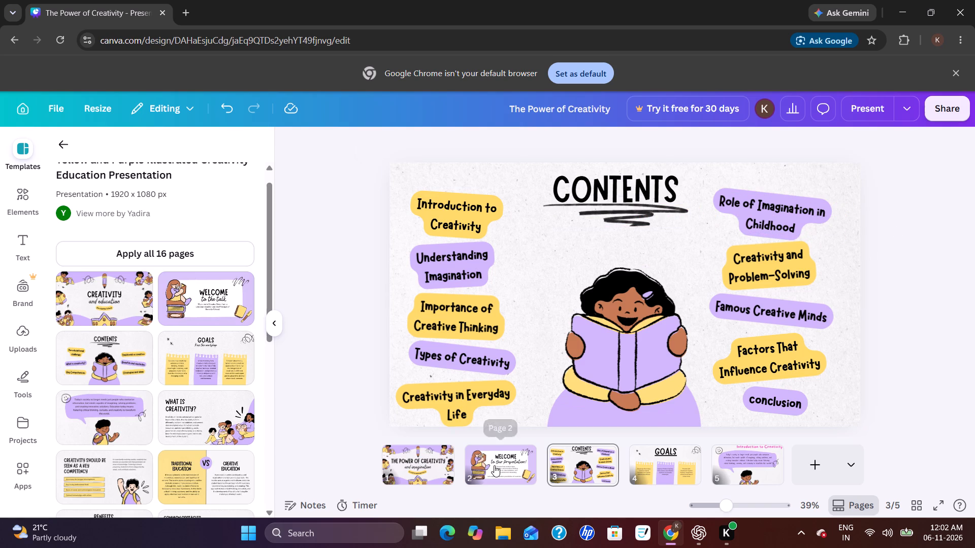
On page 2, make the closing line "Let's explore the endless possibilities of creativity!" bold.
click(494, 465)
click(684, 249)
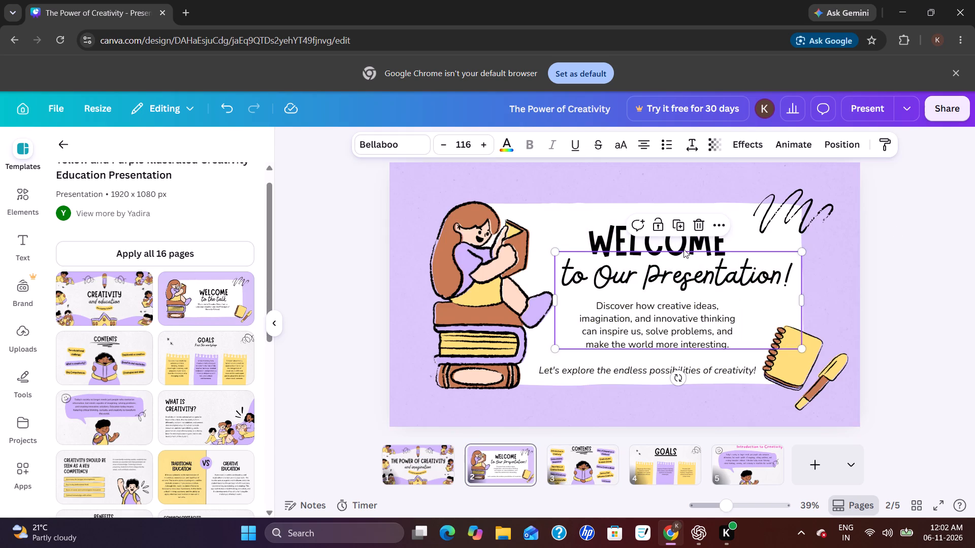
click(620, 374)
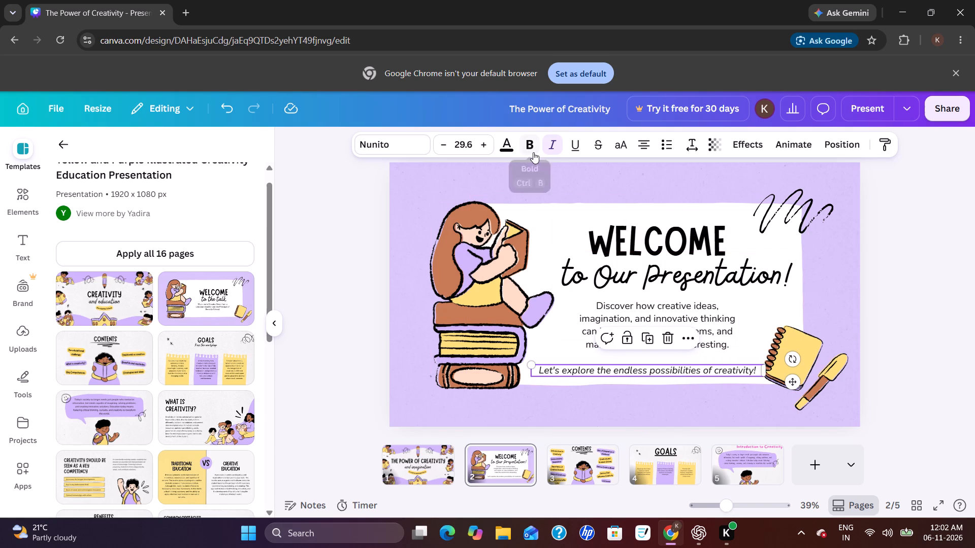
click(533, 152)
click(363, 288)
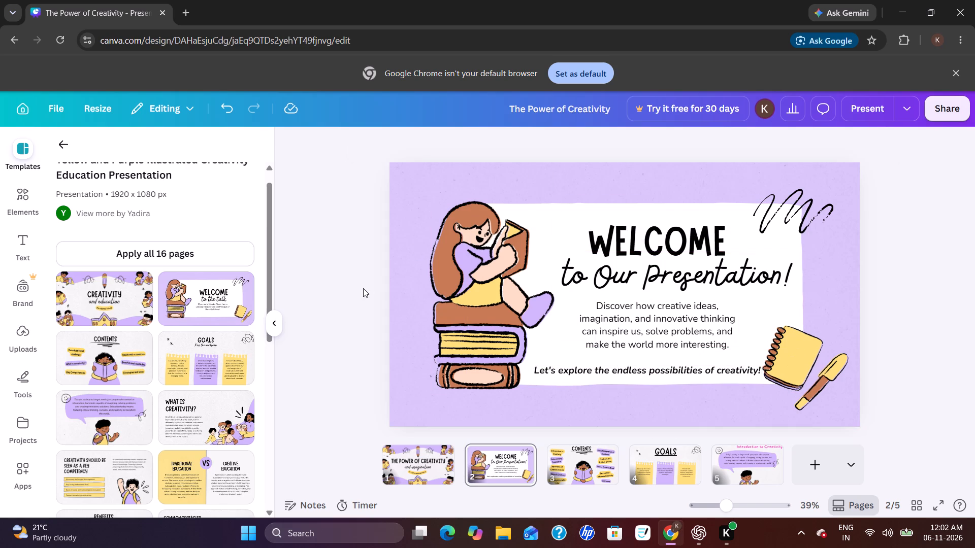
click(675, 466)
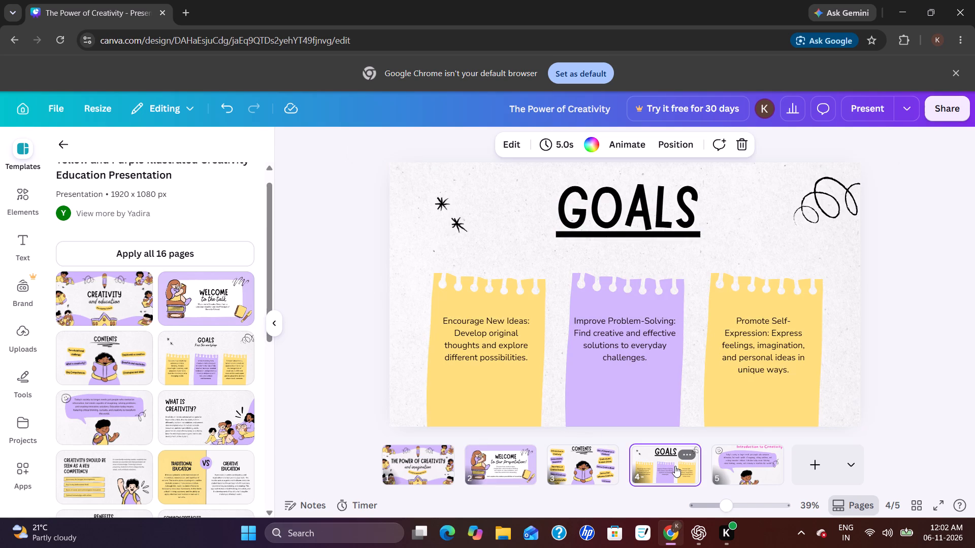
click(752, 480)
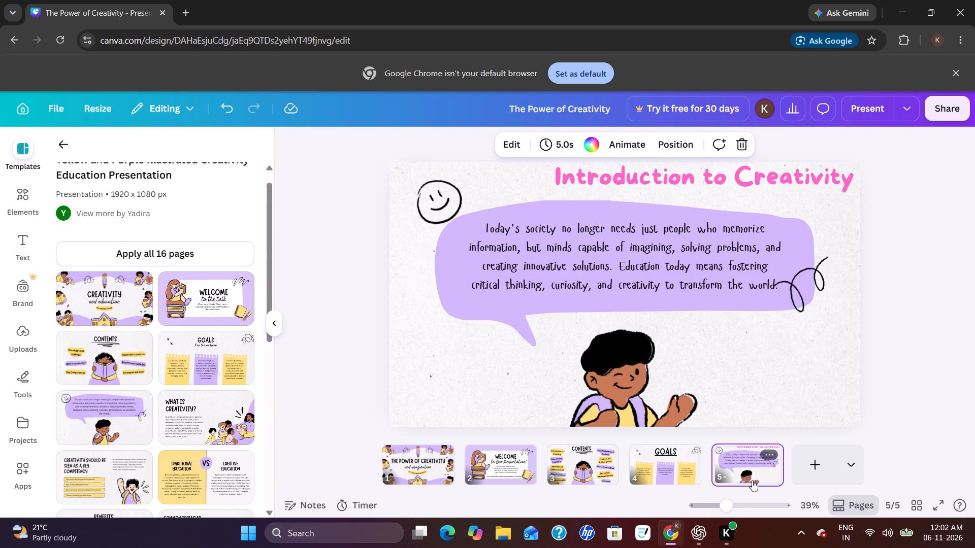
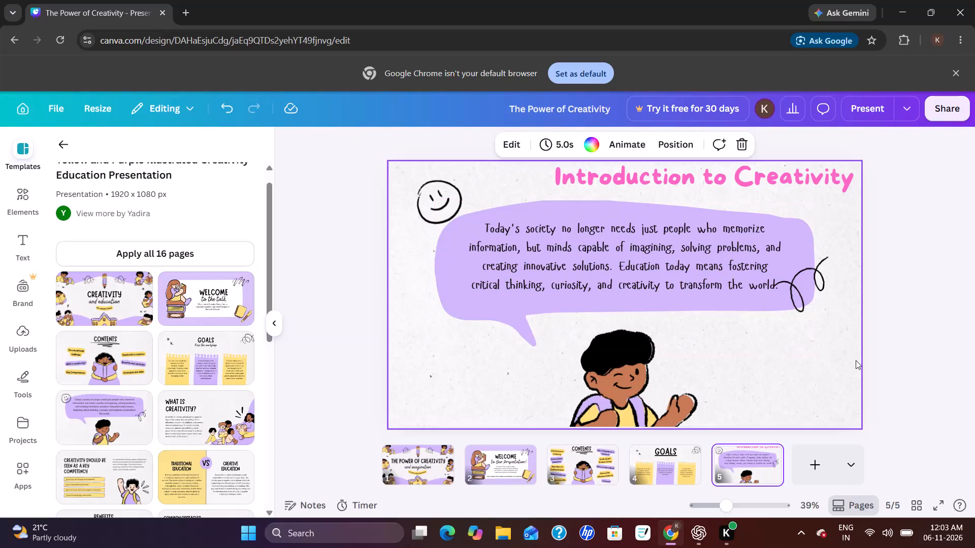
On page 5, narrow the Introduction to Creativity heading's text box slightly and scale the heading up to size 95.5.
click(922, 341)
drag(922, 341, 864, 194)
click(864, 194)
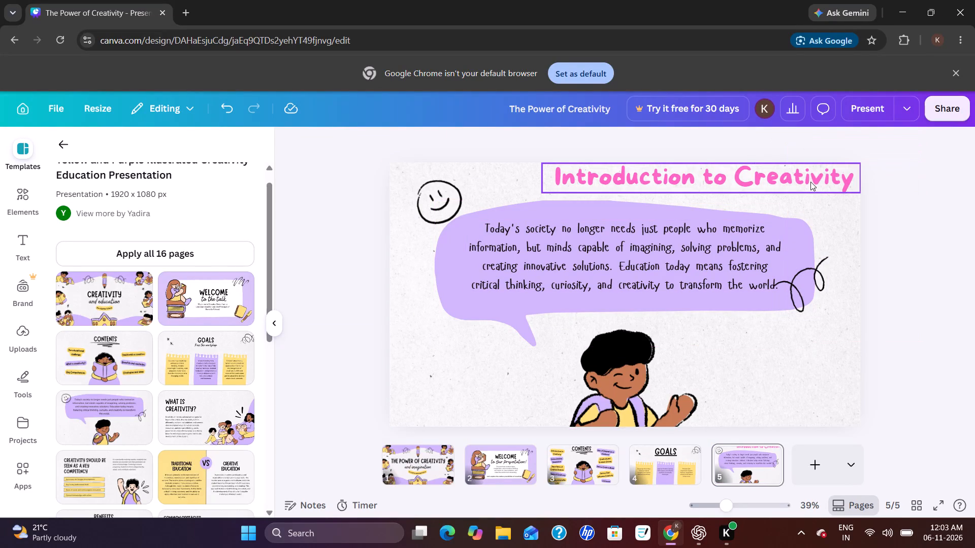
click(810, 182)
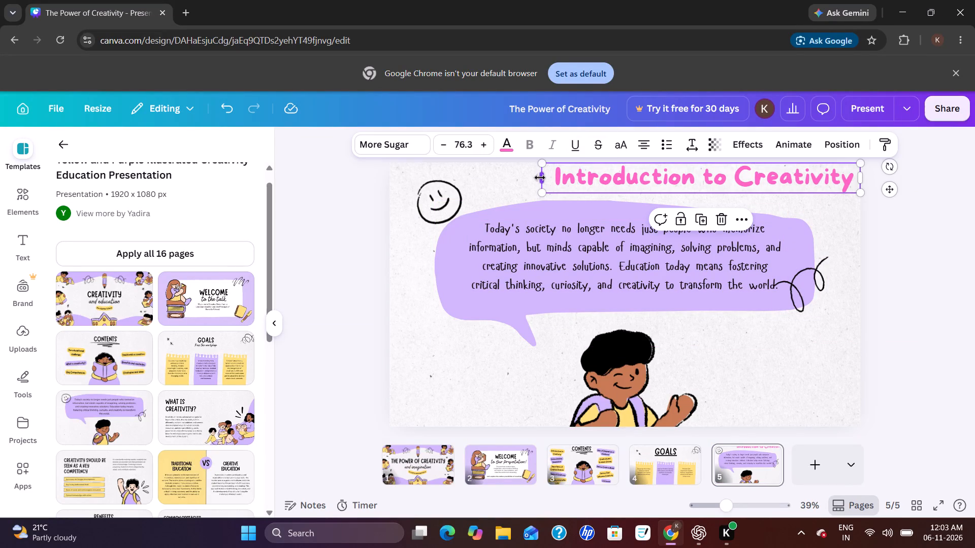
drag(540, 178, 544, 195)
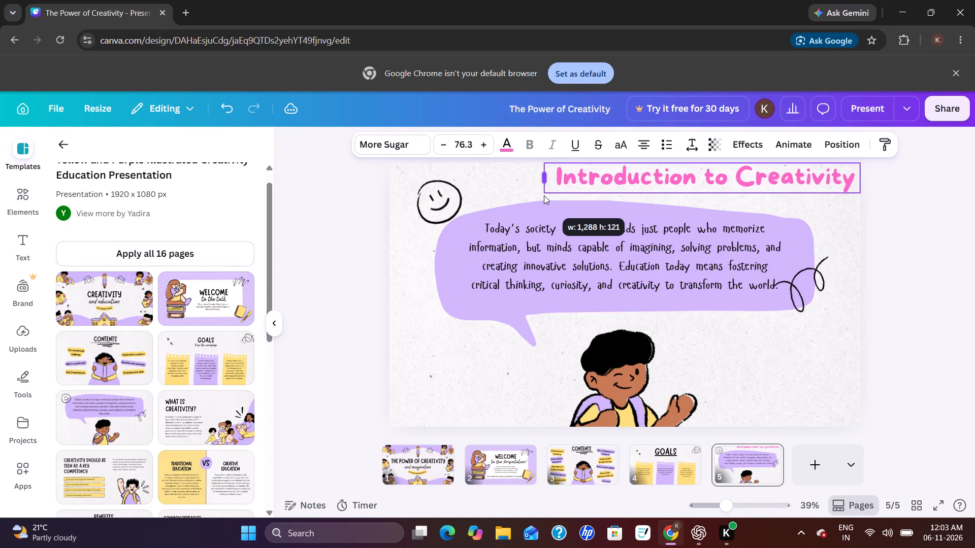
drag(544, 195, 545, 194)
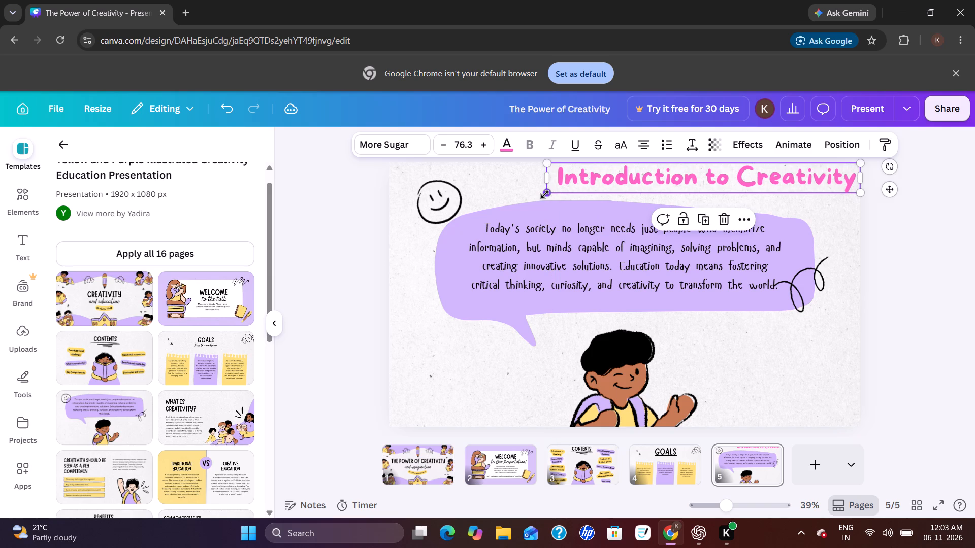
drag(545, 194, 502, 229)
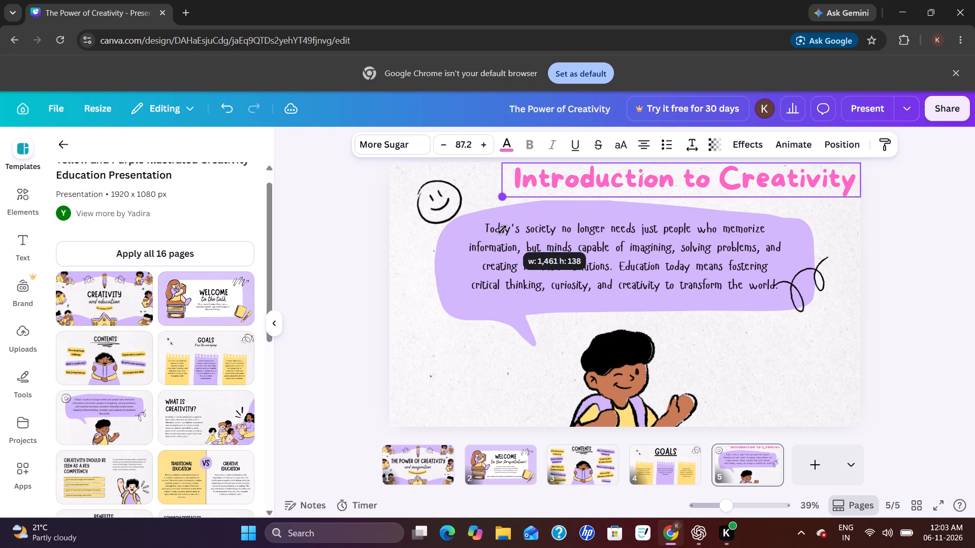
drag(502, 229, 502, 230)
click(333, 269)
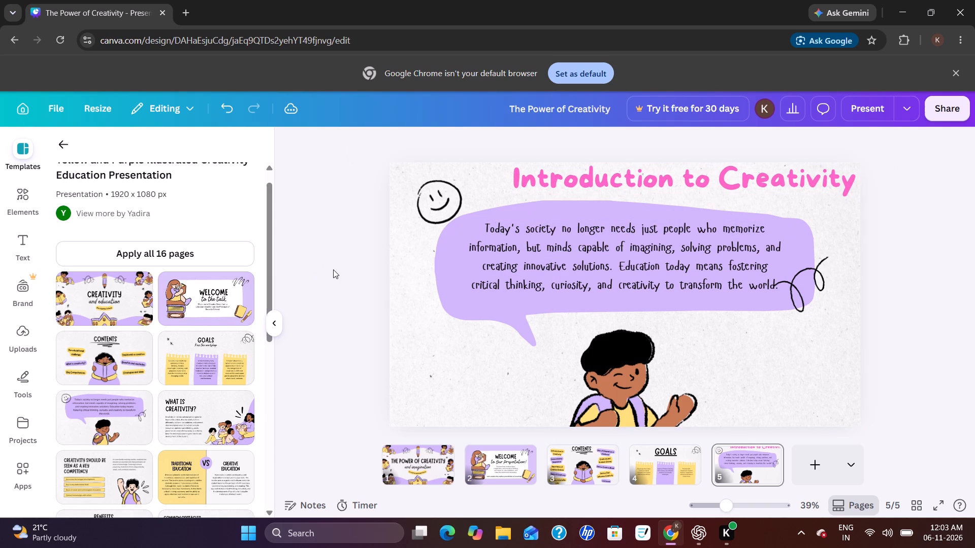
click(770, 163)
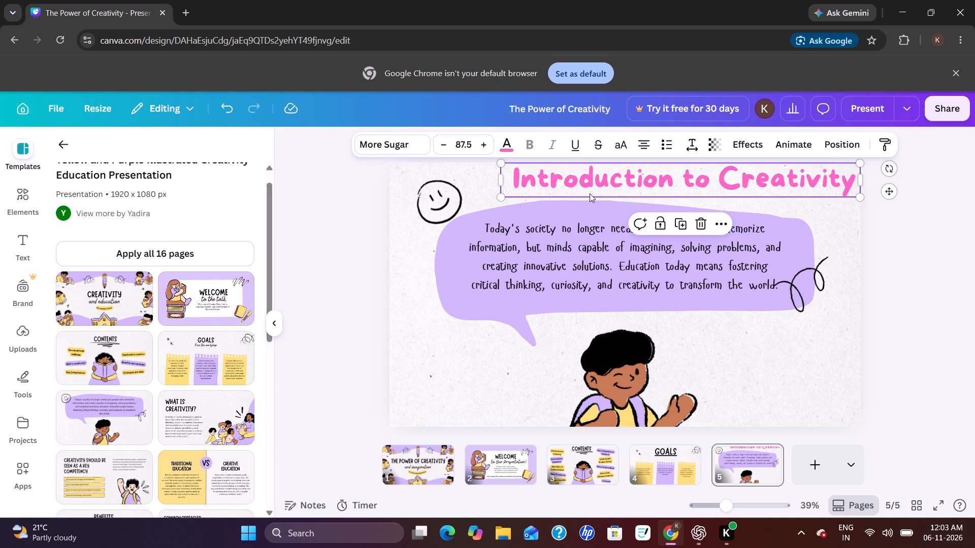
drag(501, 199, 489, 207)
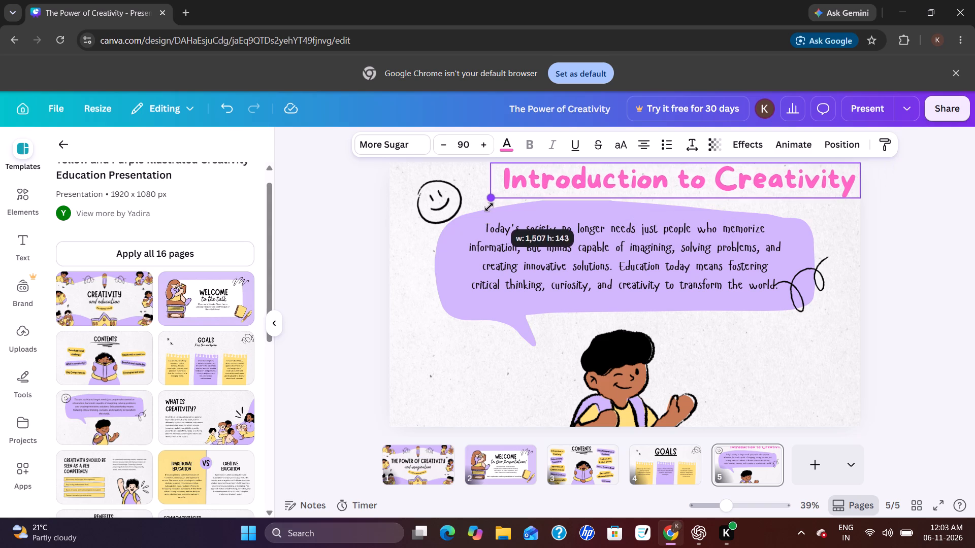
drag(489, 207, 477, 216)
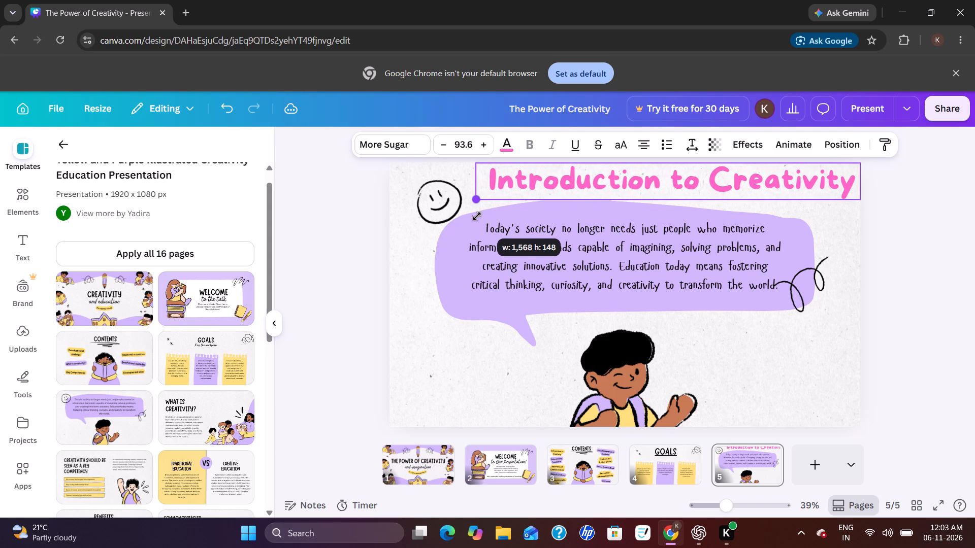
drag(477, 216, 472, 221)
click(364, 229)
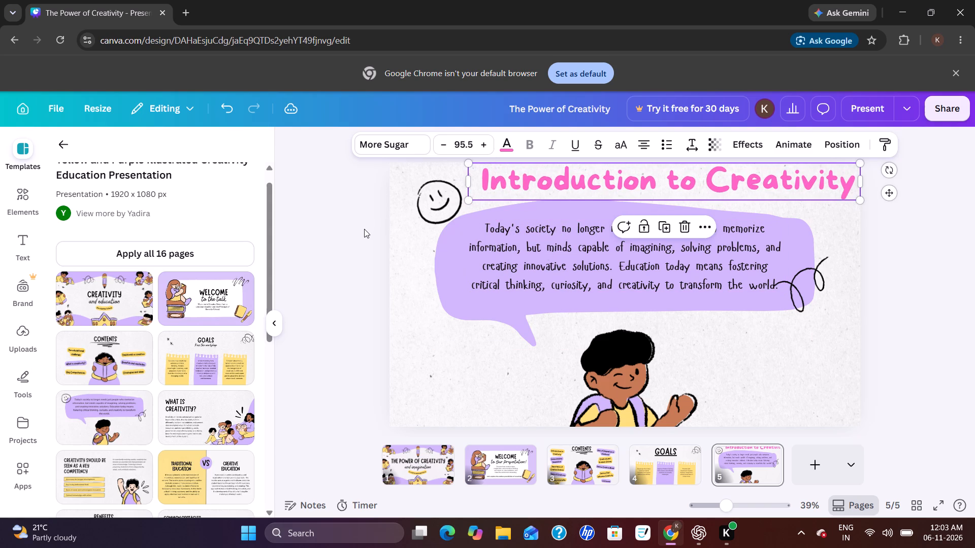
Nudge the enlarged Introduction to Creativity heading down slightly, just off the page's top edge and above the speech bubble.
drag(534, 167, 525, 172)
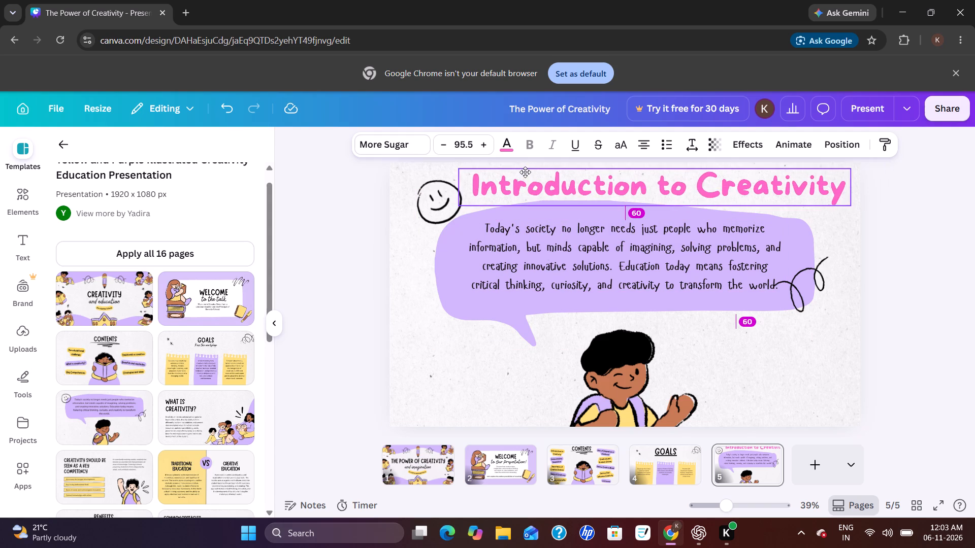
drag(525, 172, 536, 172)
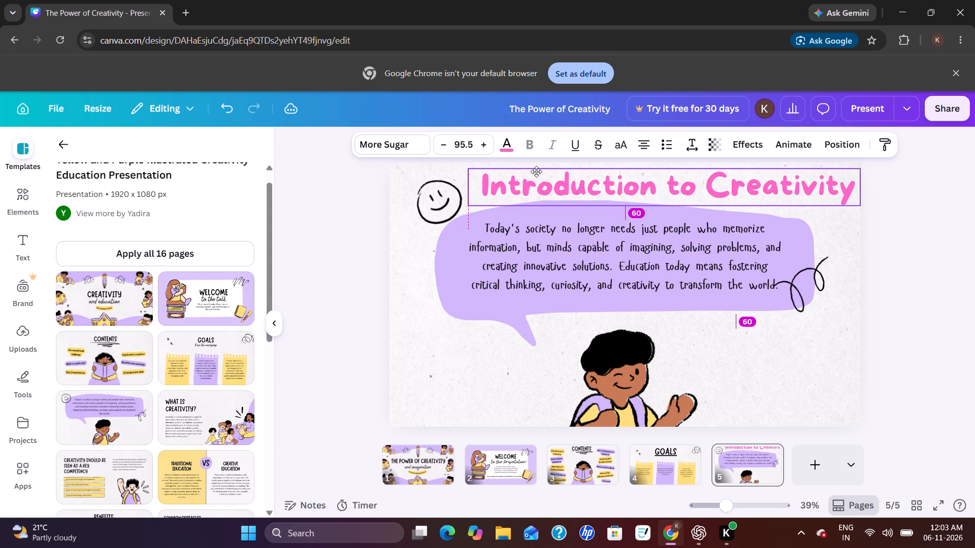
drag(536, 172, 537, 172)
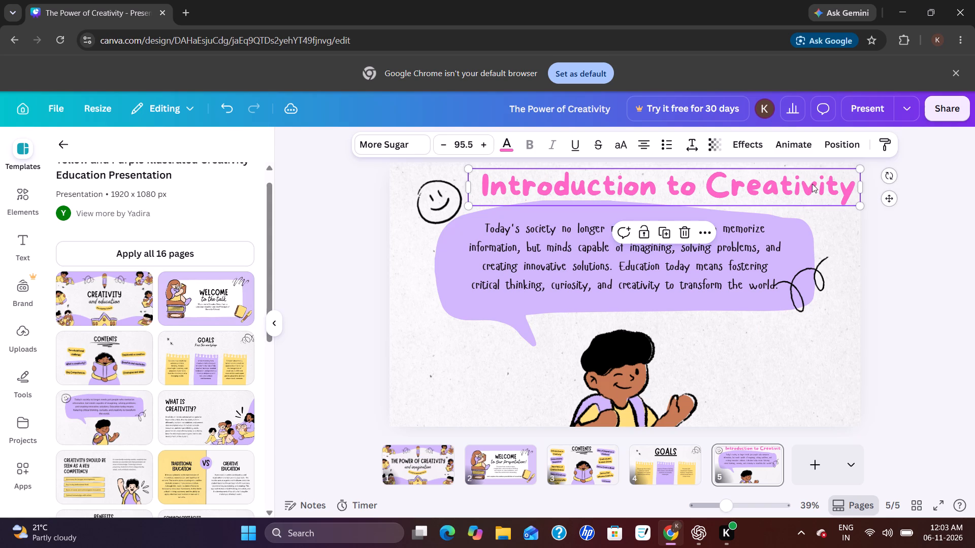
click(812, 184)
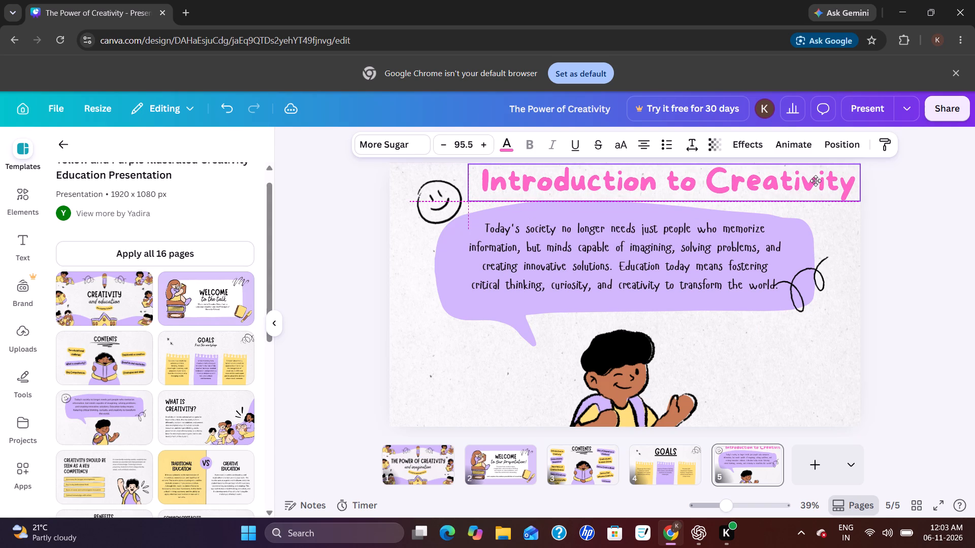
click(957, 188)
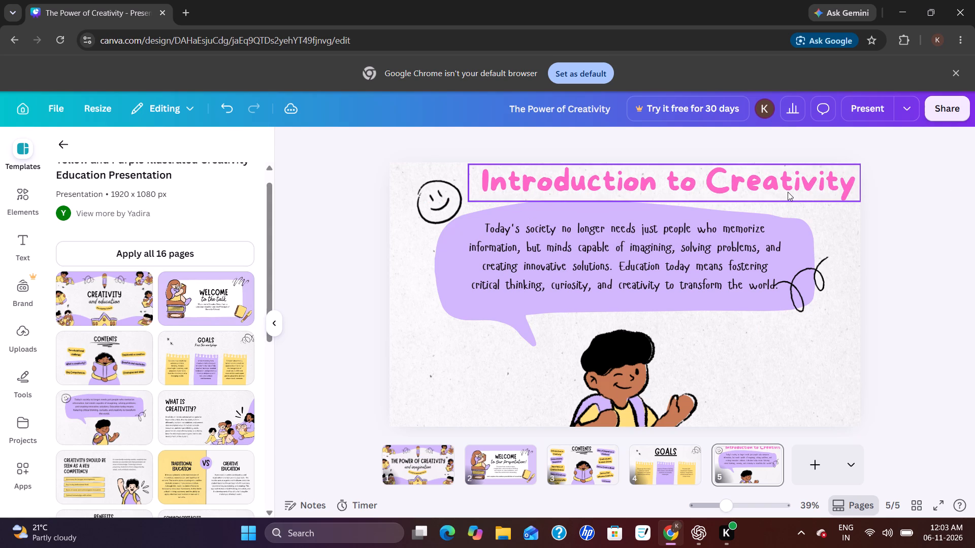
Underline the Introduction to Creativity heading.
click(788, 192)
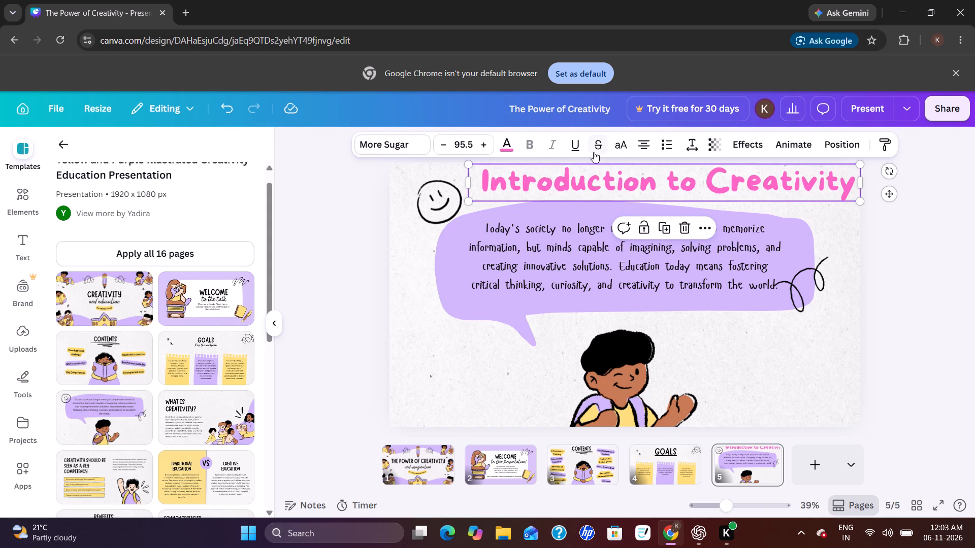
click(579, 148)
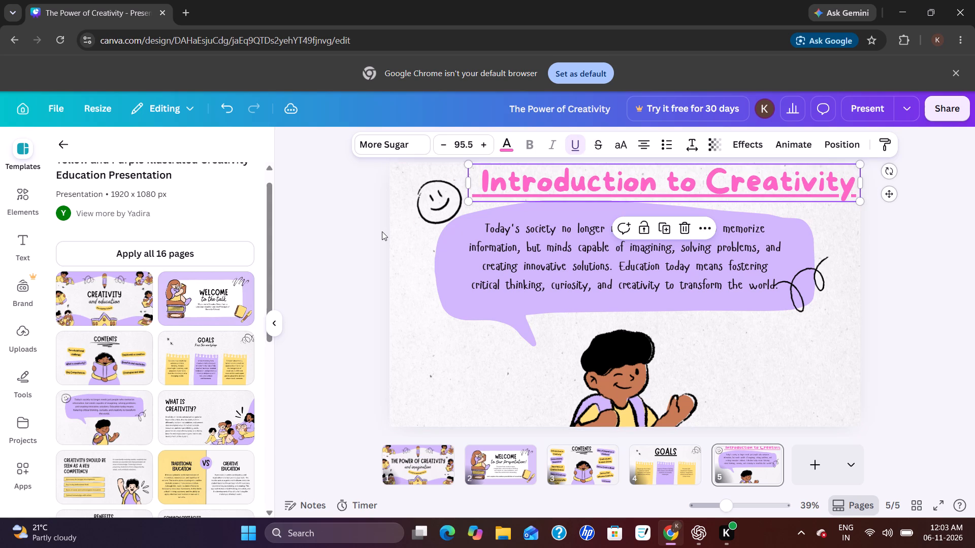
click(382, 231)
Shift the purple speech bubble, its paragraph and the curly scribble on page 5 down slightly to clear the heading.
drag(532, 212, 532, 220)
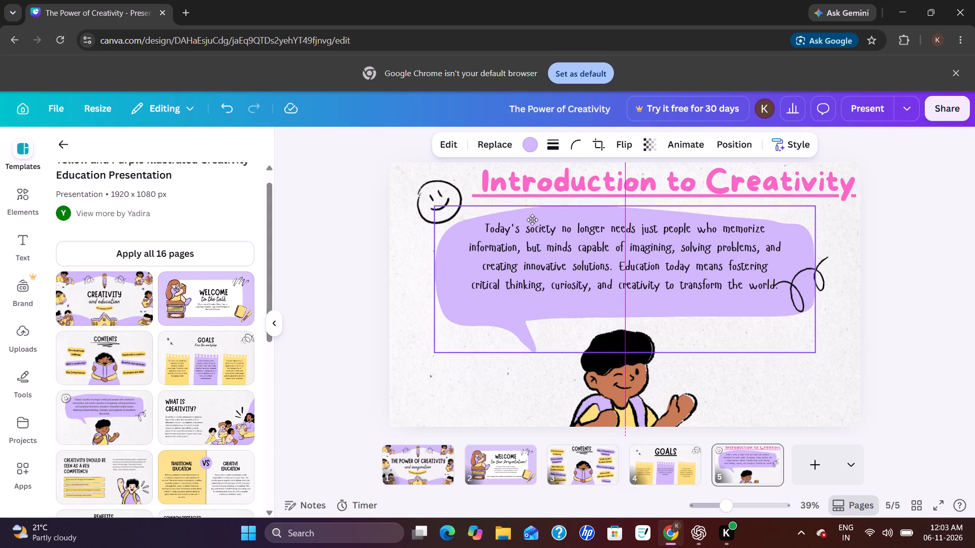
drag(532, 220, 534, 221)
drag(538, 246, 538, 260)
click(810, 287)
drag(810, 287, 814, 301)
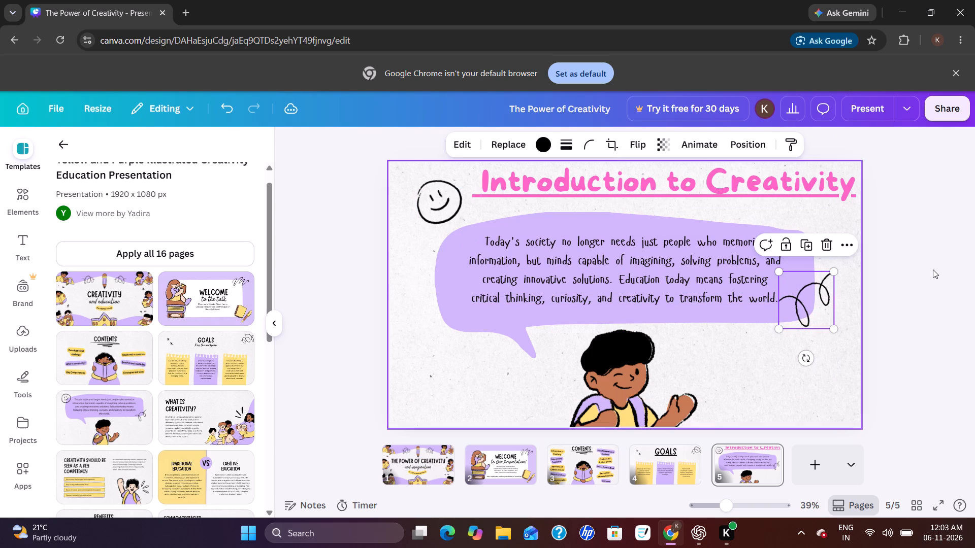
click(933, 269)
On page 4, recolour the GOALS heading to the pink already used in the design.
click(688, 471)
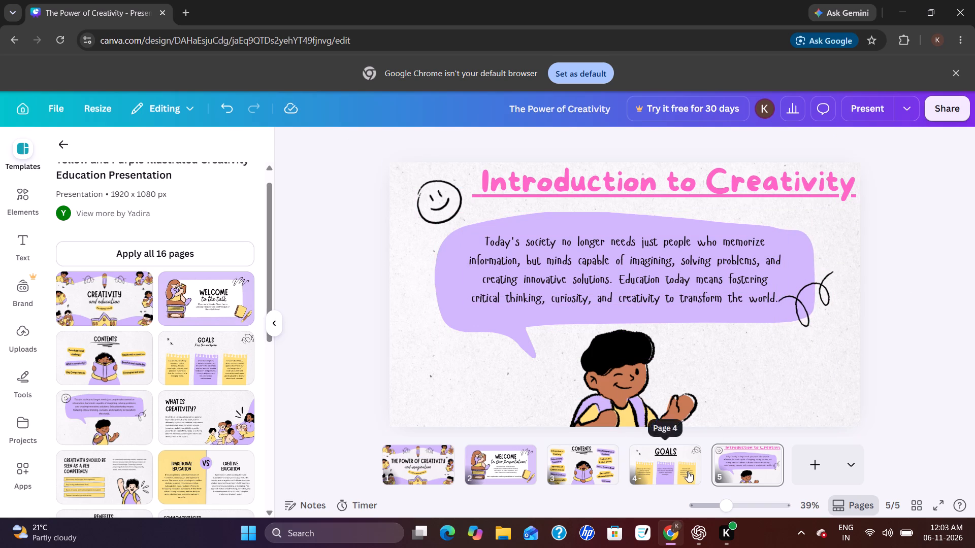
click(615, 214)
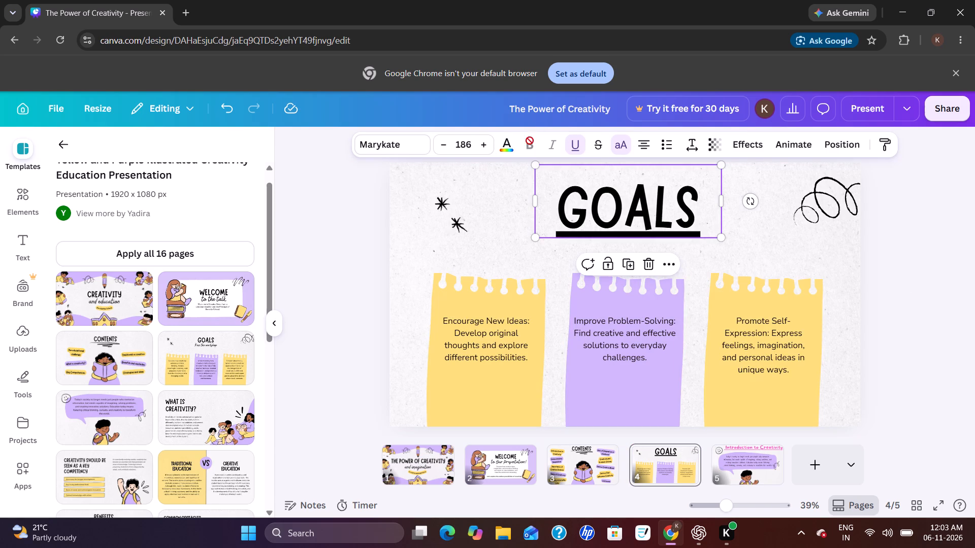
click(506, 149)
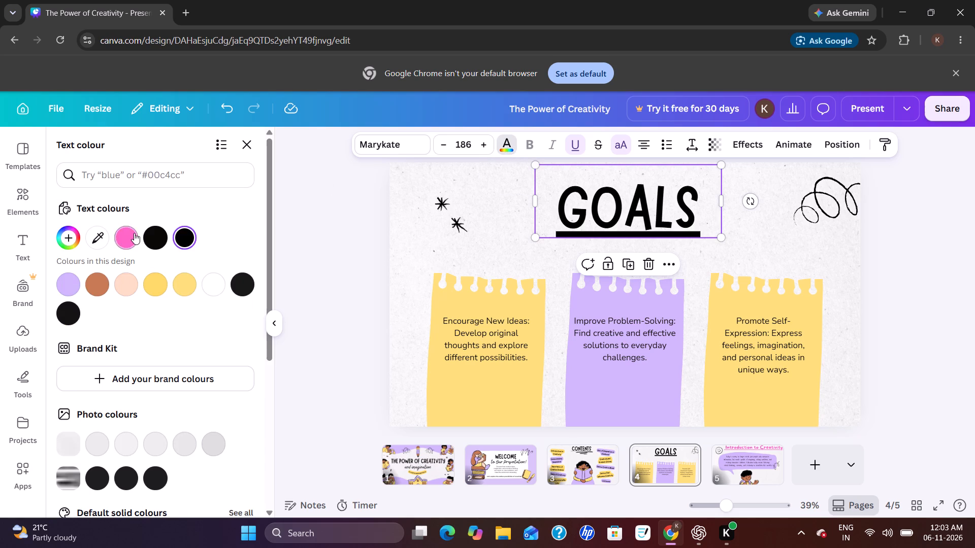
click(134, 233)
click(328, 271)
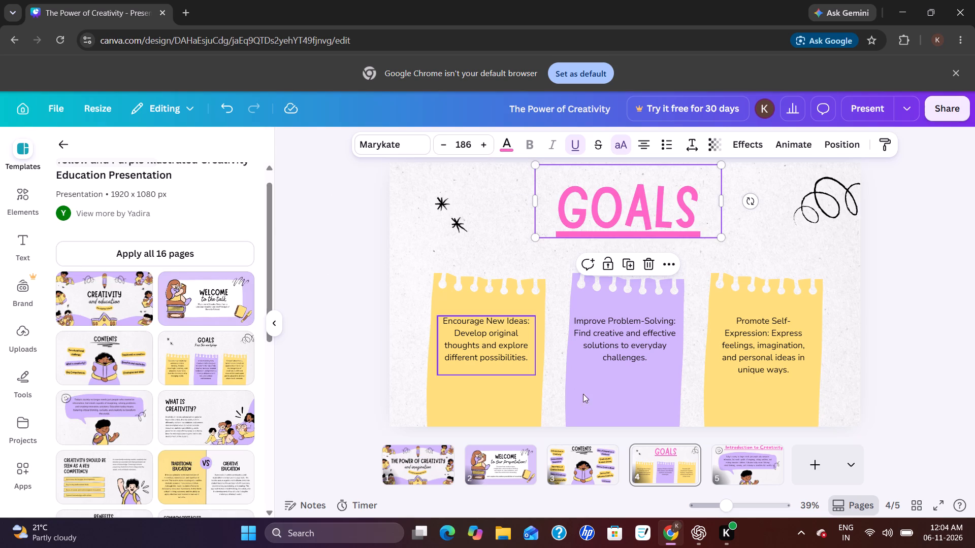
click(346, 353)
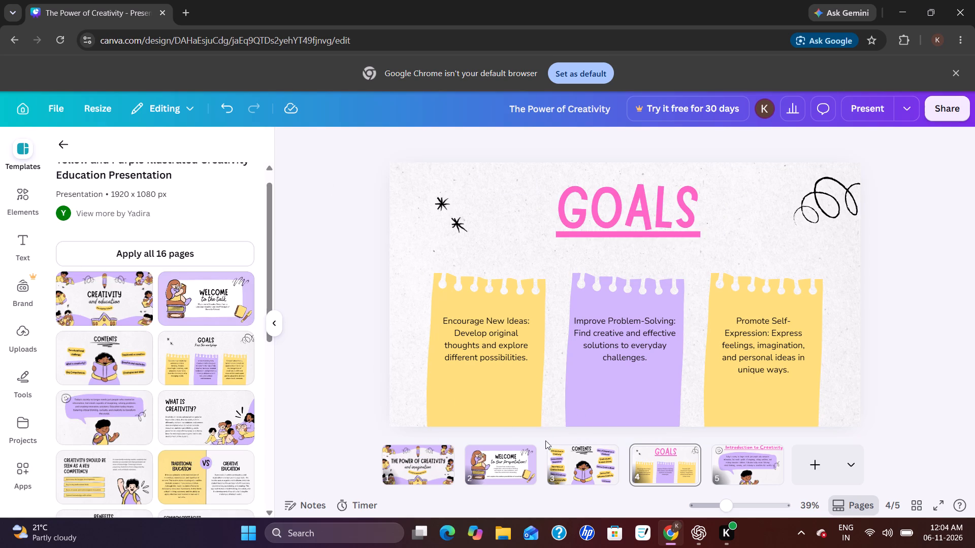
Scale the GOALS heading on page 4 up slightly from its lower-left corner.
click(606, 219)
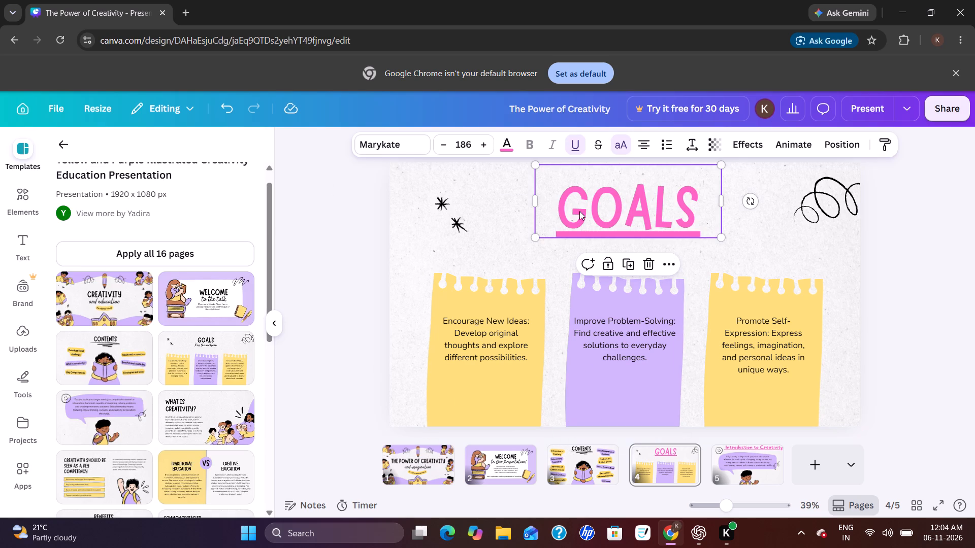
drag(534, 238, 510, 243)
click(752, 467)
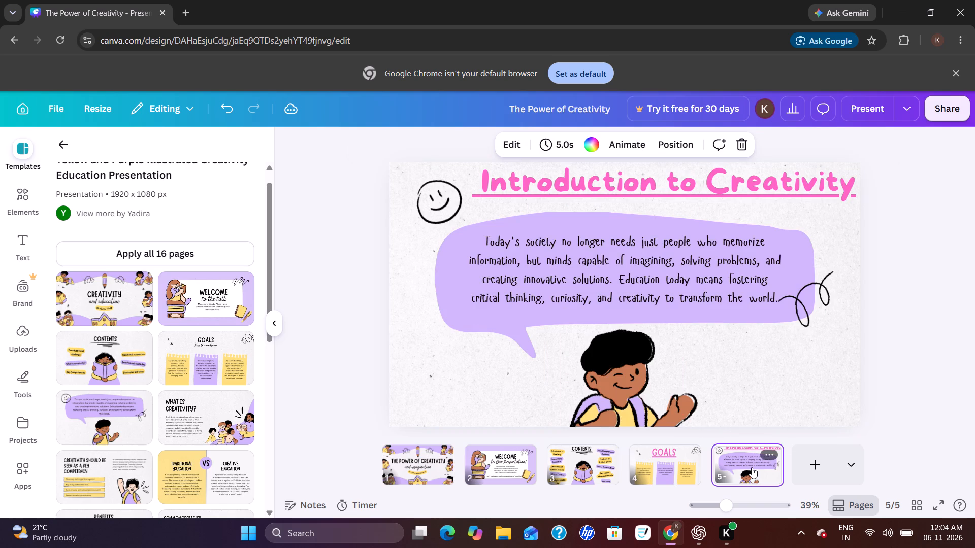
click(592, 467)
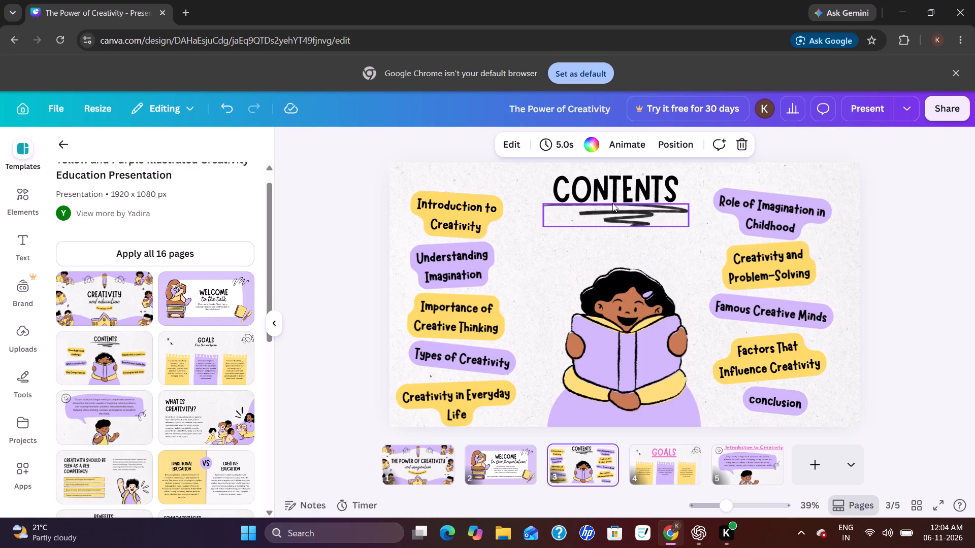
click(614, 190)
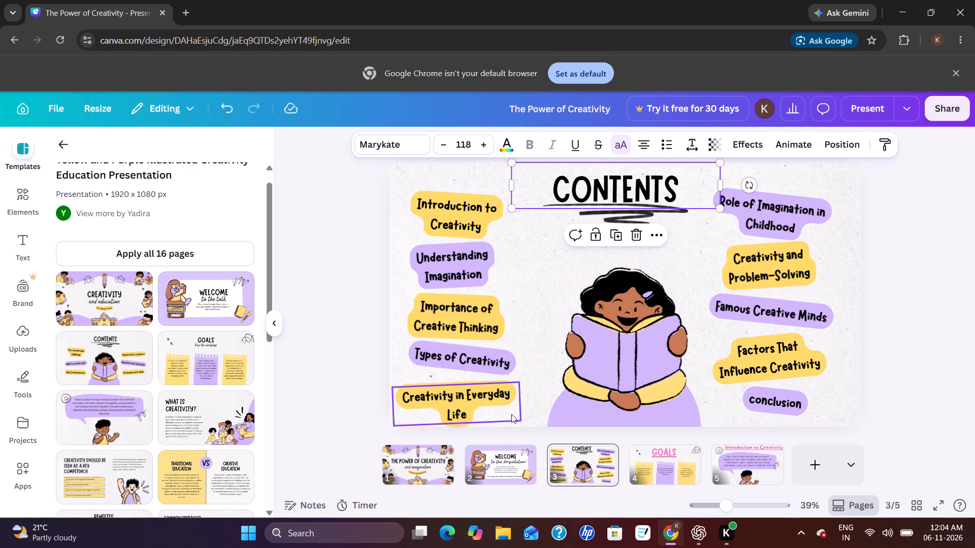
Add the template's "What is creativity?" page after page 5.
click(763, 471)
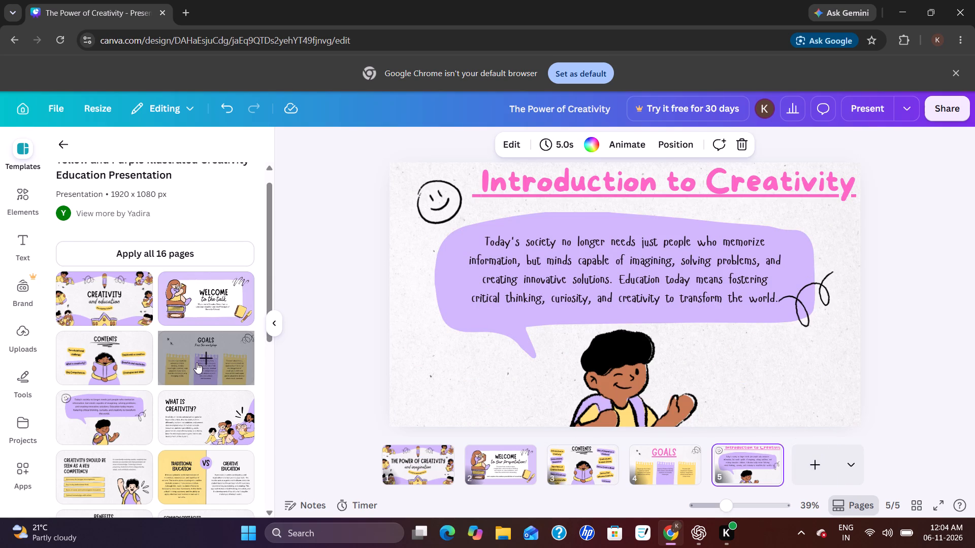
click(200, 415)
click(527, 339)
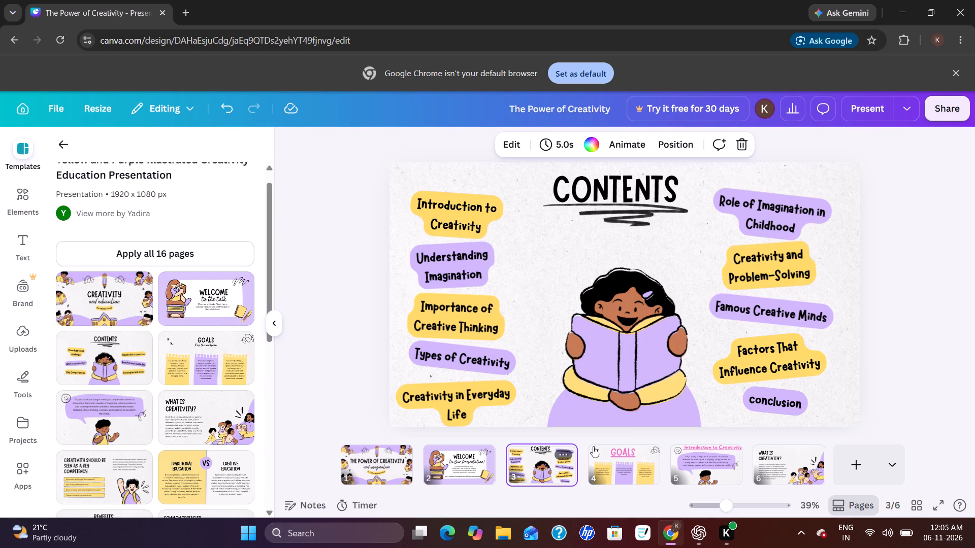
click(780, 476)
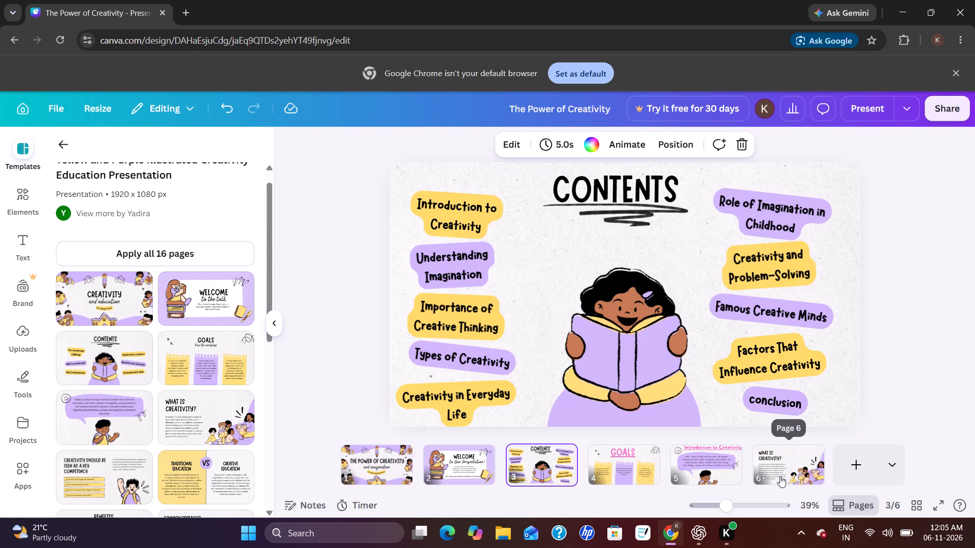
double_click(526, 260)
key(backslash)
key(BackSpace)
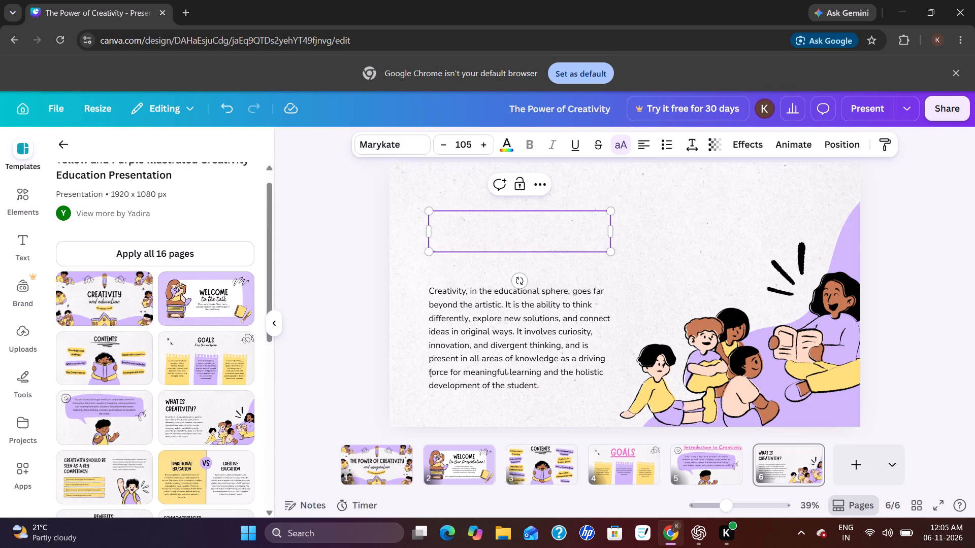
key(ctrl+v)
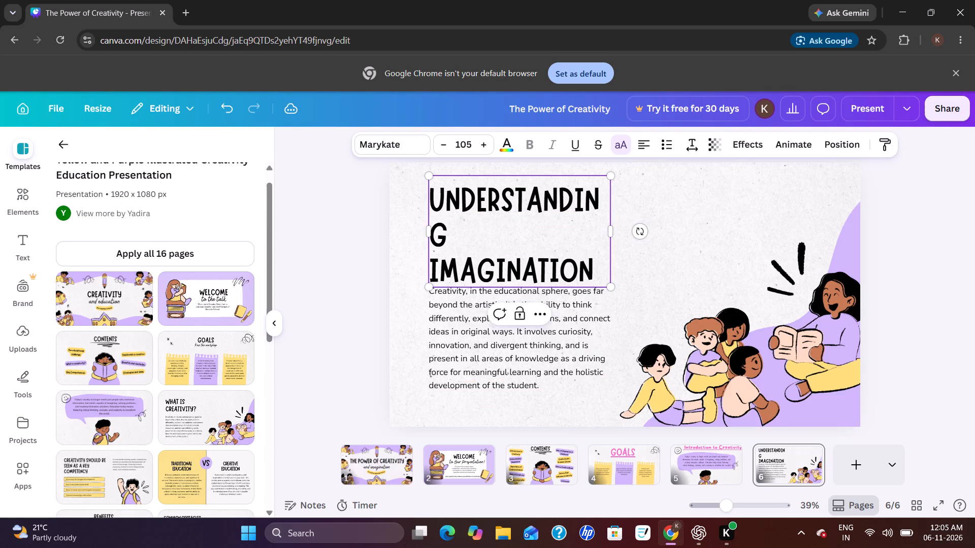
Widen the page 6 heading box so "UNDERSTANDING" fits on one line, and move it up nearer the page's upper edge.
drag(614, 232, 657, 225)
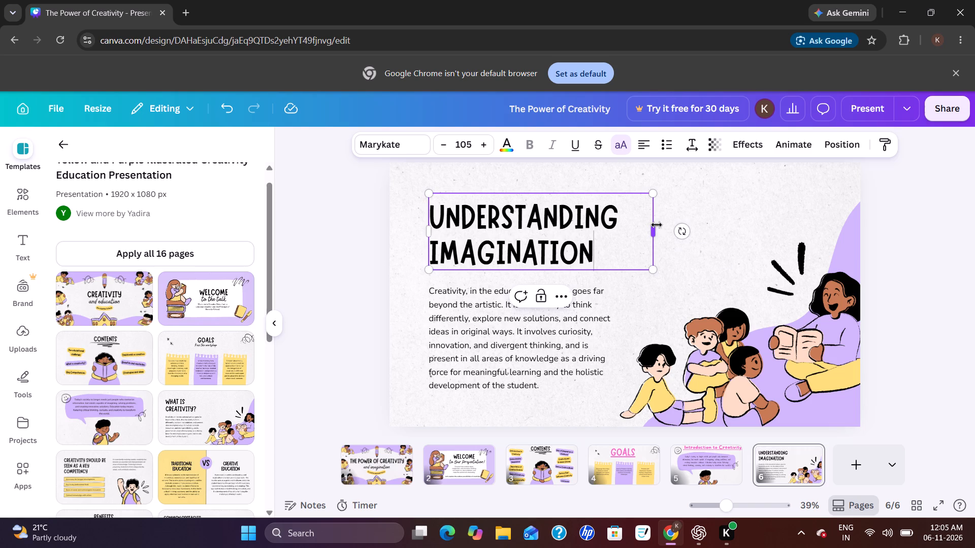
click(931, 221)
drag(598, 225, 590, 199)
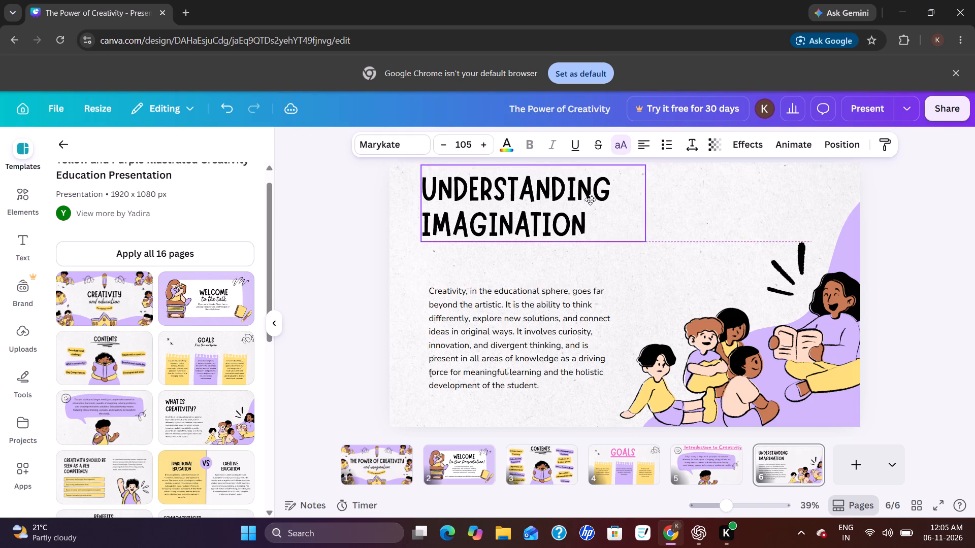
drag(590, 199, 594, 205)
Recolour the page 6 heading to the pink already used in the design and underline it.
click(512, 144)
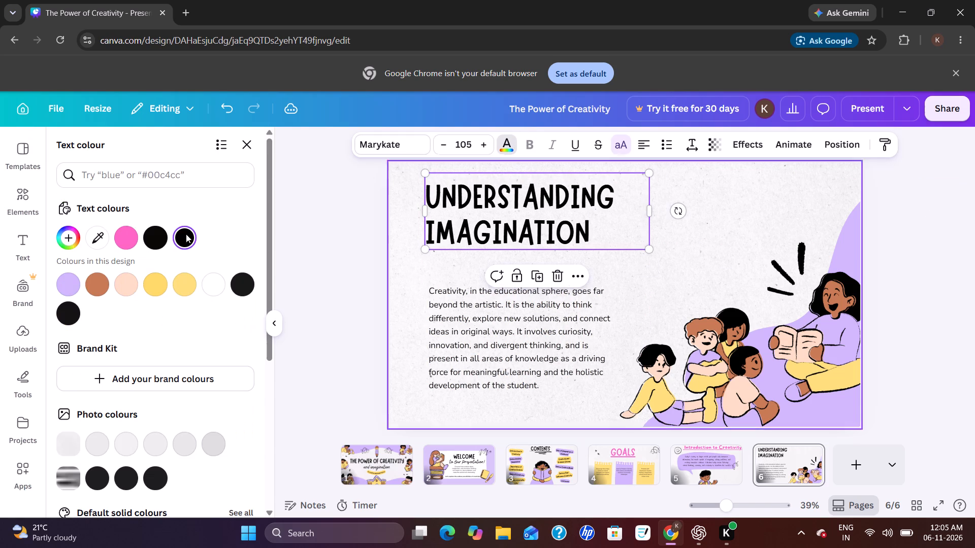
click(119, 237)
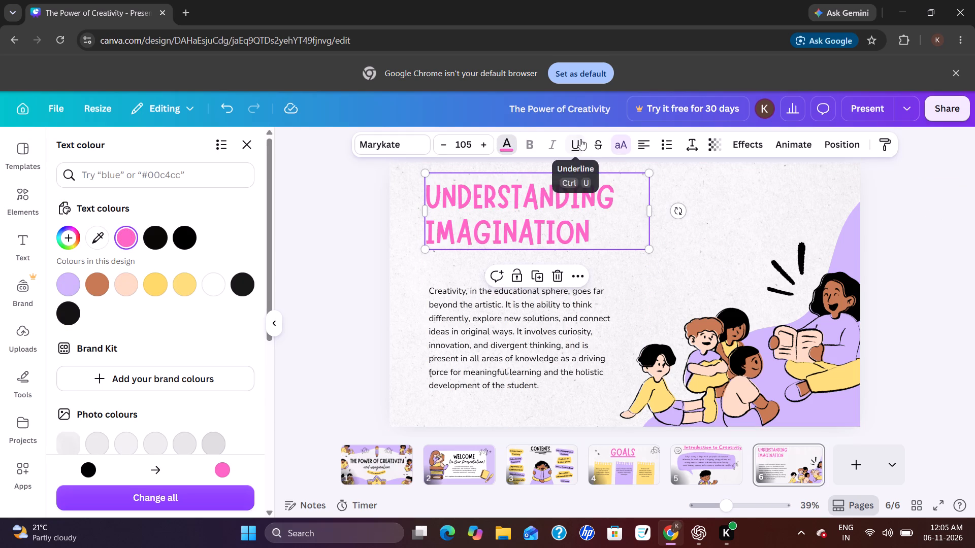
click(580, 139)
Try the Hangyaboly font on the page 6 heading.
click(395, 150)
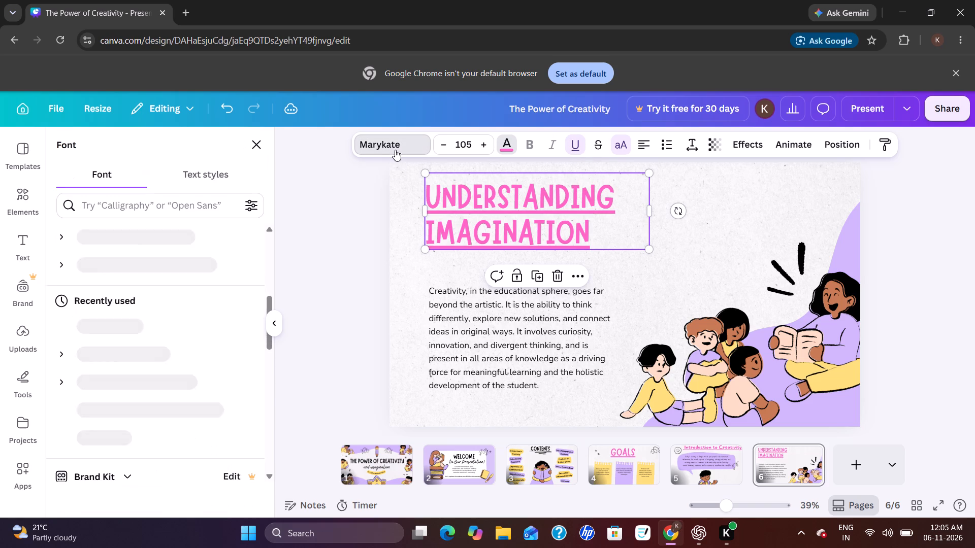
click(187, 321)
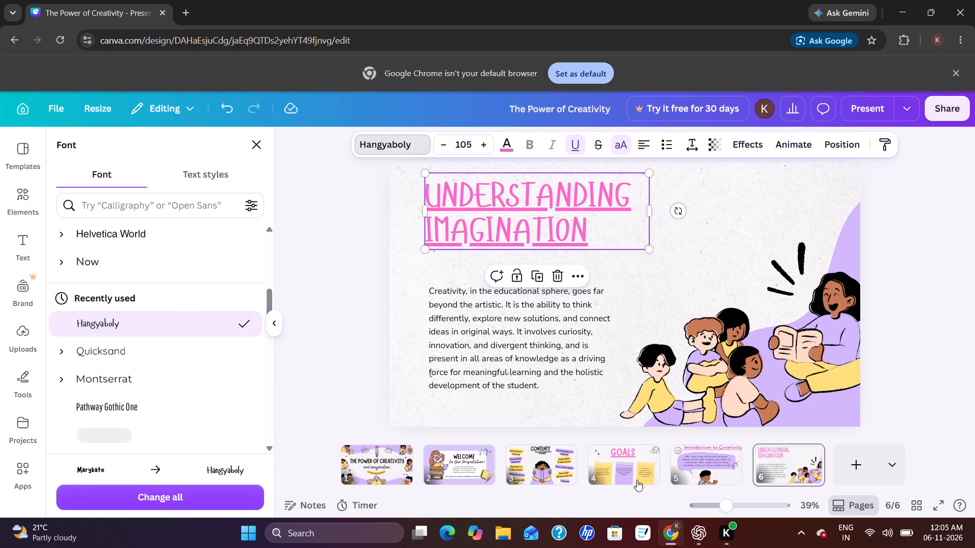
Check the font of page 5's "Introduction to Creativity" heading and set the page 6 heading to the matching More Sugar font.
click(710, 455)
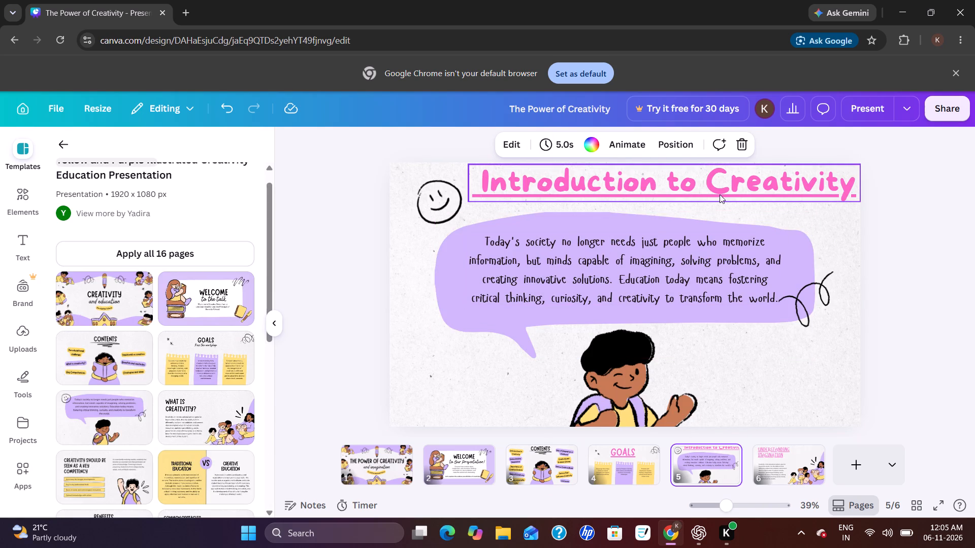
click(722, 187)
click(767, 460)
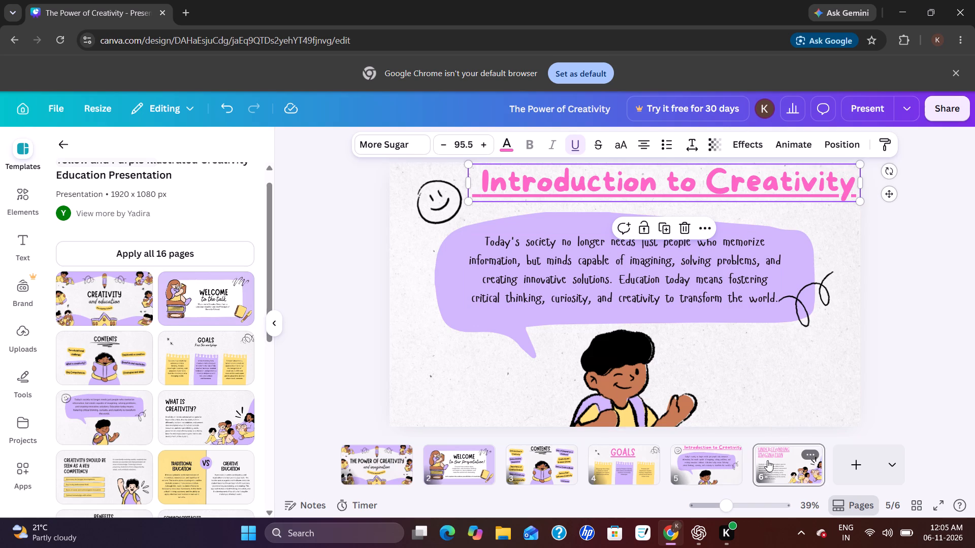
click(581, 223)
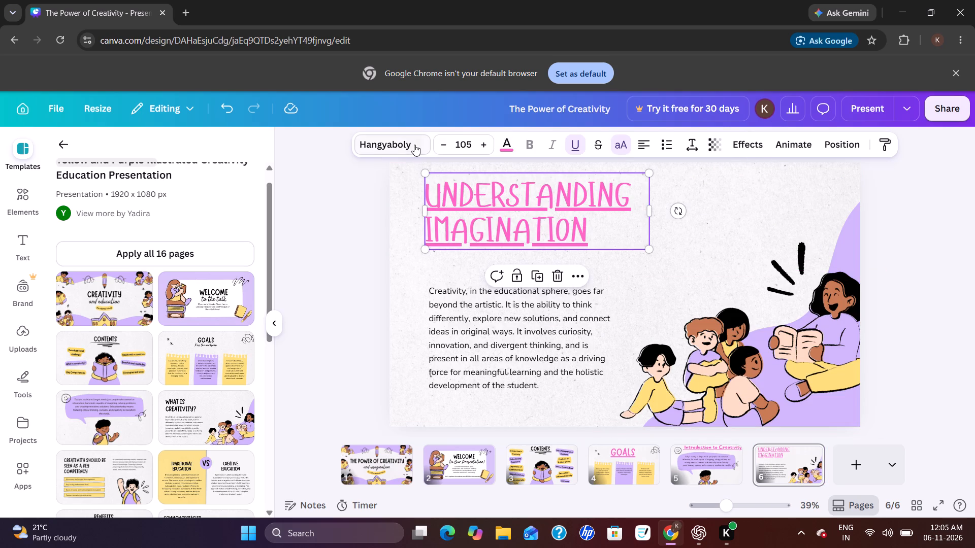
click(414, 145)
scroll(132, 288, down, 1)
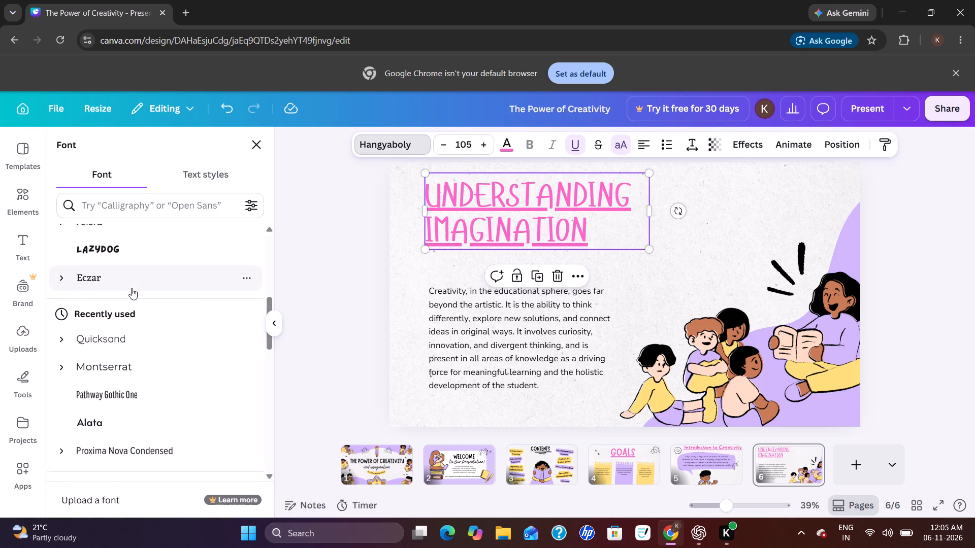
scroll(132, 288, down, 6)
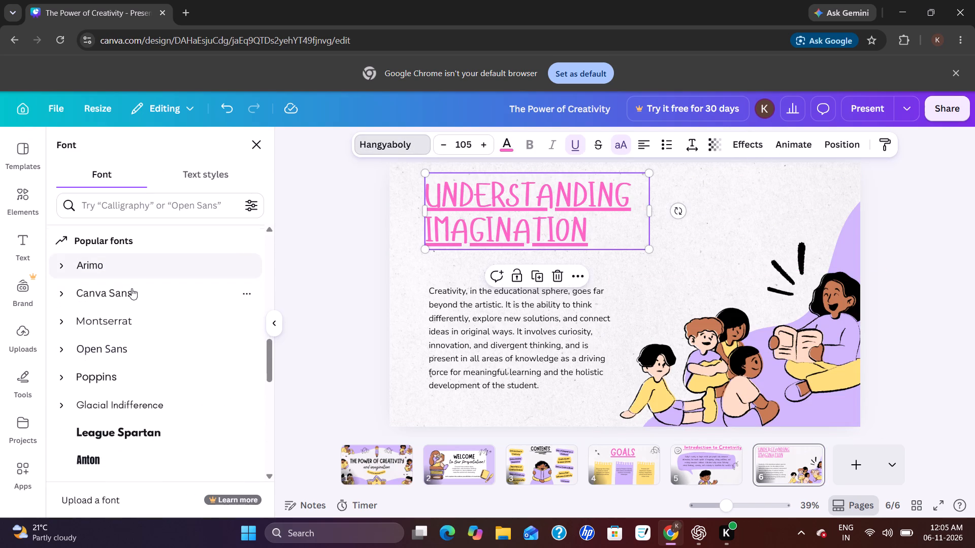
scroll(132, 288, down, 1)
scroll(132, 288, right, 9)
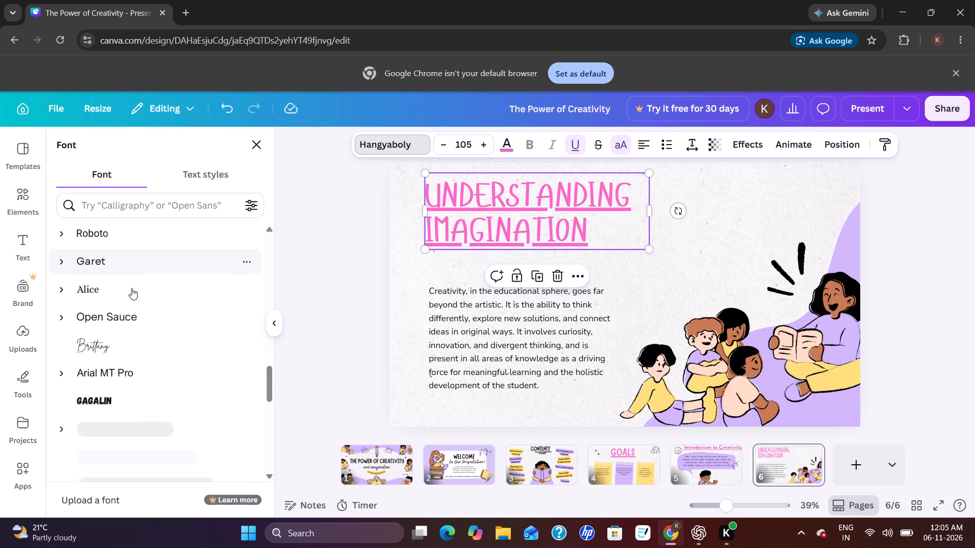
scroll(132, 288, right, 1)
scroll(132, 288, up, 6)
scroll(132, 288, right, 1)
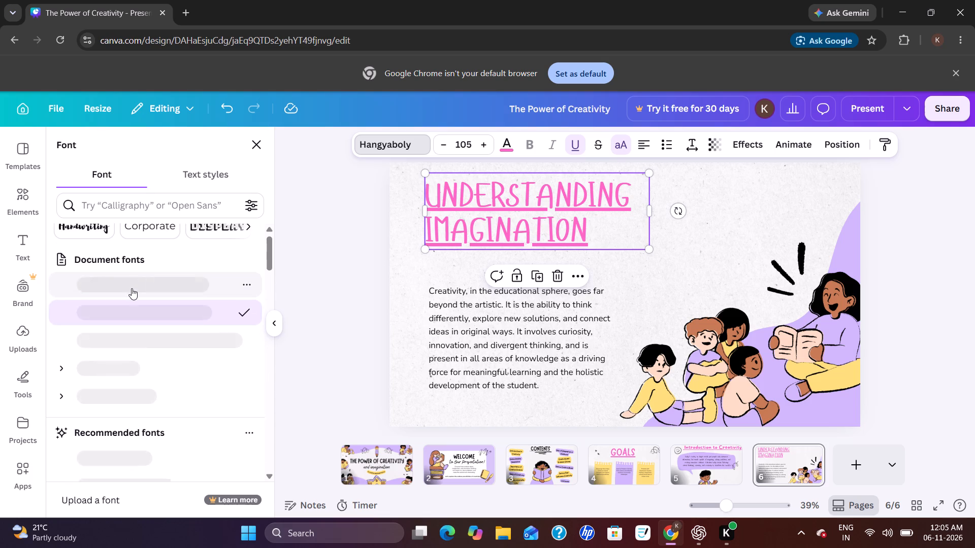
scroll(132, 288, right, 1)
scroll(132, 288, up, 1)
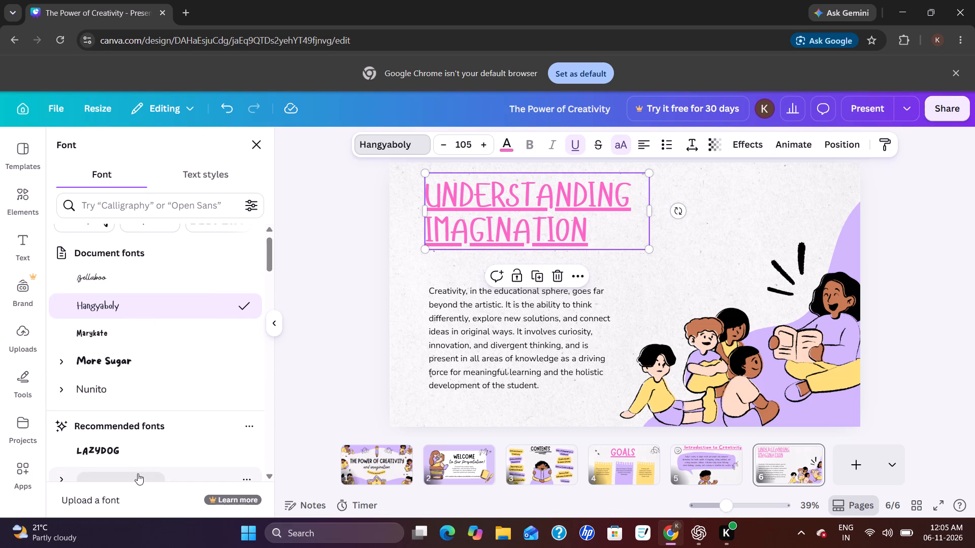
click(157, 363)
click(327, 300)
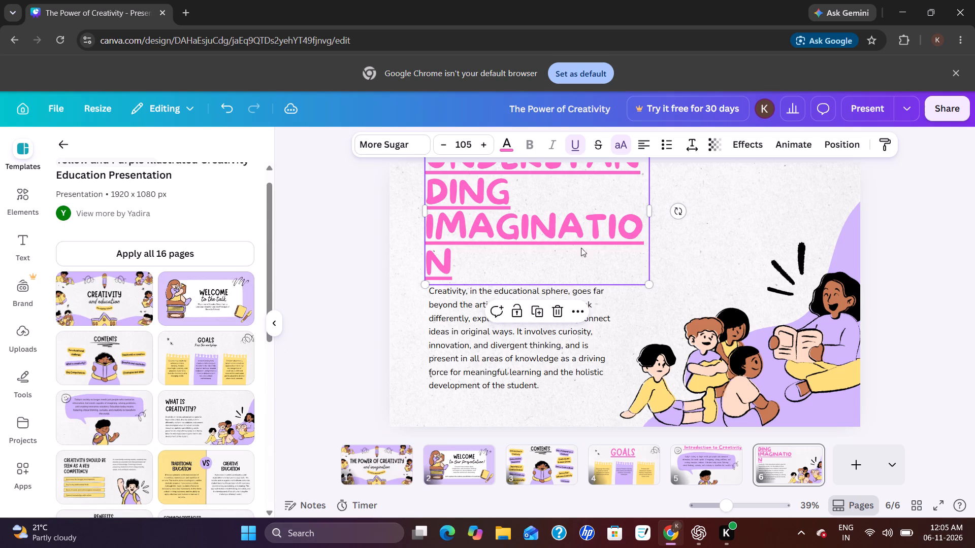
Widen the page 6 heading box until "UNDERSTANDING IMAGINATION" wraps onto just two lines.
drag(653, 212, 704, 219)
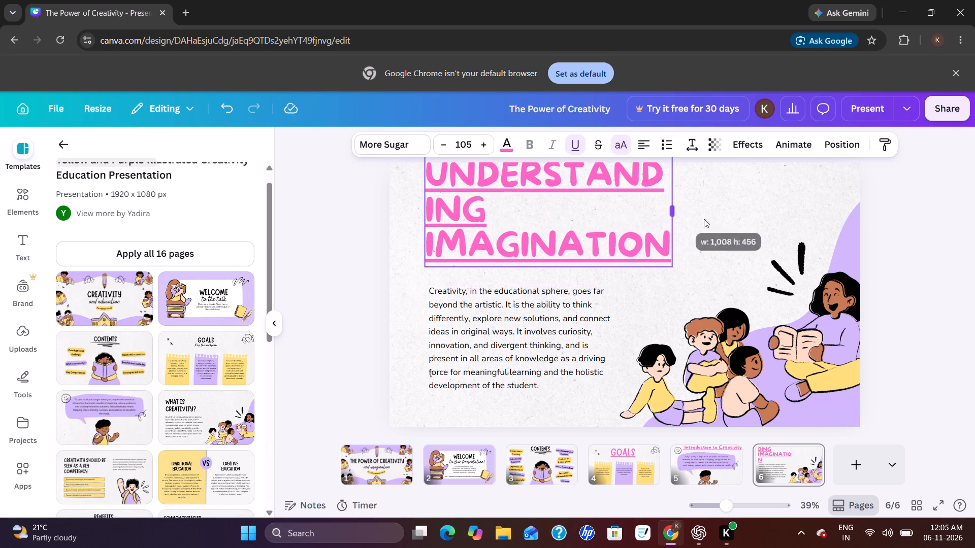
drag(704, 219, 774, 211)
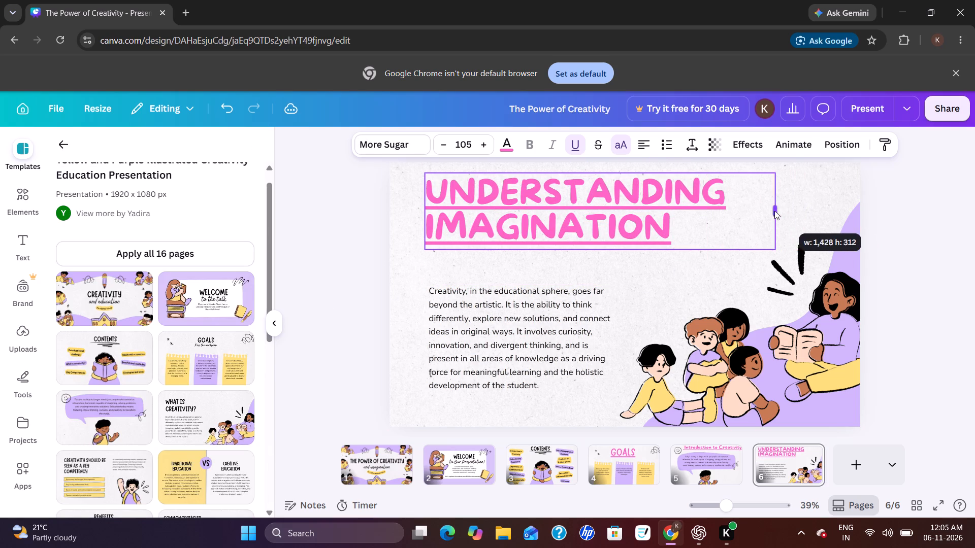
drag(774, 211, 767, 211)
Reduce the page 6 heading's font size to 95, using the page 5 heading as the size reference.
triple_click(442, 135)
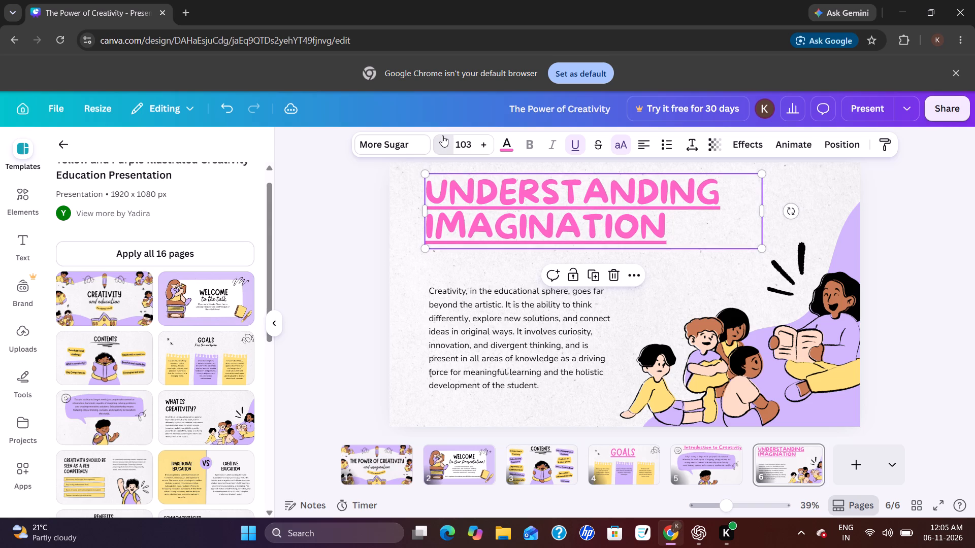
triple_click(442, 135)
triple_click(442, 135)
double_click(442, 135)
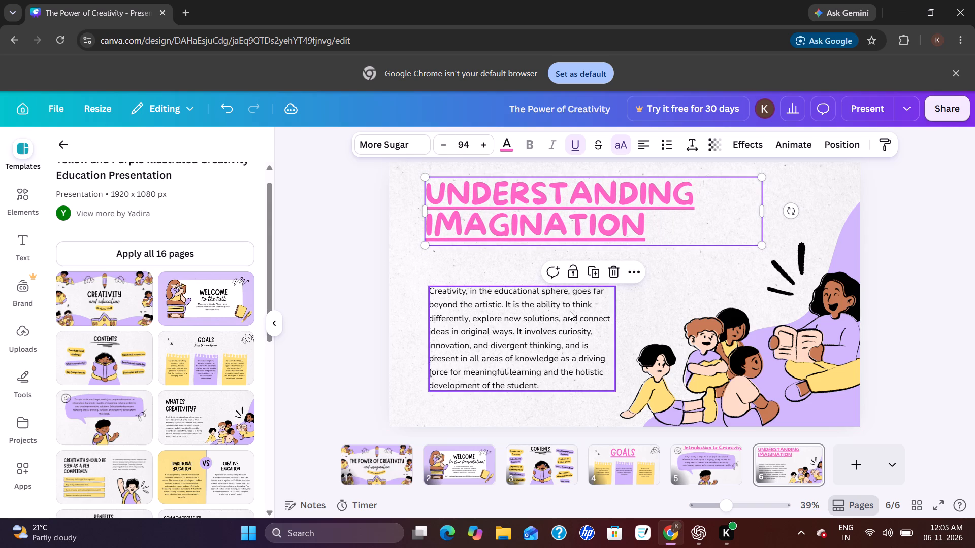
click(731, 468)
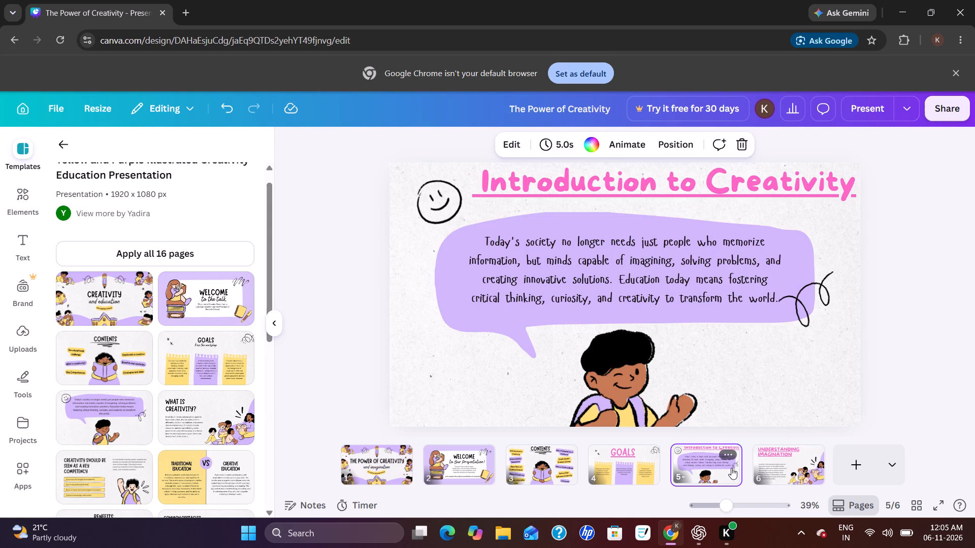
click(759, 187)
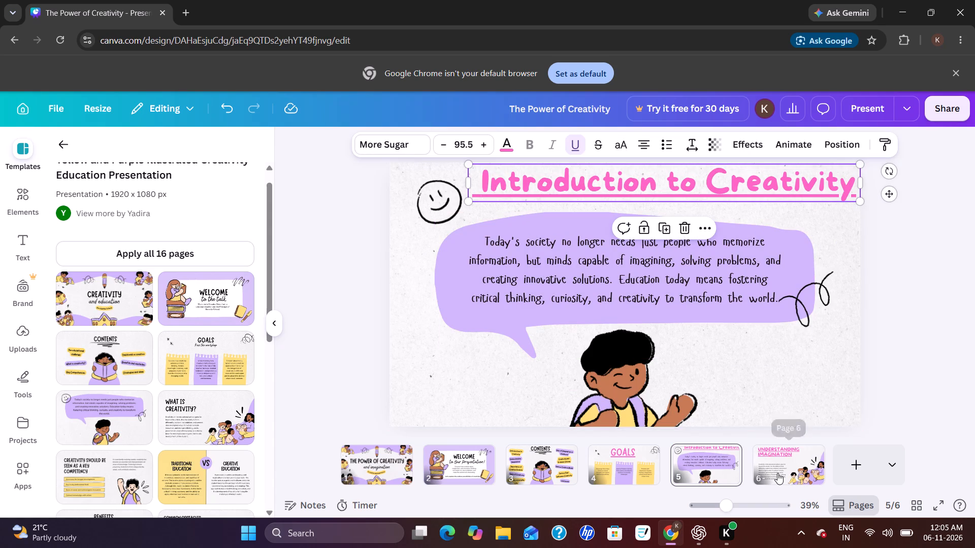
click(777, 473)
click(613, 208)
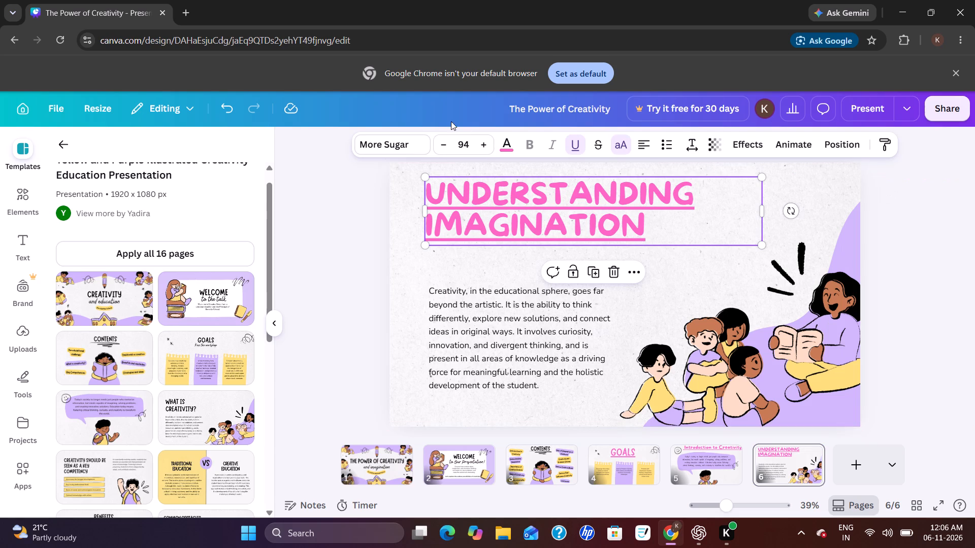
click(483, 140)
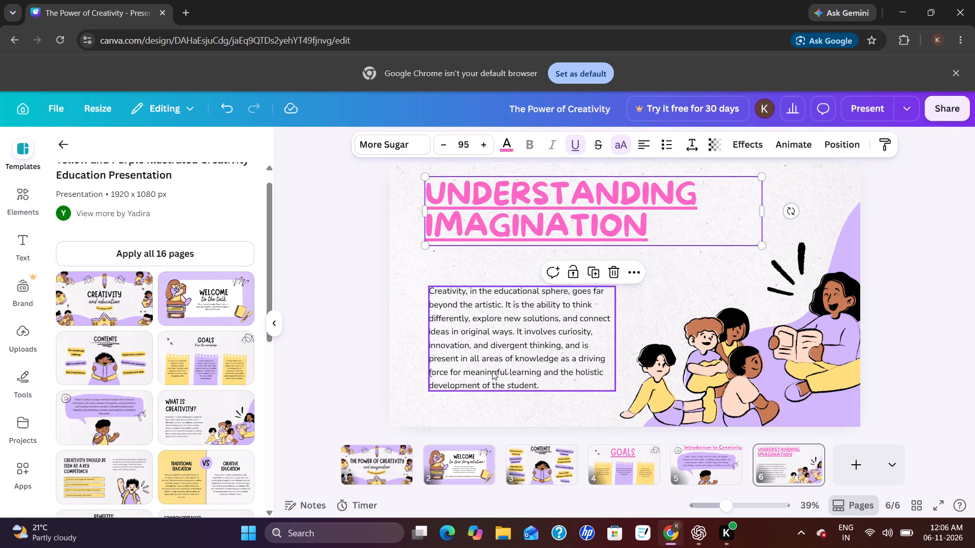
Delete the template's body paragraph from the text box below the heading on page 6.
click(492, 371)
click(492, 371)
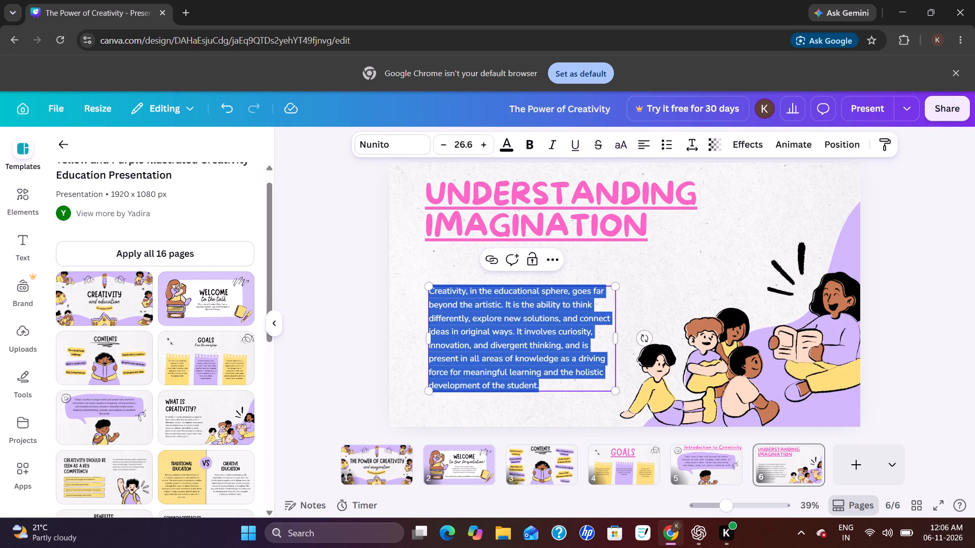
key(BackSpace)
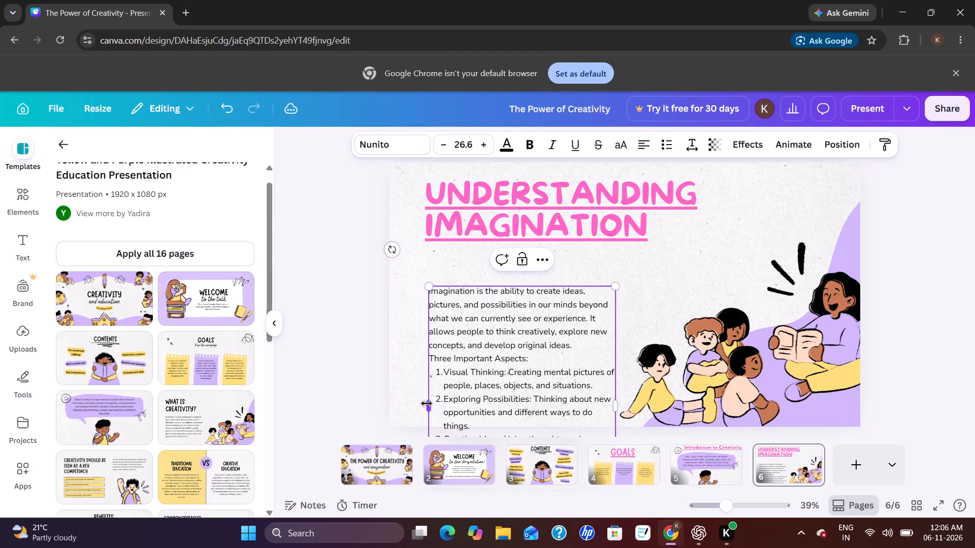
Widen the page 6 body text box on both sides and move it up to just beneath the heading.
drag(428, 404, 397, 385)
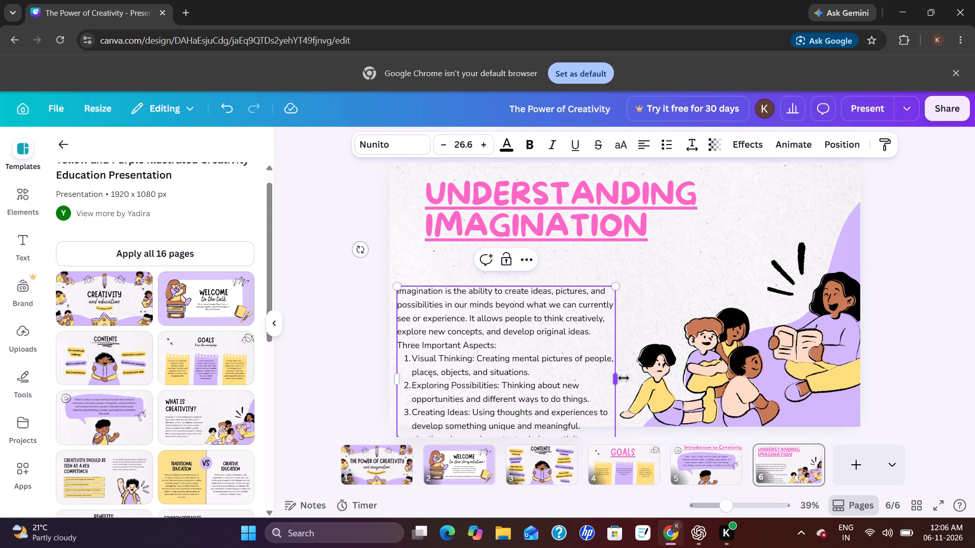
drag(624, 378, 646, 369)
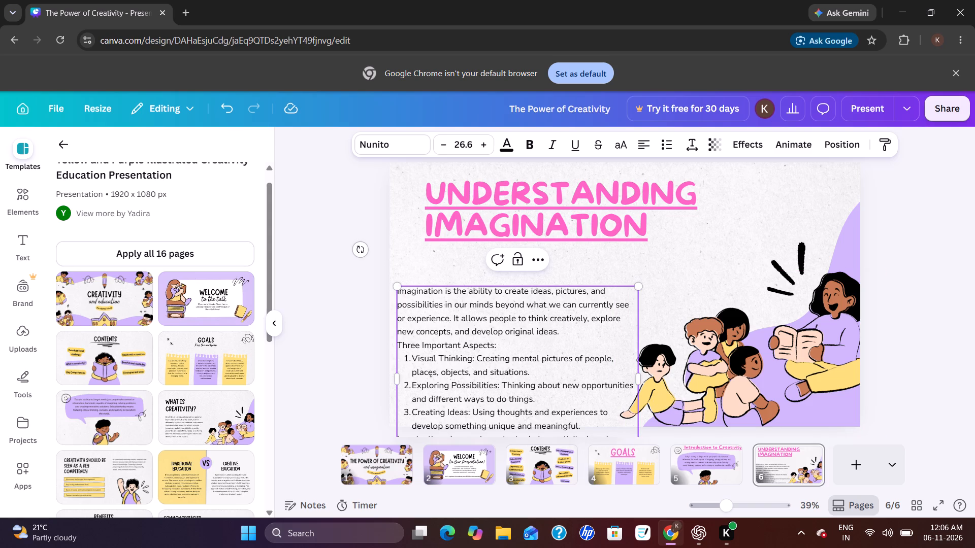
click(676, 237)
drag(535, 352, 552, 290)
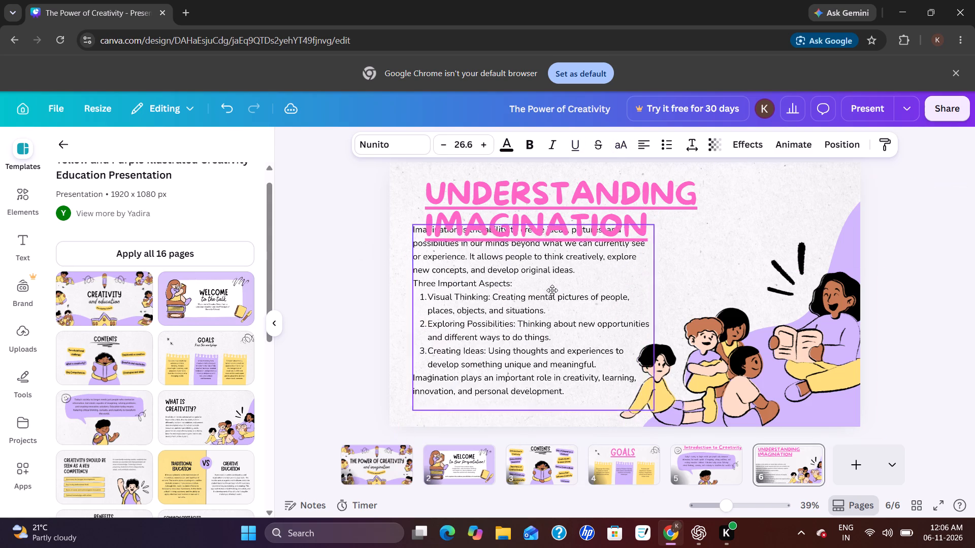
drag(552, 290, 537, 322)
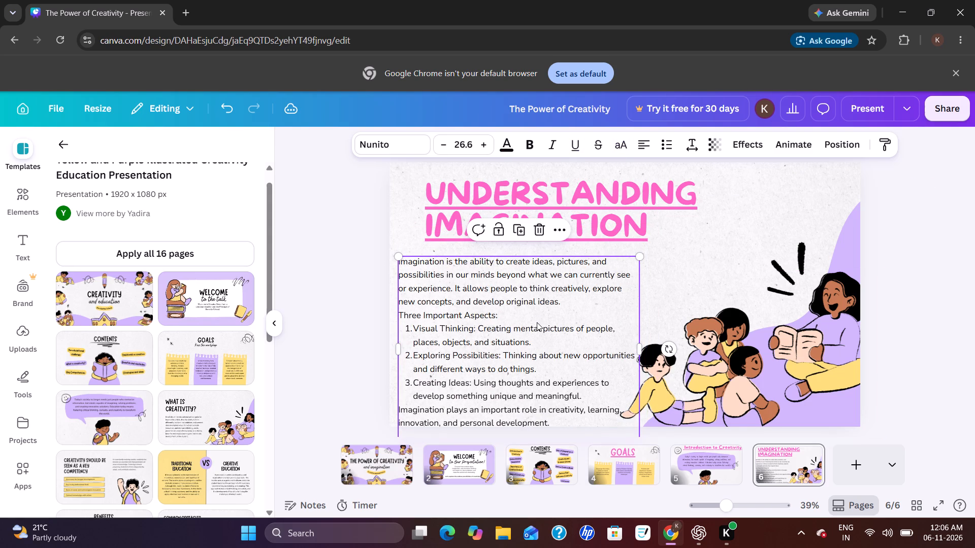
Shift the "UNDERSTANDING IMAGINATION" heading sideways so its left edge lines up with the body text.
drag(586, 192, 558, 191)
click(528, 296)
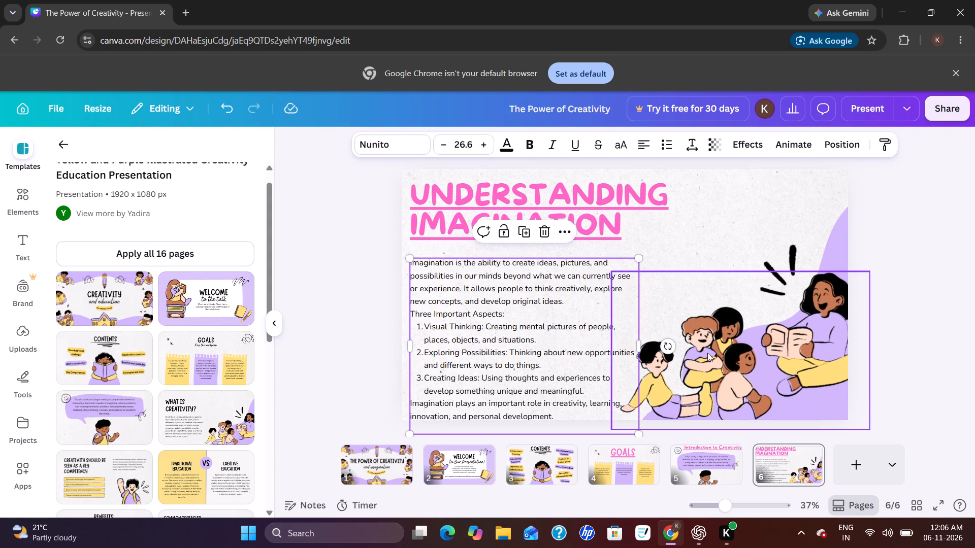
Shrink the illustration of the reading group on page 6 from its upper-left corner to clear the body text.
click(619, 353)
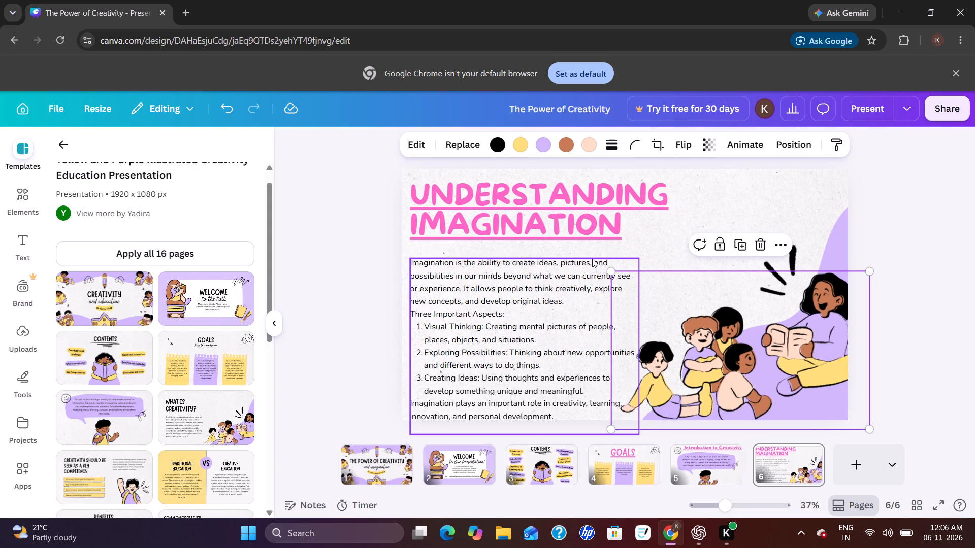
drag(614, 270, 678, 269)
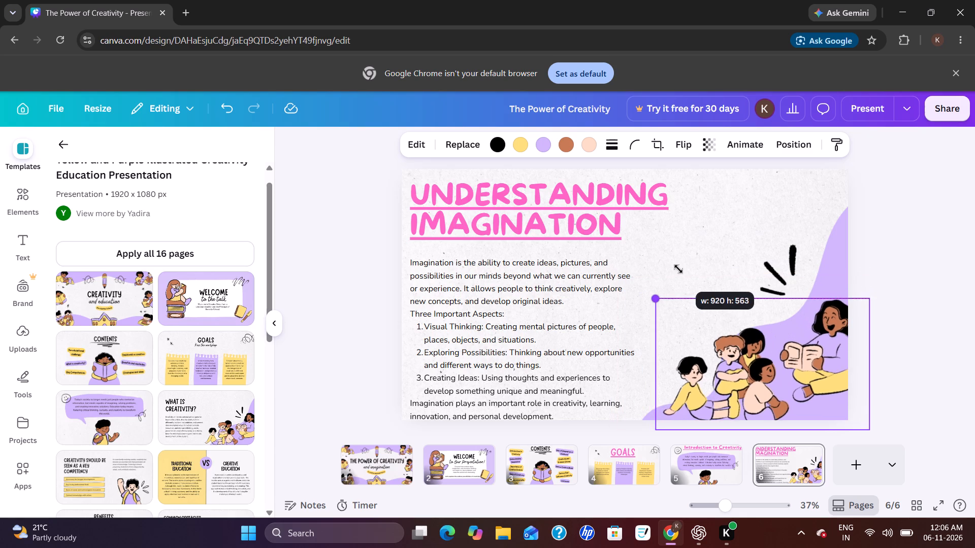
drag(678, 269, 670, 256)
Widen the page 6 body text box to the heading's full width and nudge it slightly upward.
click(563, 283)
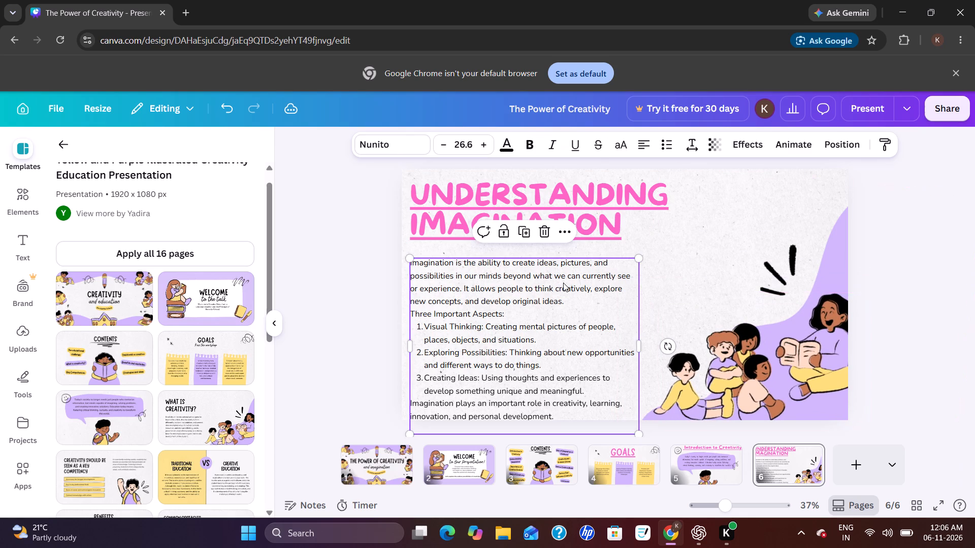
drag(639, 342, 661, 335)
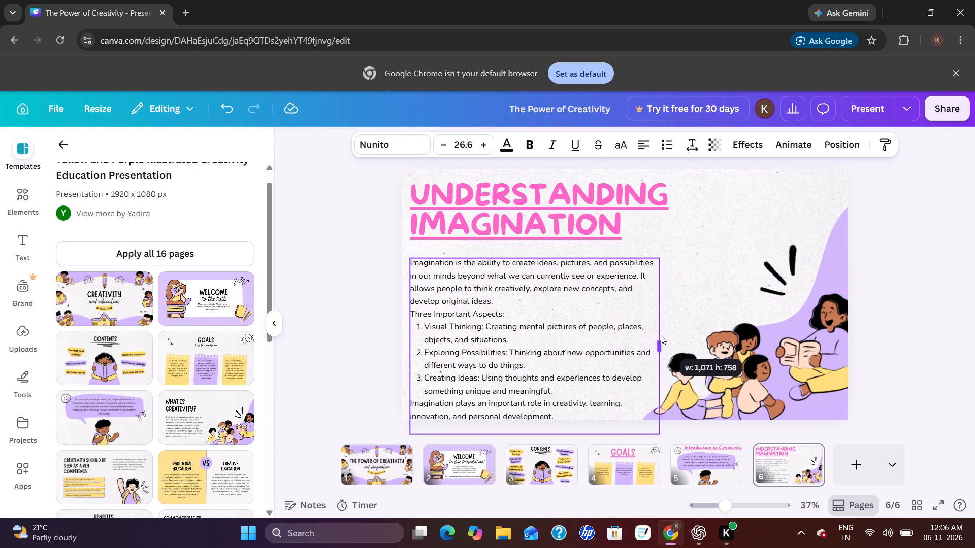
drag(661, 335, 669, 334)
drag(582, 401, 586, 392)
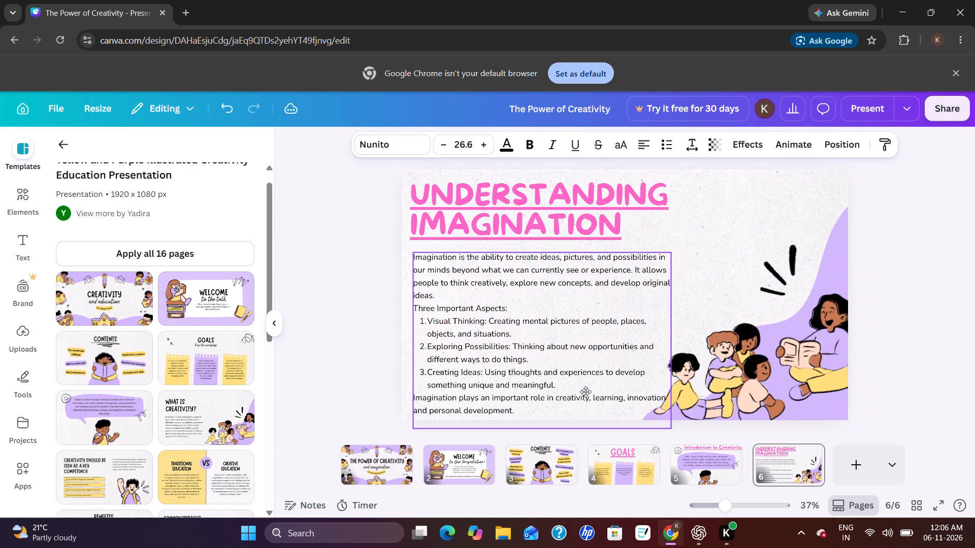
drag(586, 392, 584, 394)
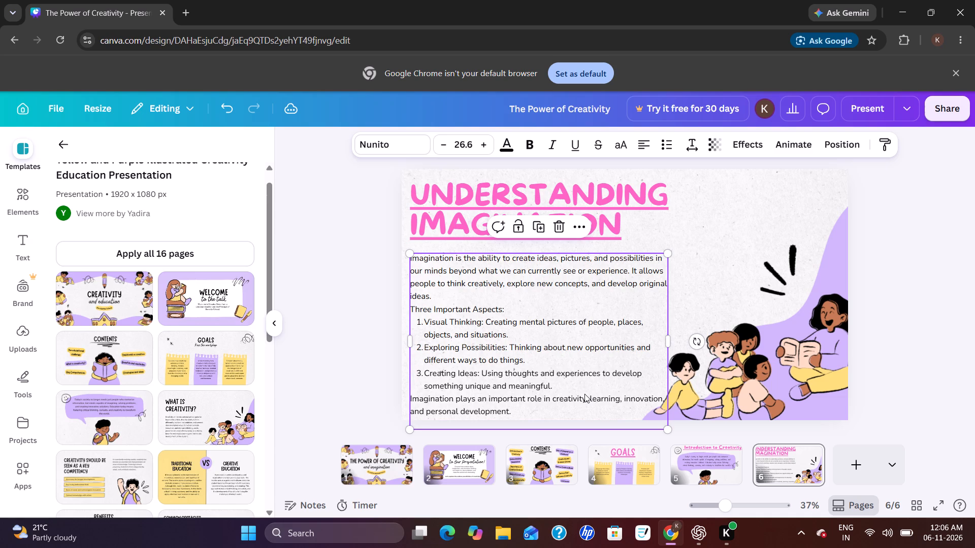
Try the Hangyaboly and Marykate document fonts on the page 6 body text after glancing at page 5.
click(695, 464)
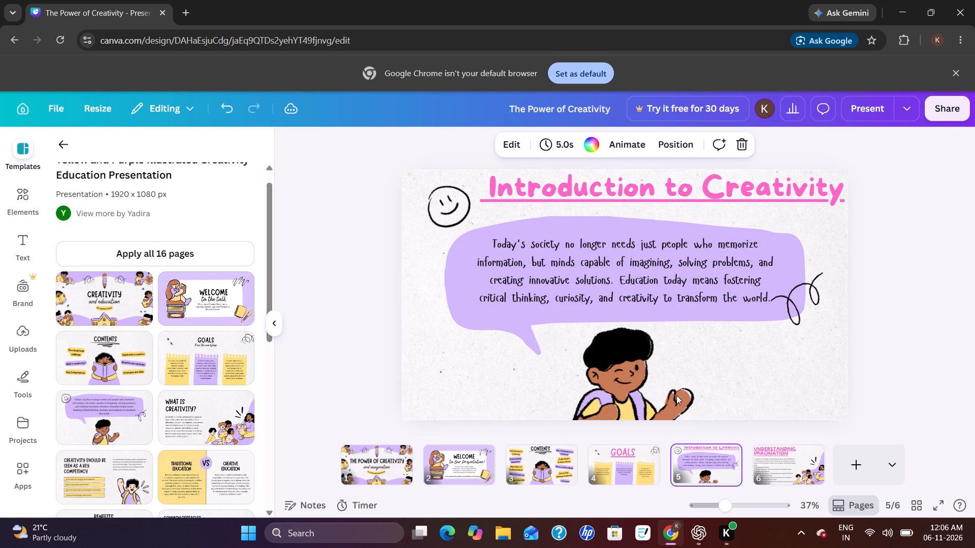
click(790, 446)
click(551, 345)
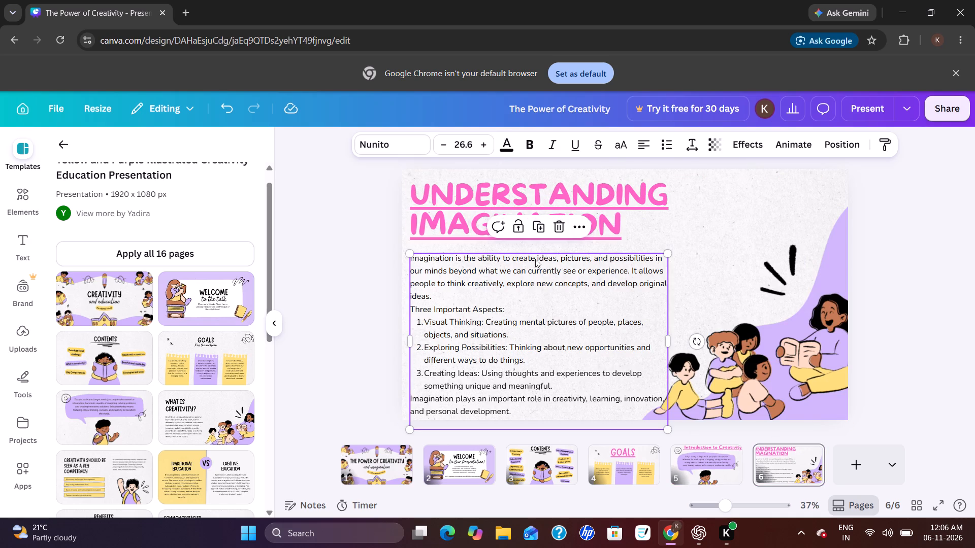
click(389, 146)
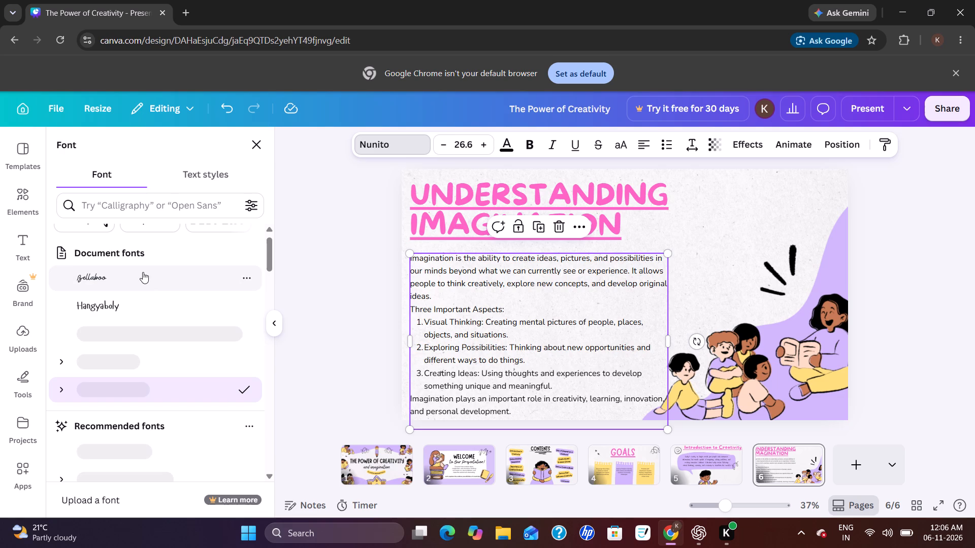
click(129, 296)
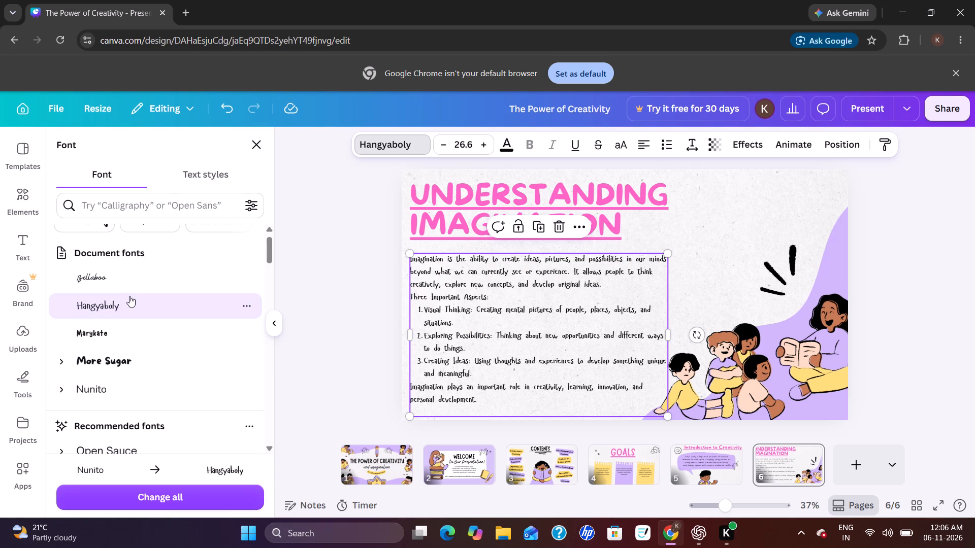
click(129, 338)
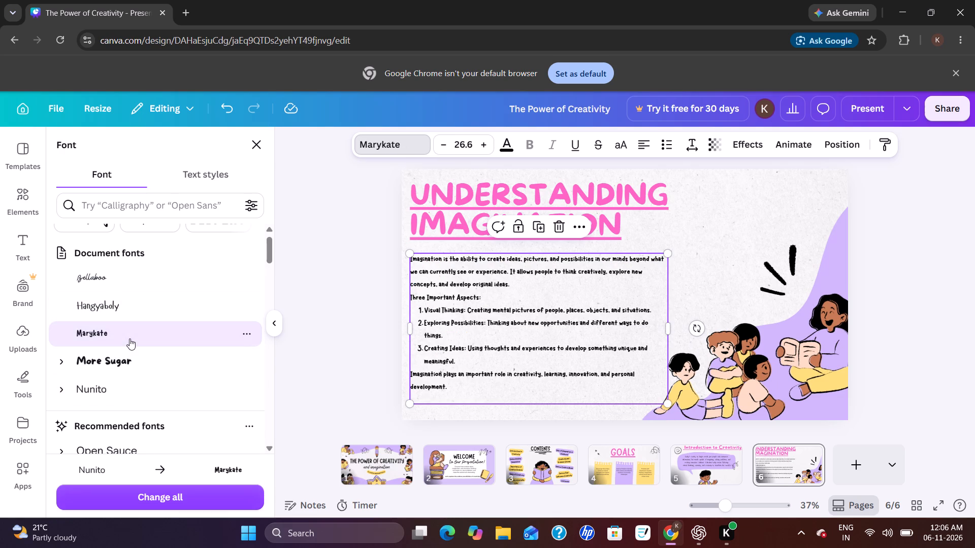
Check the font of page 5's body text and set the page 6 body text to the matching Hangyaboly font.
click(724, 459)
click(630, 253)
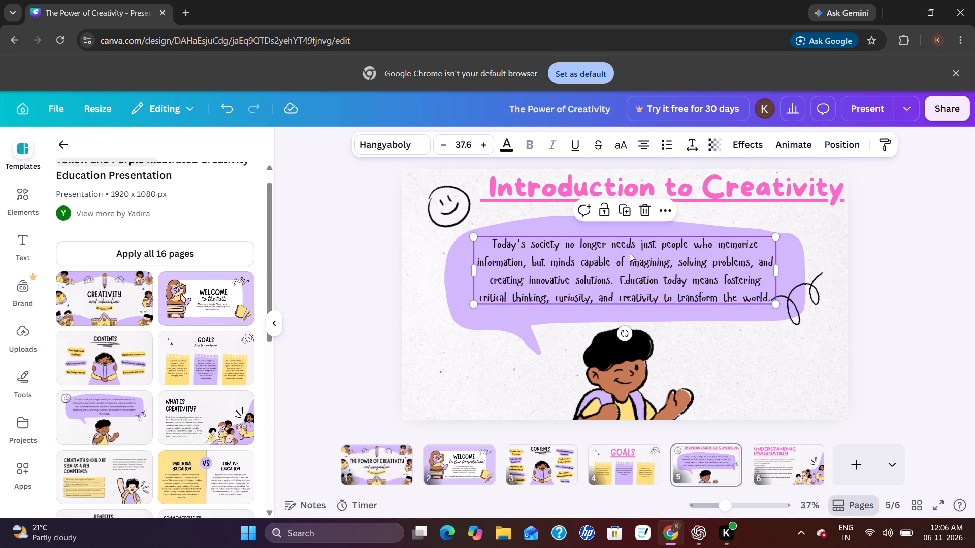
click(785, 442)
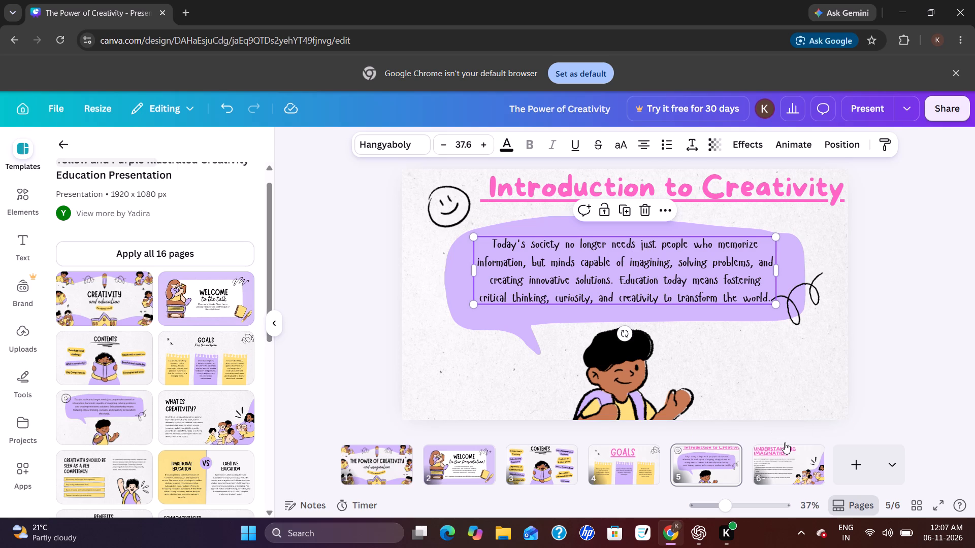
click(786, 449)
click(591, 312)
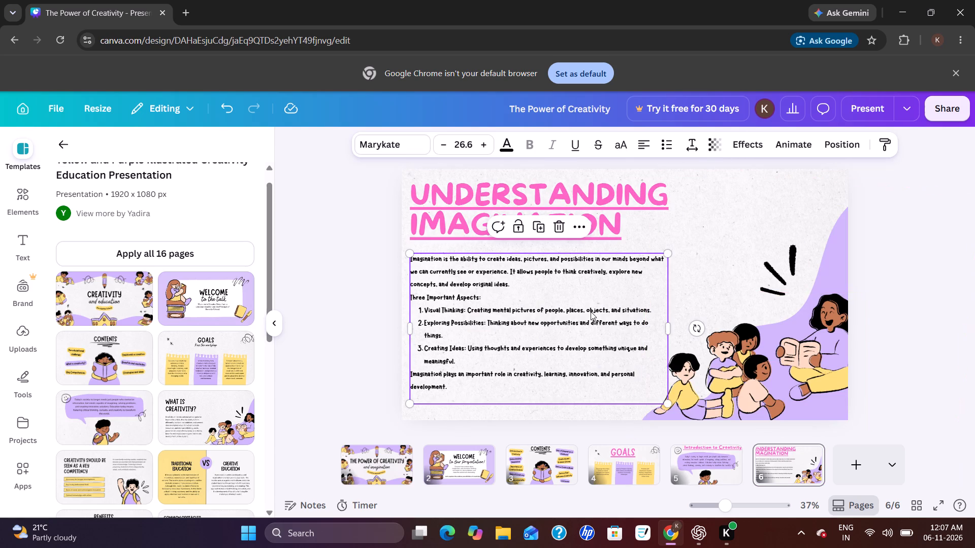
click(411, 138)
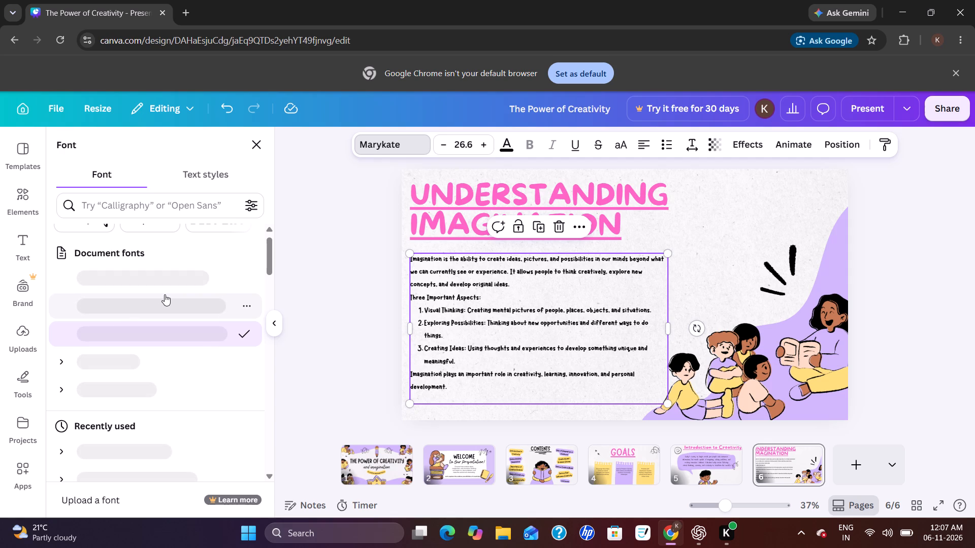
click(138, 313)
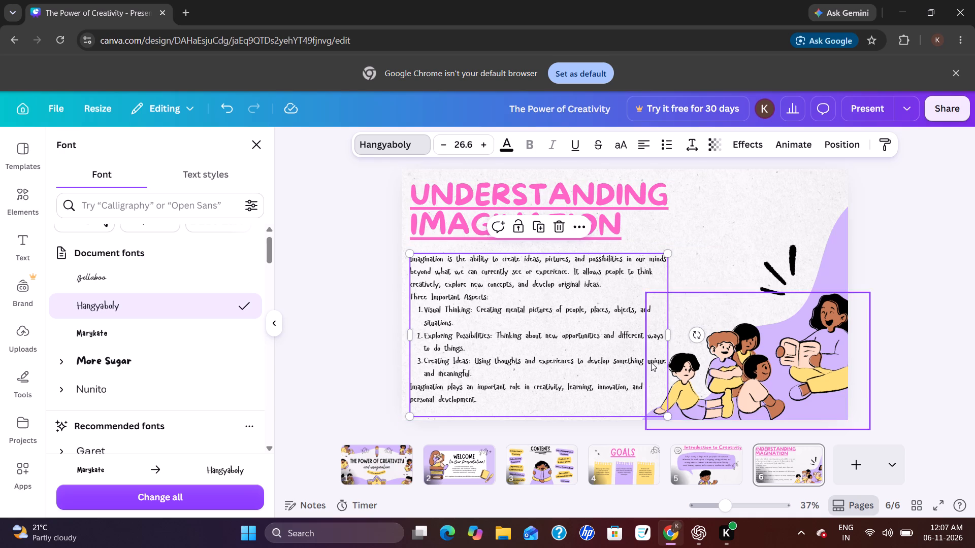
click(868, 267)
click(868, 267)
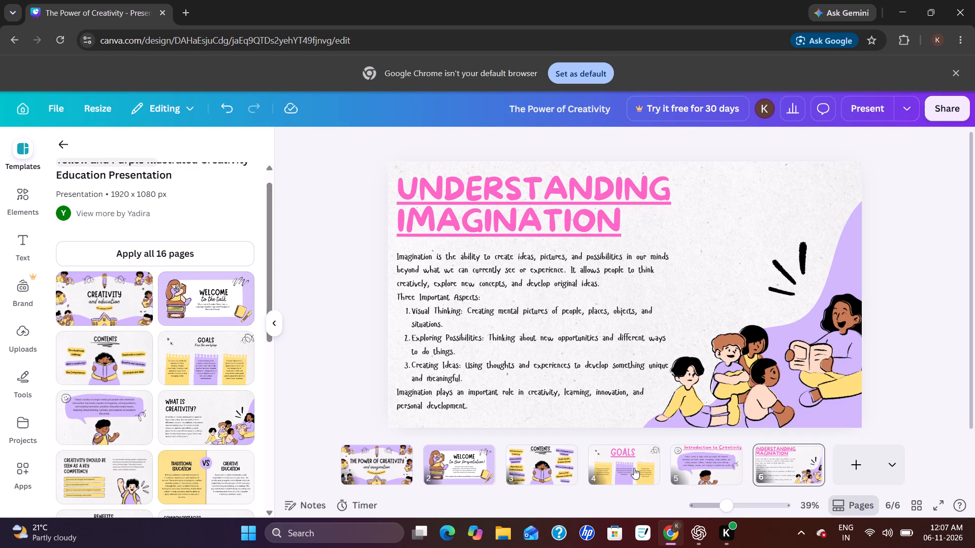
Move the purple background shape on page 6 up and to the left so it extends further behind the illustration.
click(767, 458)
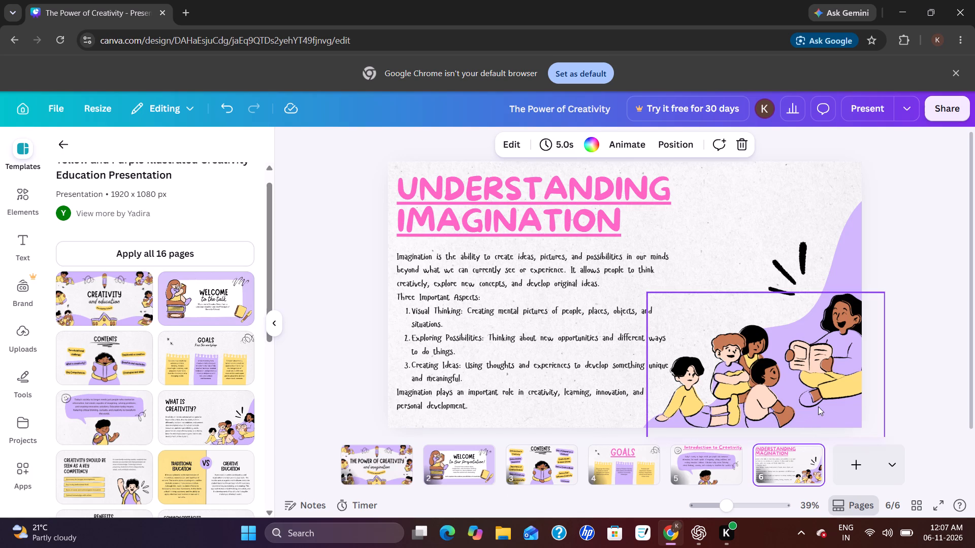
drag(832, 262, 824, 257)
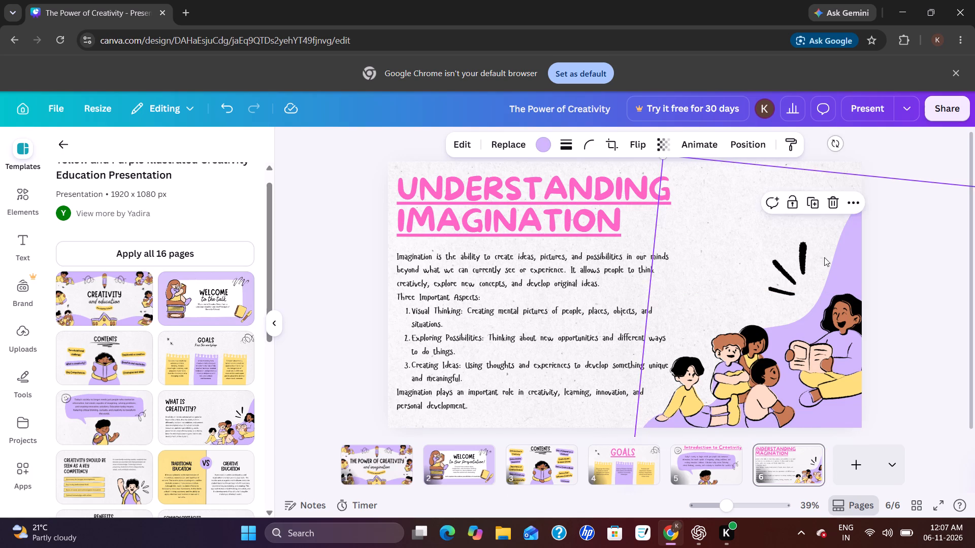
drag(824, 257, 806, 249)
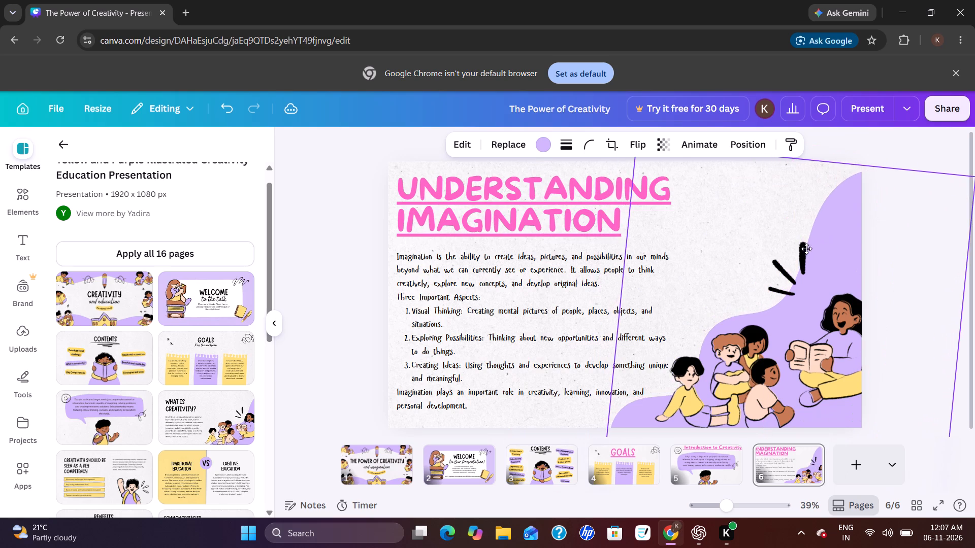
drag(806, 249, 799, 250)
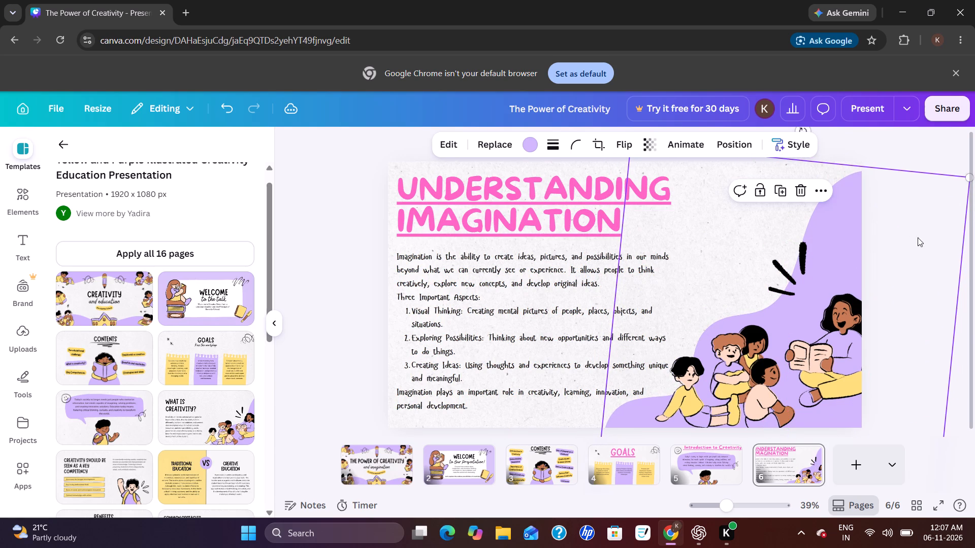
click(902, 157)
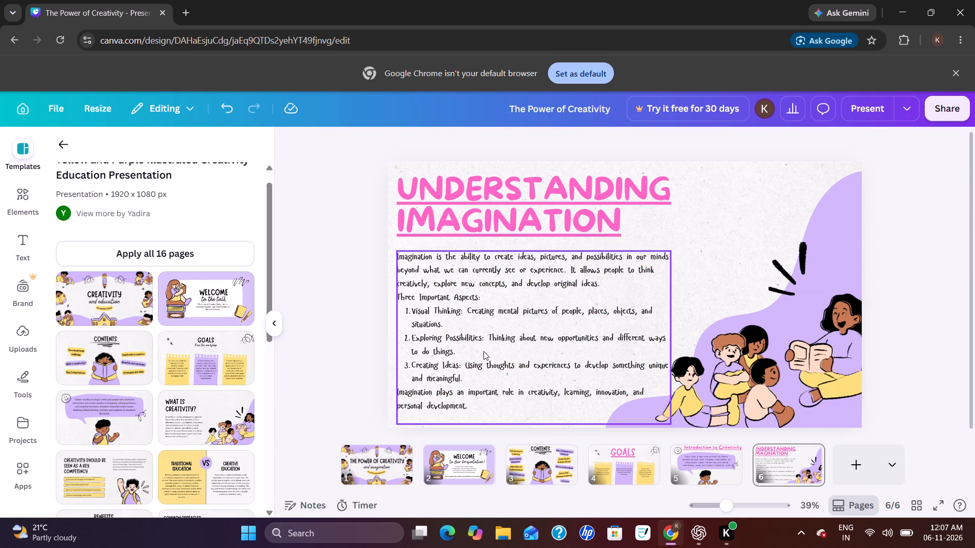
Add the template page "Creativity should be seen as a key competency" as new page 7.
scroll(172, 400, down, 2)
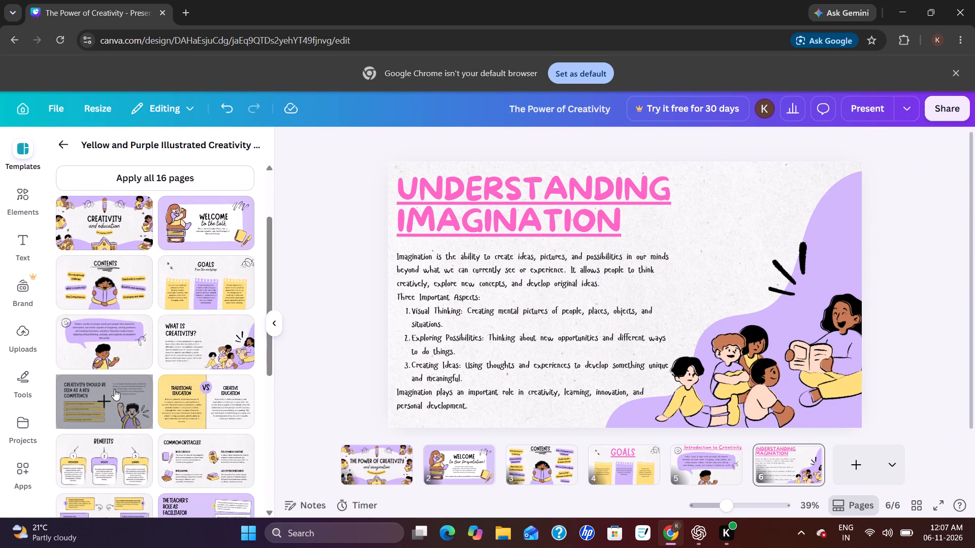
click(102, 402)
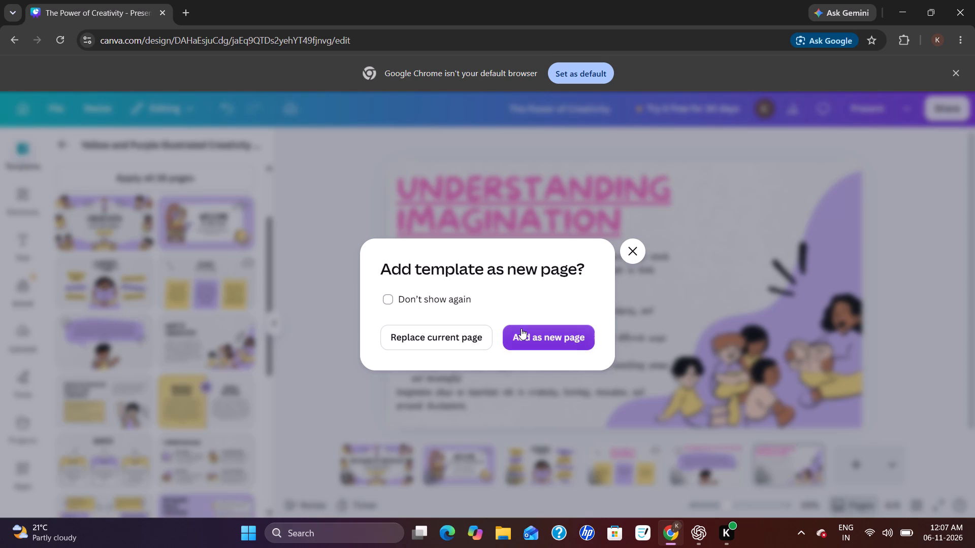
click(521, 328)
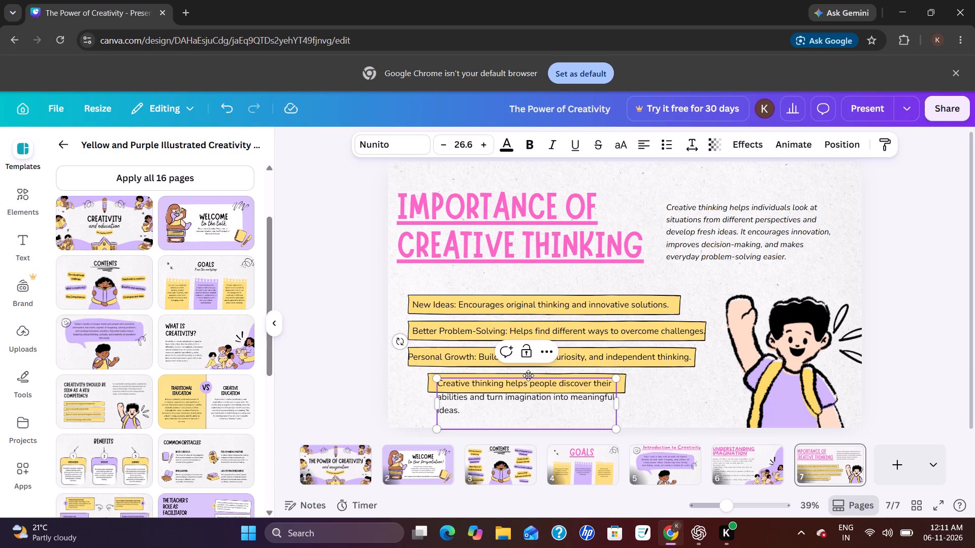
Widen the fourth yellow bar at both ends to about 1,216, aligning its left end with the bars above.
click(631, 379)
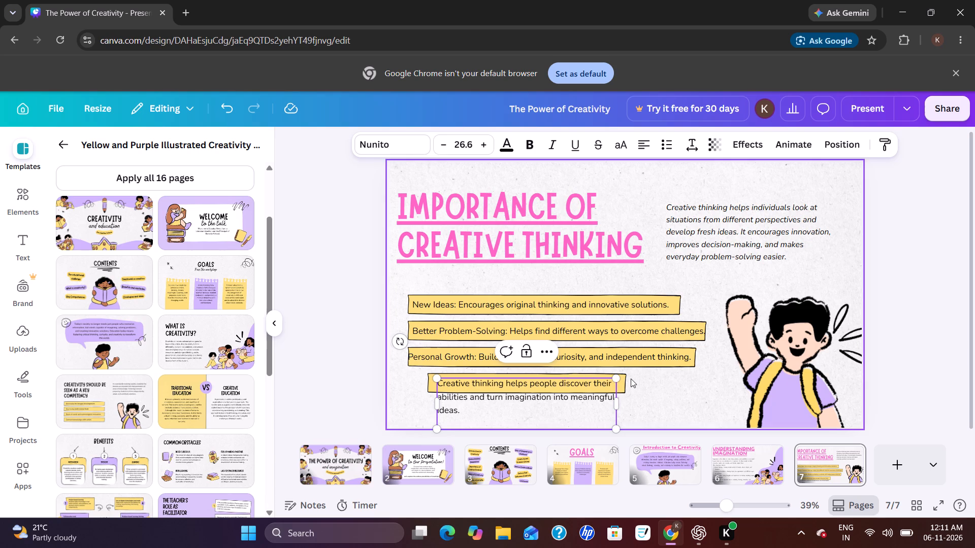
click(623, 383)
drag(627, 385, 708, 382)
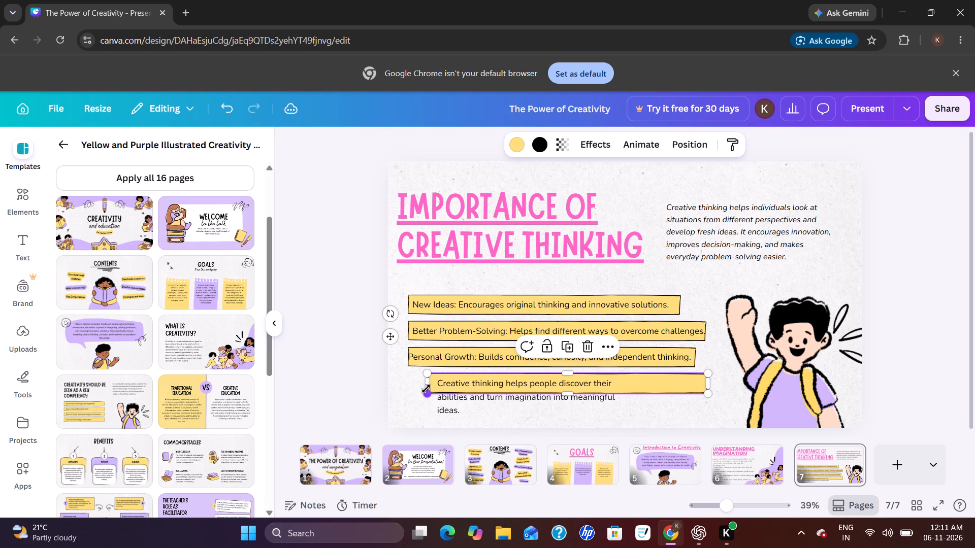
drag(426, 385, 405, 384)
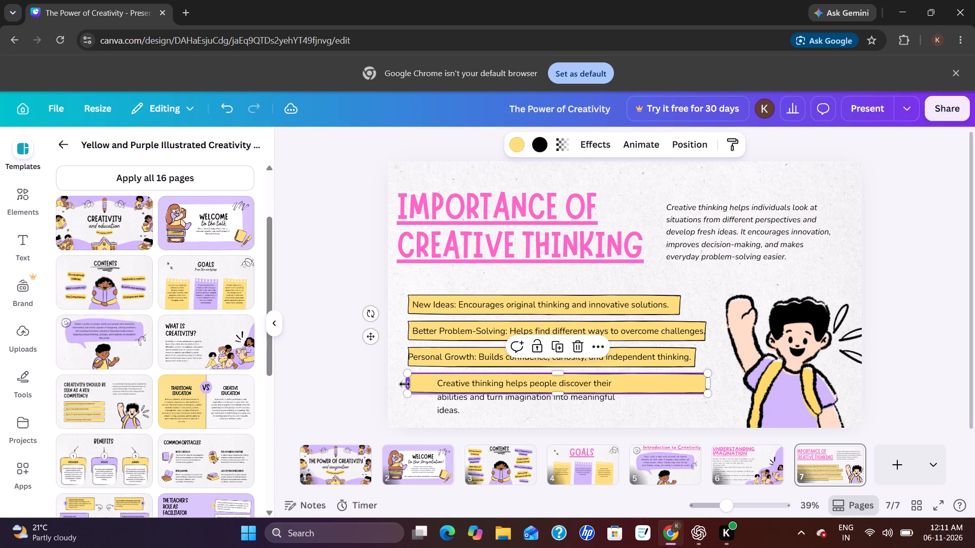
Move the closing sentence's text box to the fourth bar's left end and widen it to span the bar in two lines.
click(461, 380)
drag(445, 398, 433, 401)
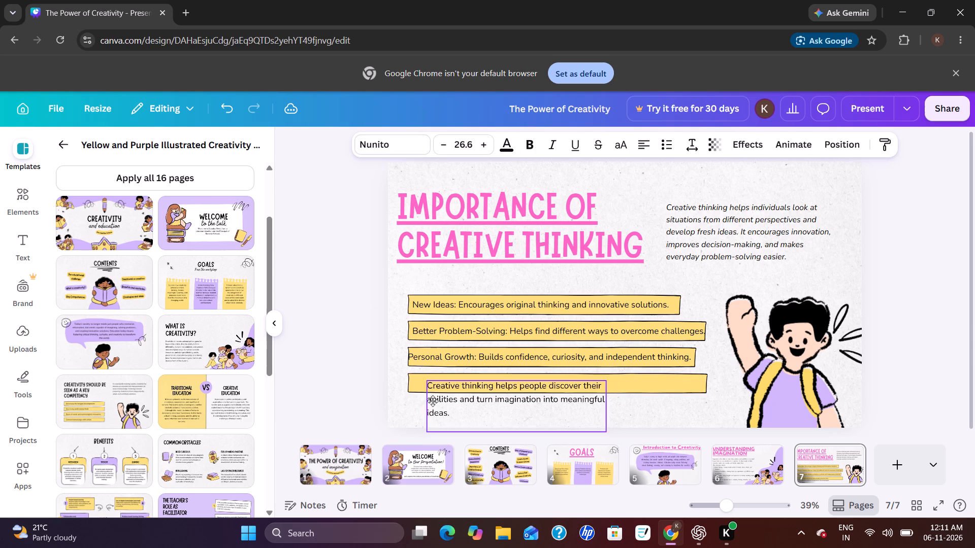
drag(433, 401, 419, 396)
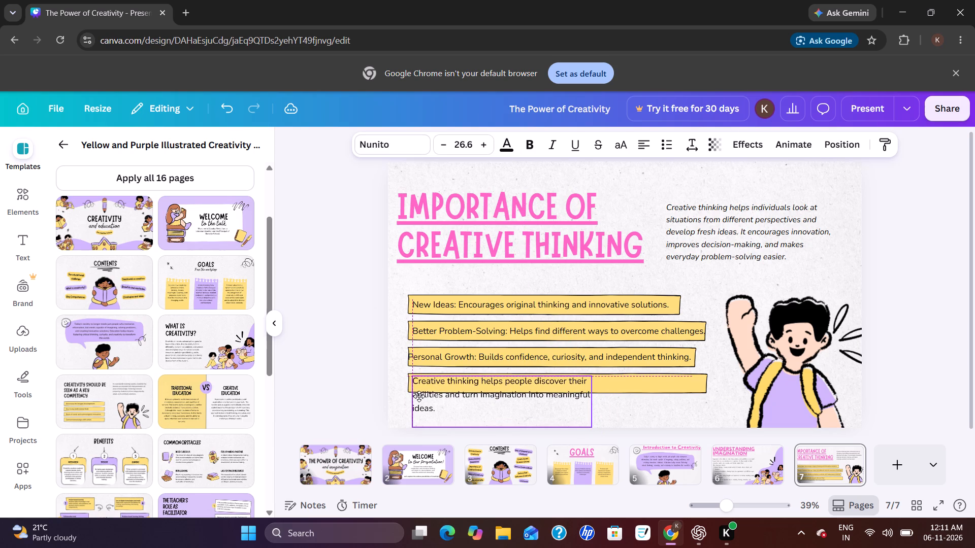
drag(419, 396, 417, 398)
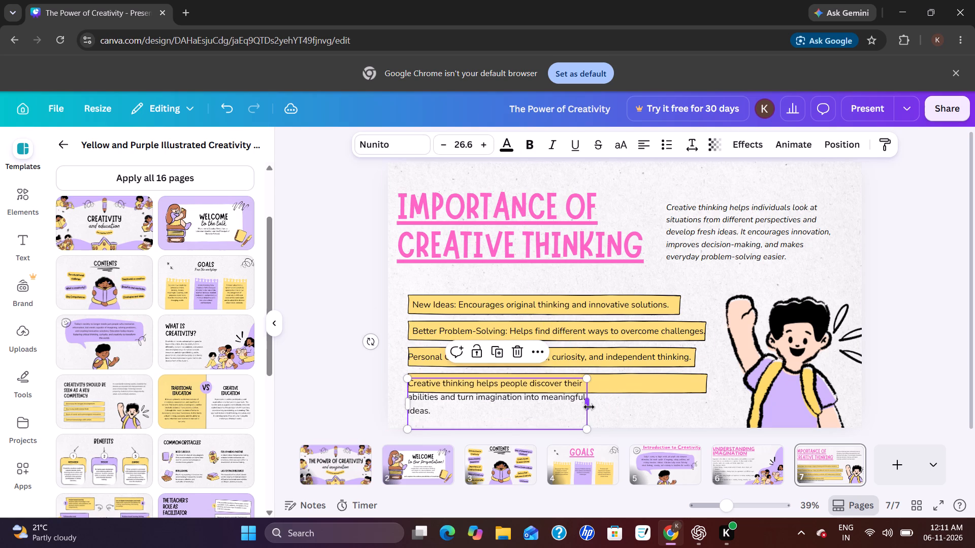
drag(589, 407, 721, 385)
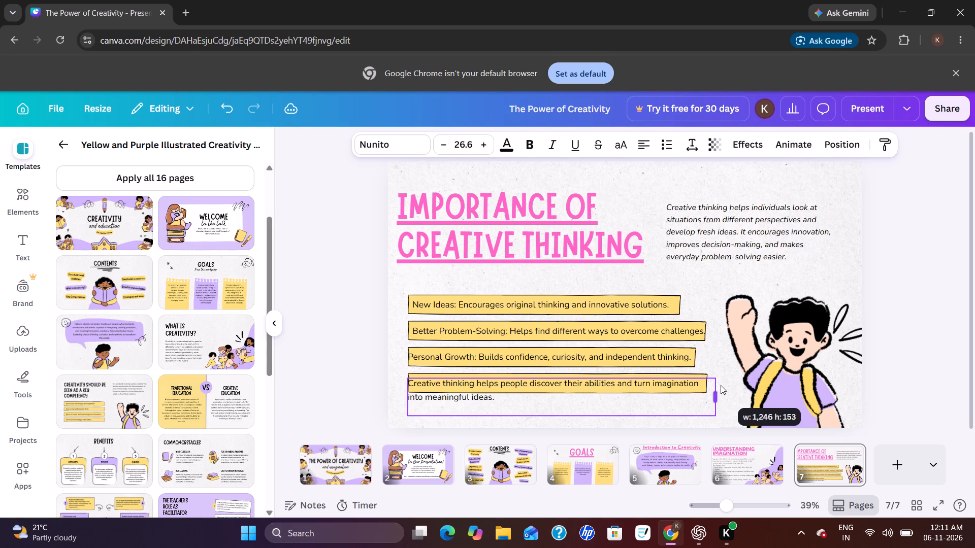
drag(721, 385, 714, 388)
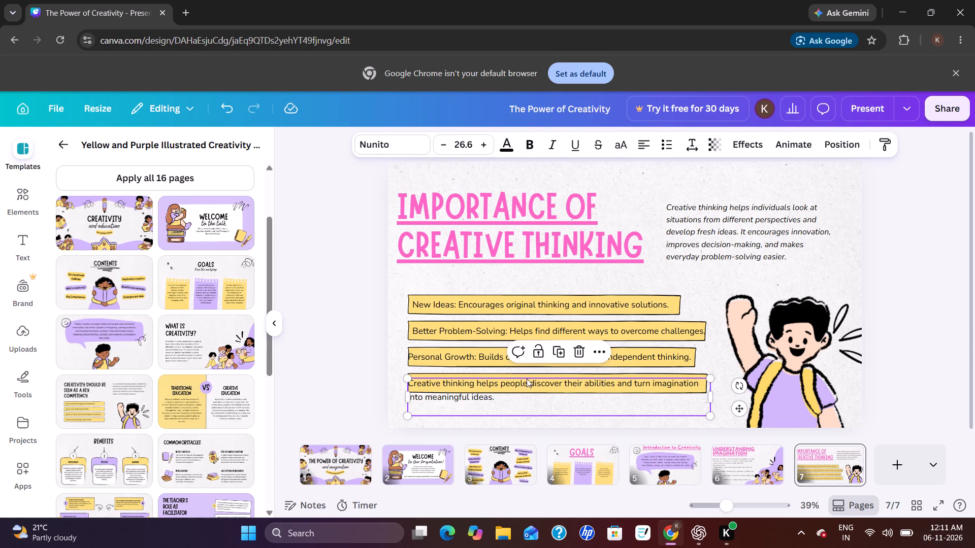
click(590, 372)
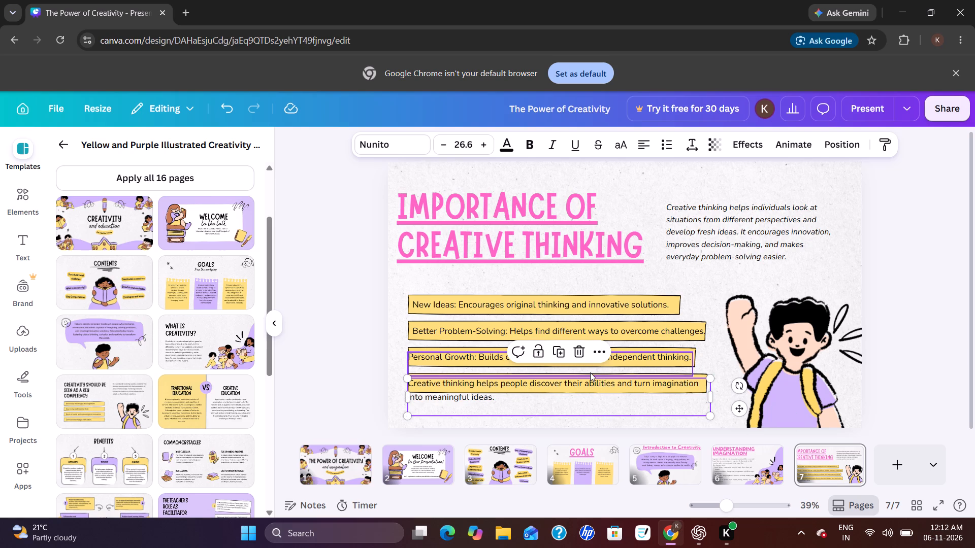
Extend the fourth yellow bar downward so it encloses both lines of the closing sentence.
click(702, 375)
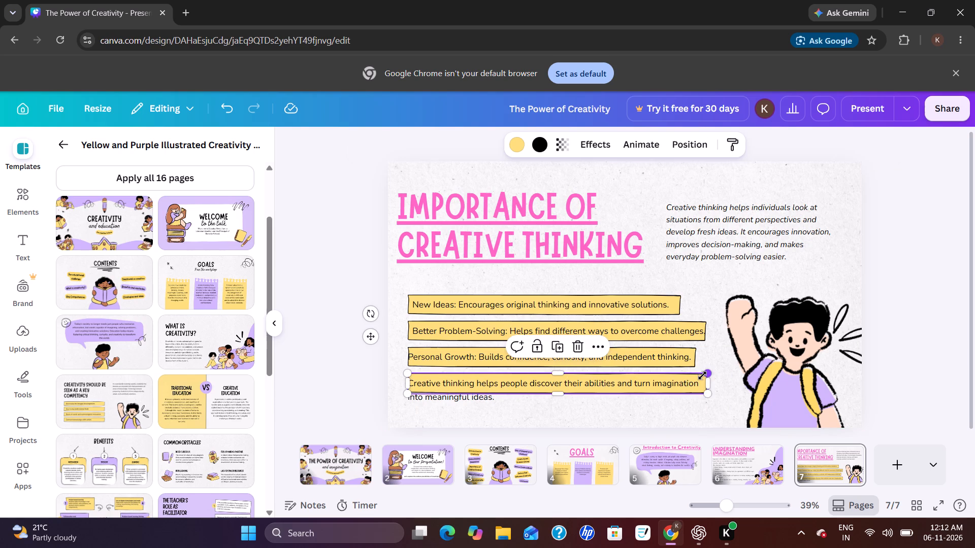
drag(556, 395, 554, 406)
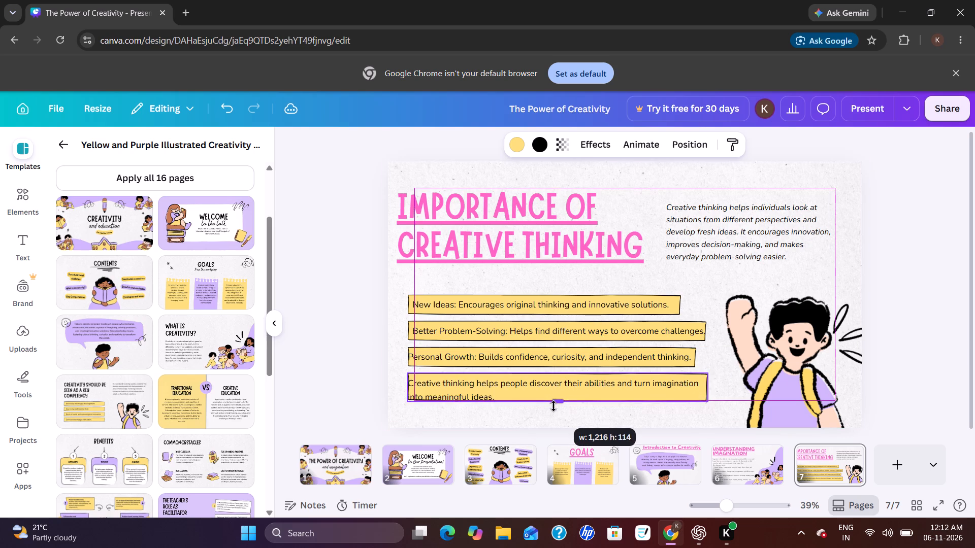
drag(554, 406, 552, 407)
click(357, 406)
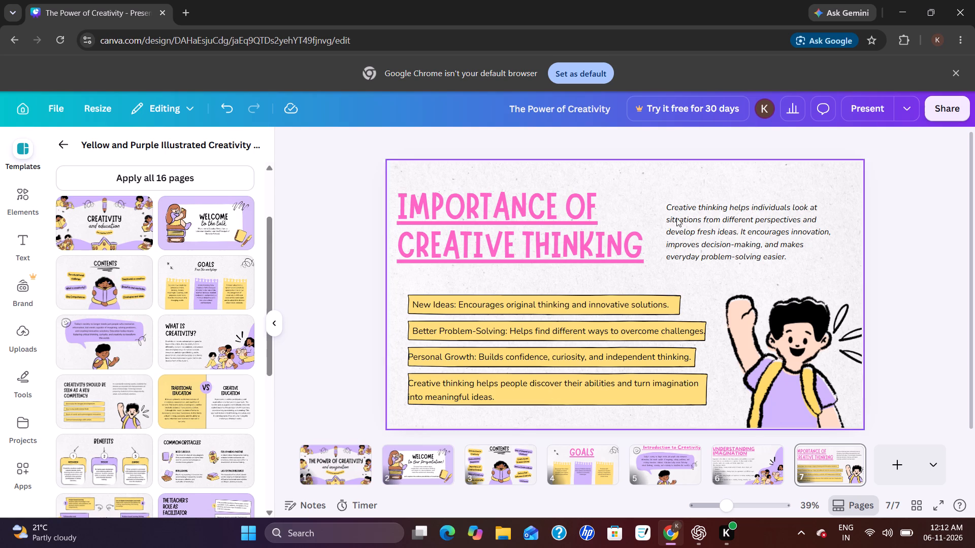
Set the font size of the italic introductory paragraph beside the heading to 27.6.
click(725, 225)
triple_click(482, 142)
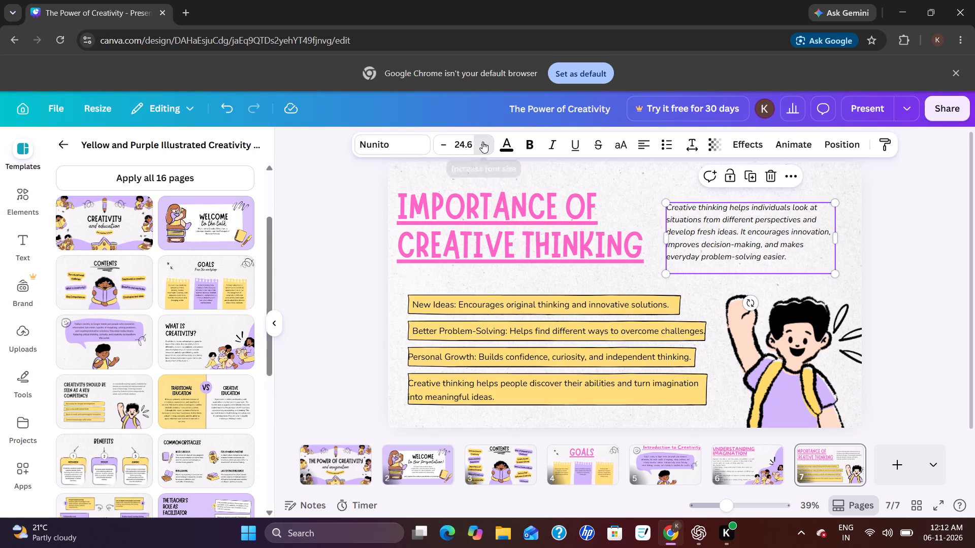
click(482, 142)
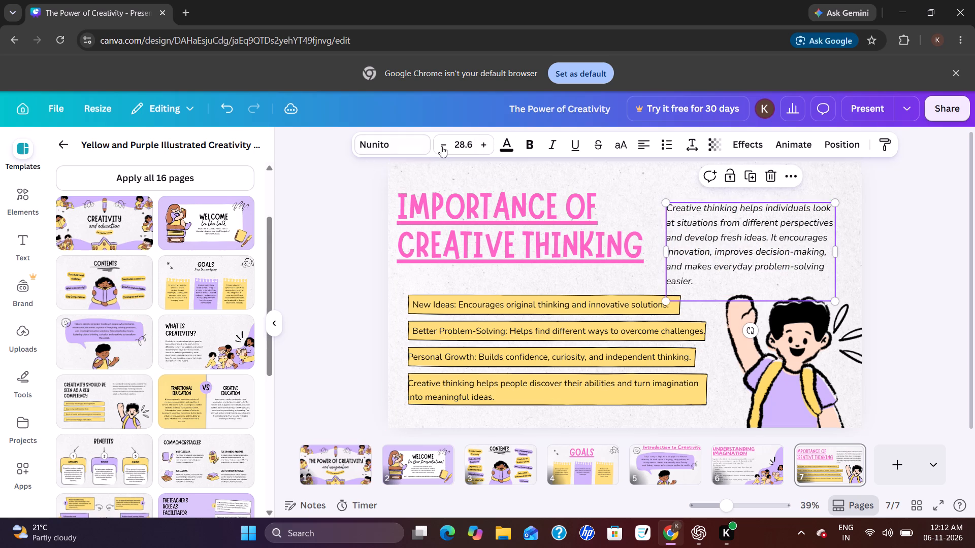
click(445, 145)
click(343, 229)
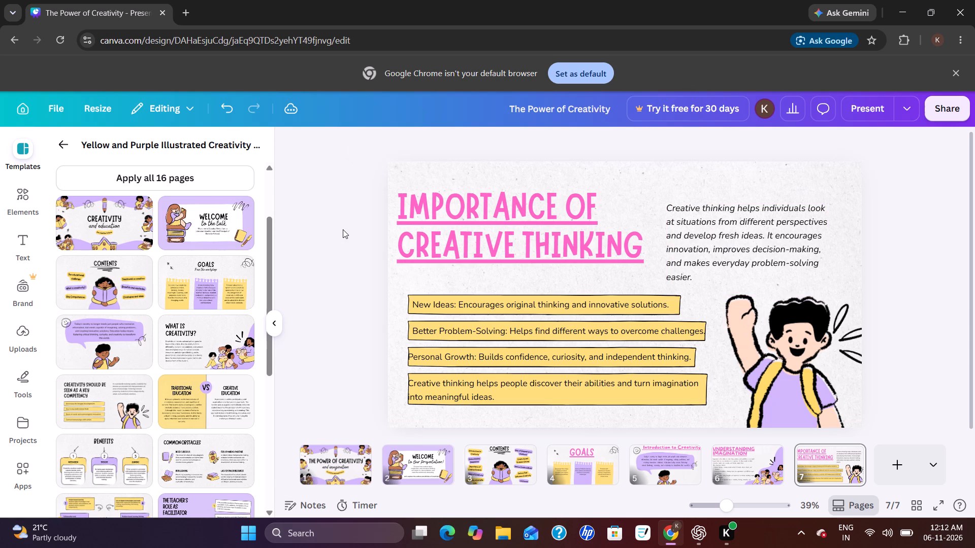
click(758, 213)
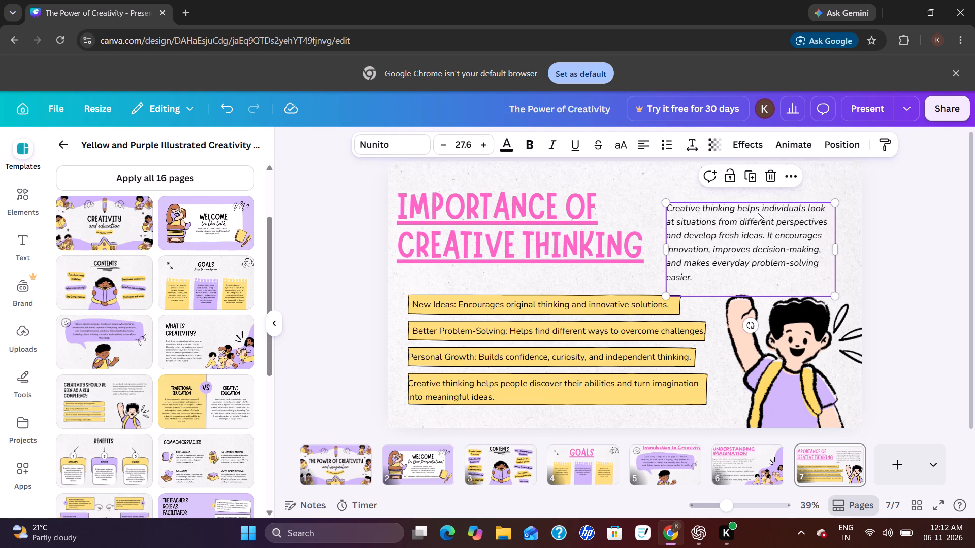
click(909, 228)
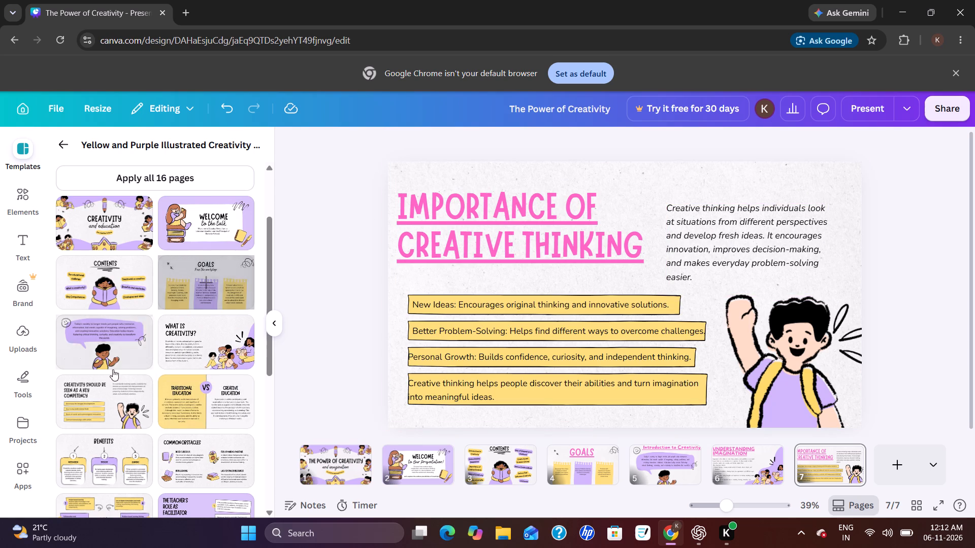
Add the template's "Traditional Education vs Creative Education" comparison page as a new page 8.
click(106, 388)
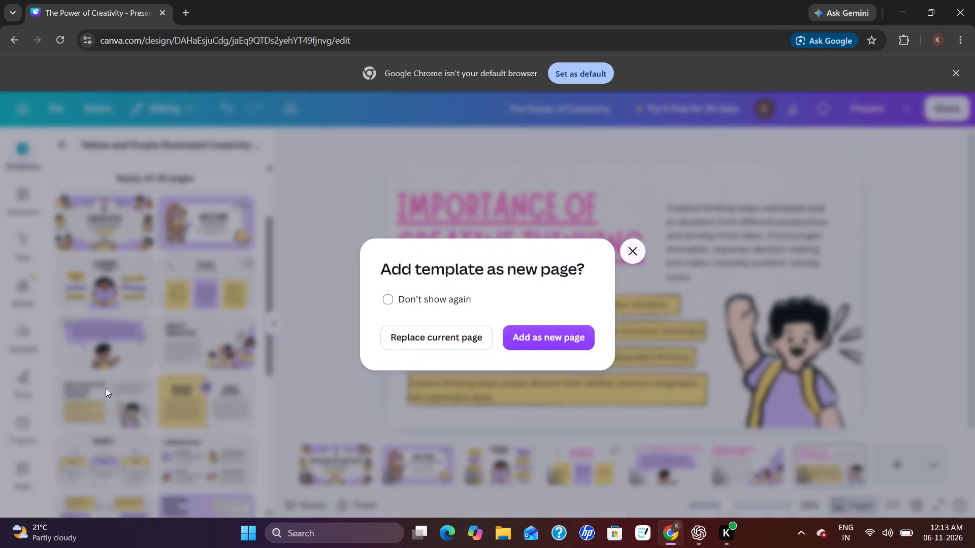
click(628, 254)
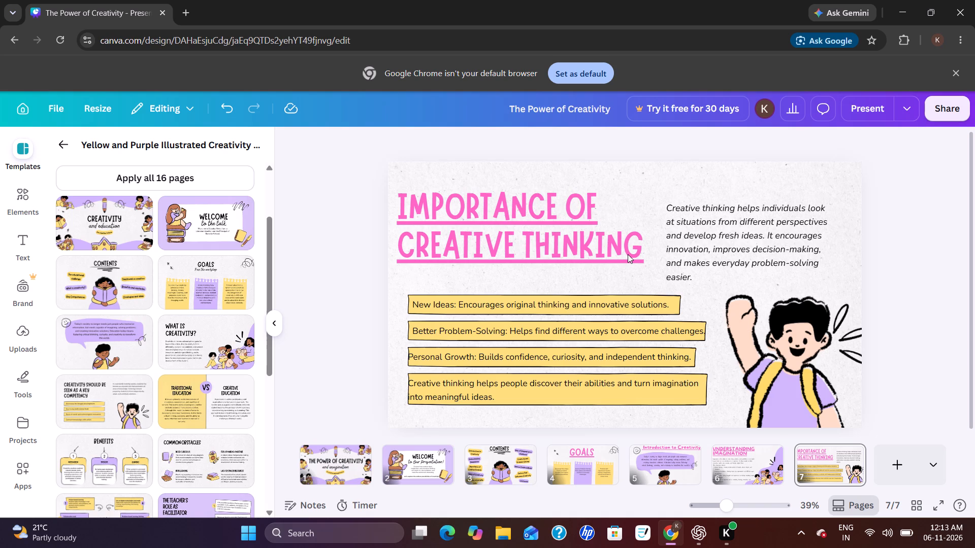
click(207, 402)
click(570, 332)
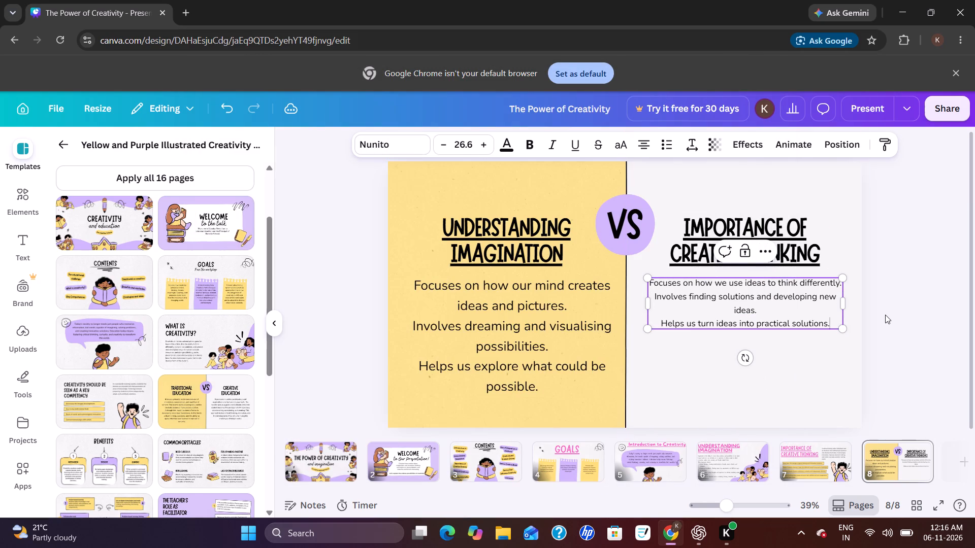
click(885, 315)
Enlarge the white half's entire body text to roughly the same font size as the yellow half's body text.
click(739, 304)
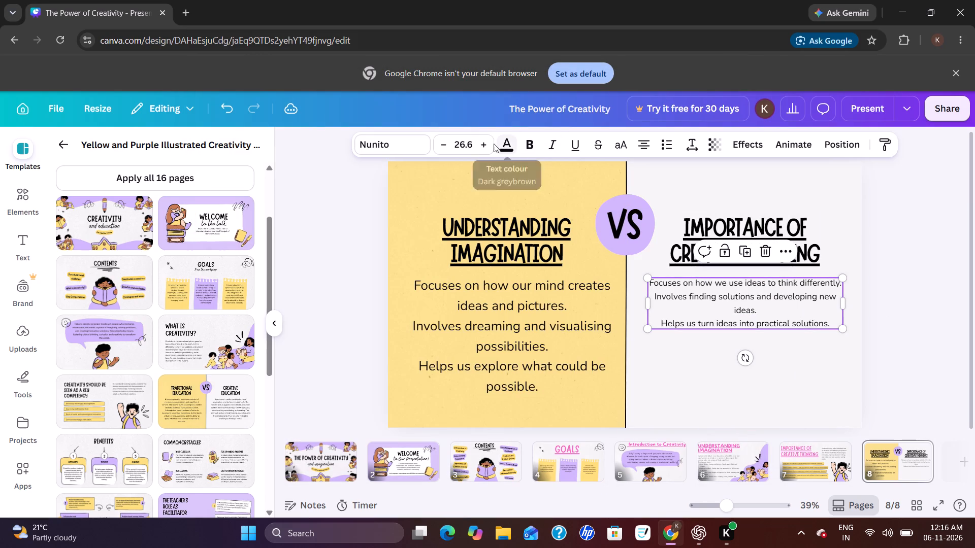
triple_click(487, 142)
double_click(487, 142)
click(505, 311)
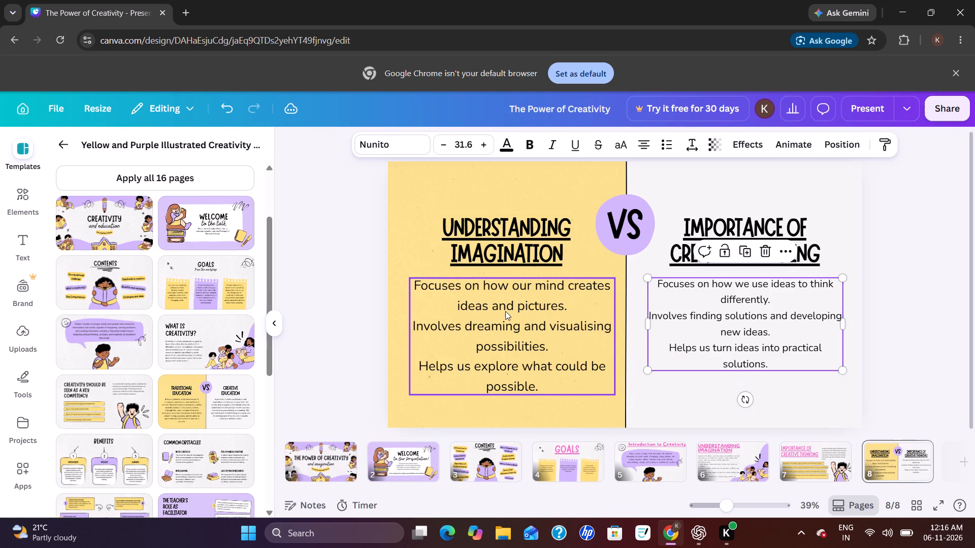
click(698, 297)
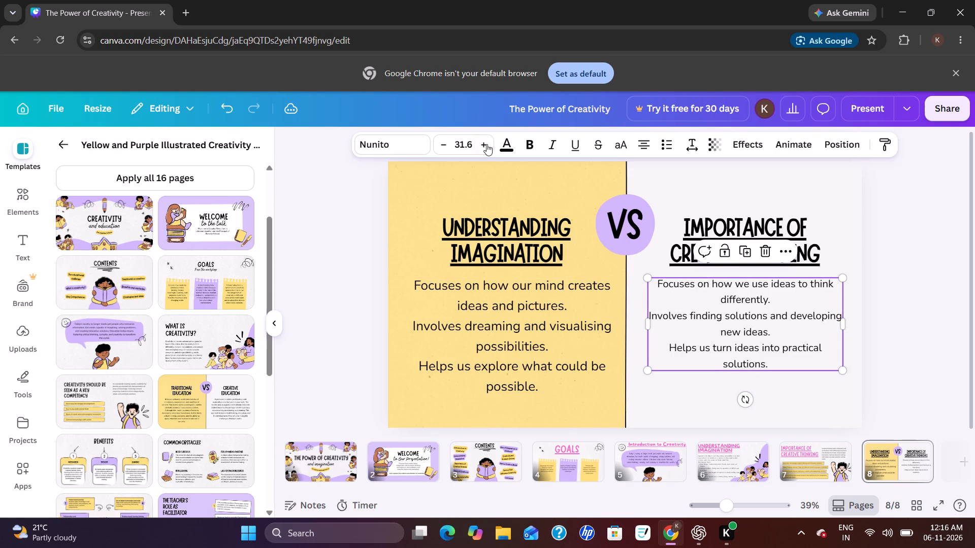
triple_click(491, 146)
triple_click(491, 146)
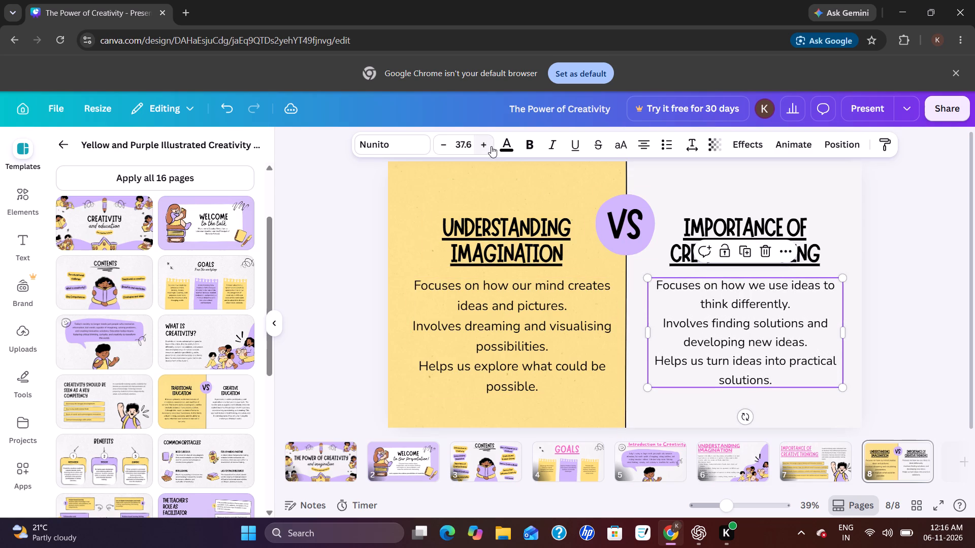
click(491, 146)
click(491, 146)
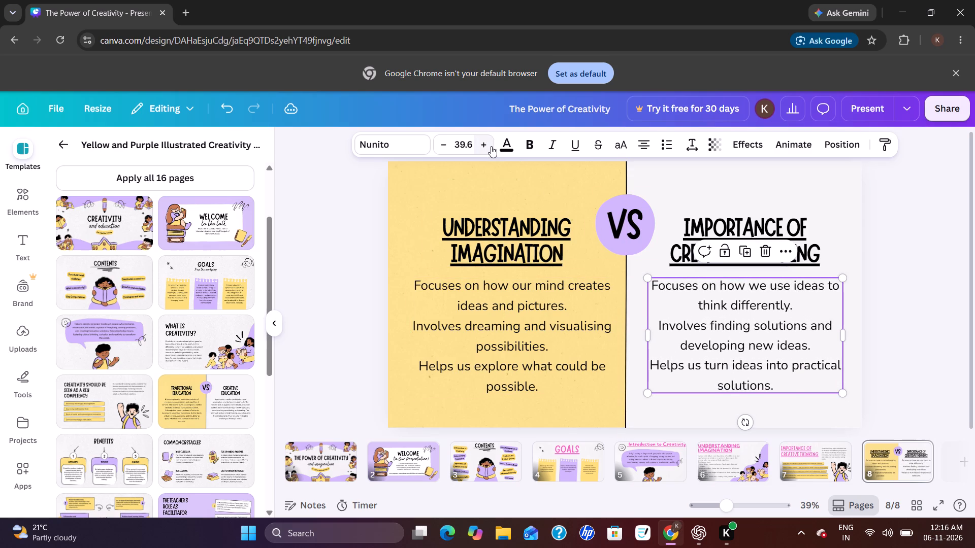
double_click(491, 146)
click(443, 147)
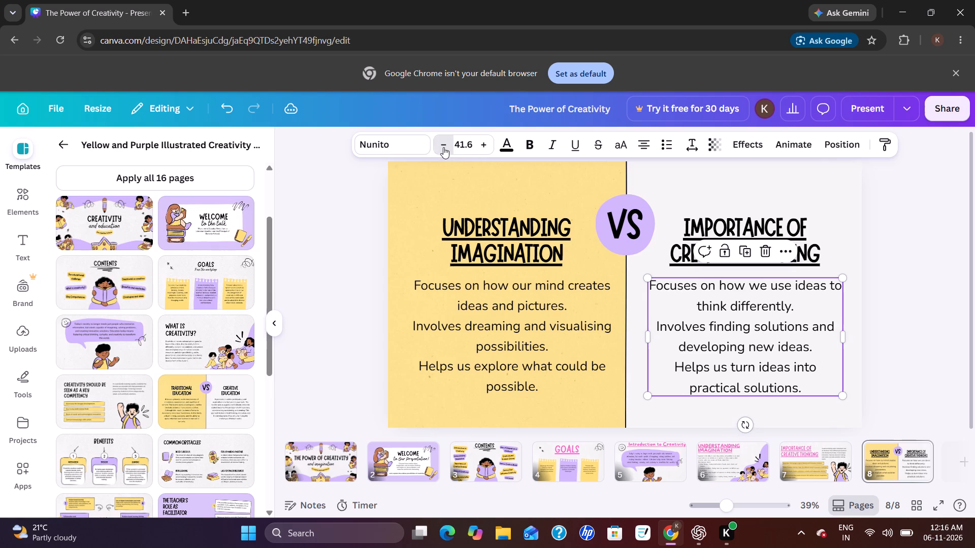
Move the "Understanding Imagination" and "Importance of Creative Thinking" headings up, clear of the body text, and shift both slightly rightward.
drag(487, 227, 491, 204)
drag(731, 227, 732, 207)
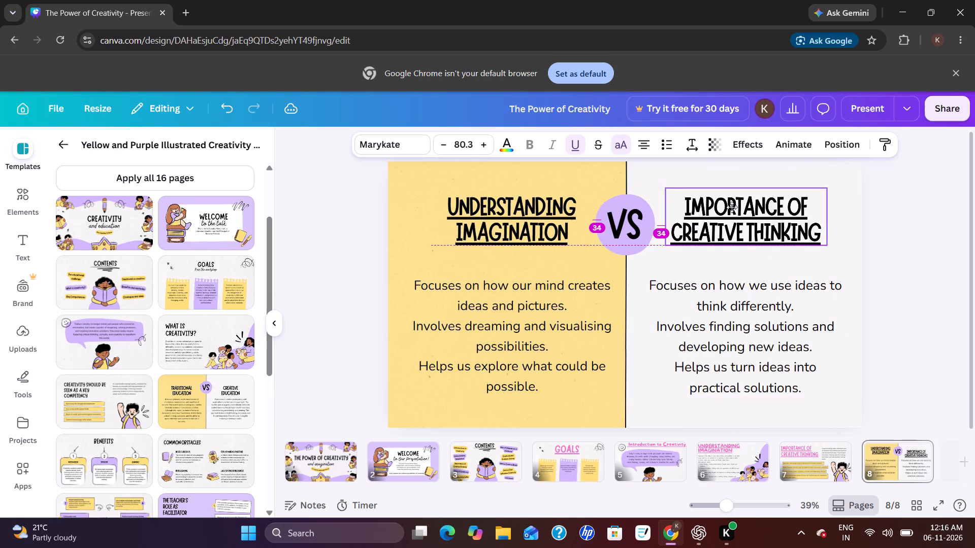
drag(732, 207, 731, 209)
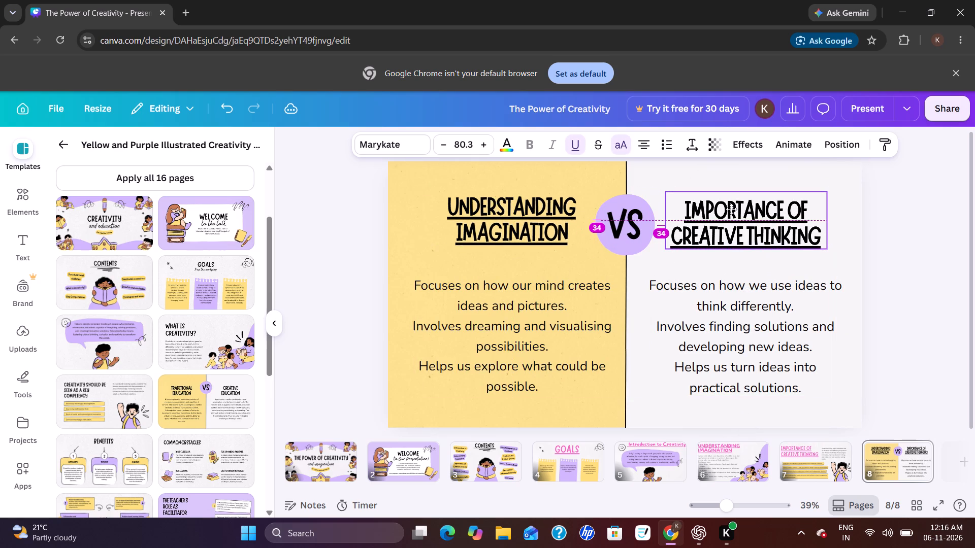
drag(731, 209, 739, 209)
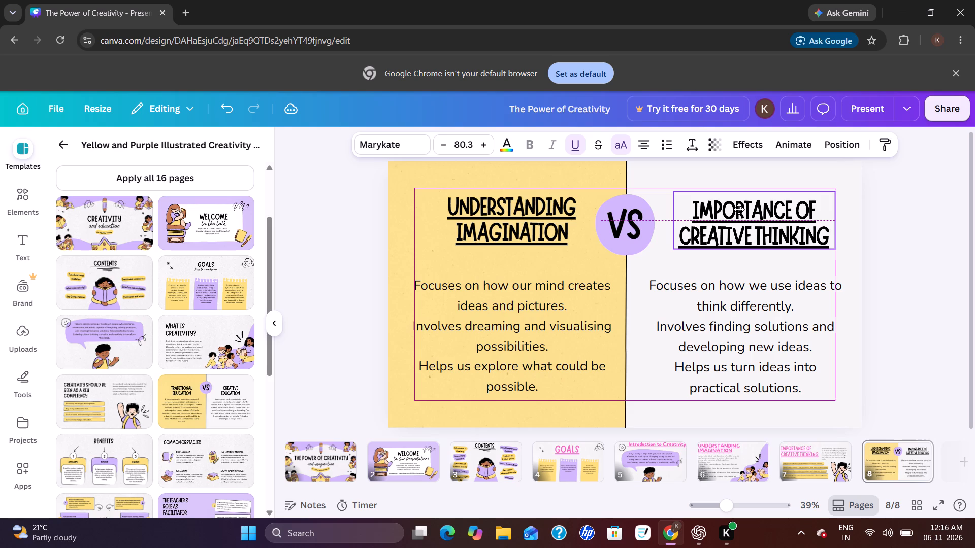
drag(739, 209, 738, 209)
click(909, 192)
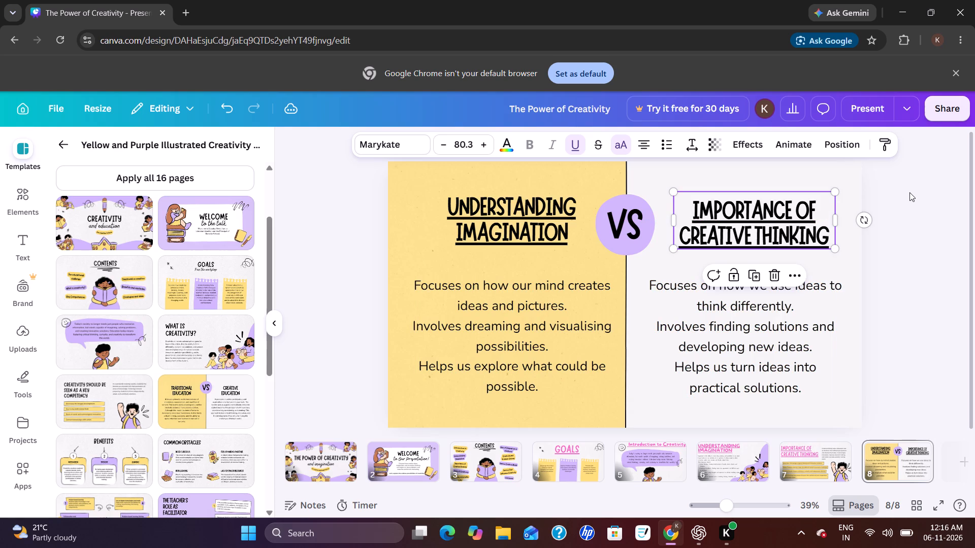
Reduce the white half's body text to font size 35.6.
click(762, 326)
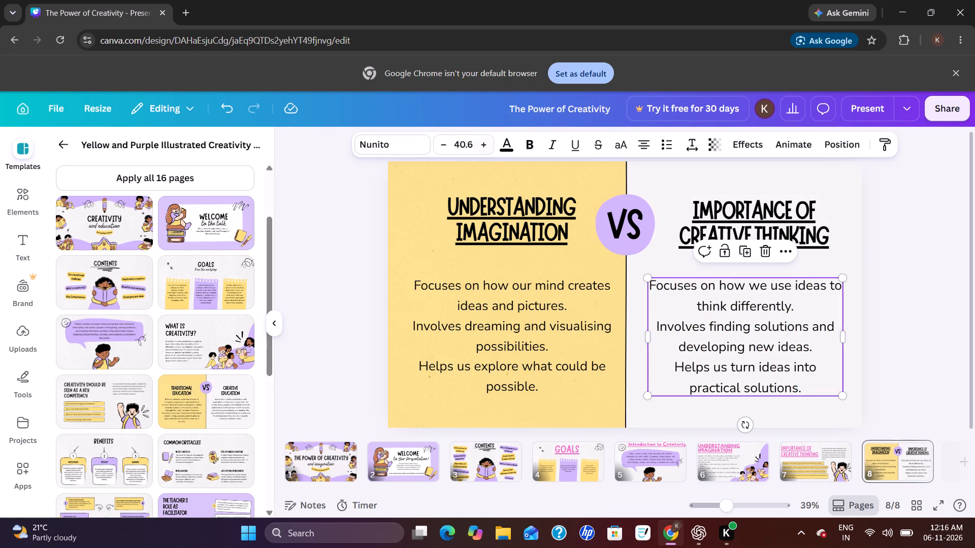
triple_click(451, 149)
click(451, 149)
click(451, 149)
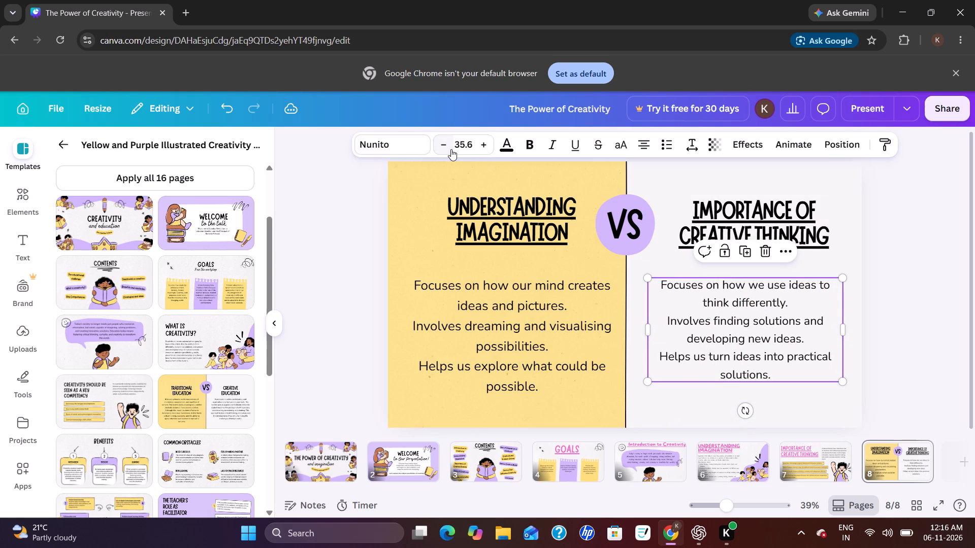
Reduce the yellow half's body text to font size 35.1.
click(514, 363)
click(453, 149)
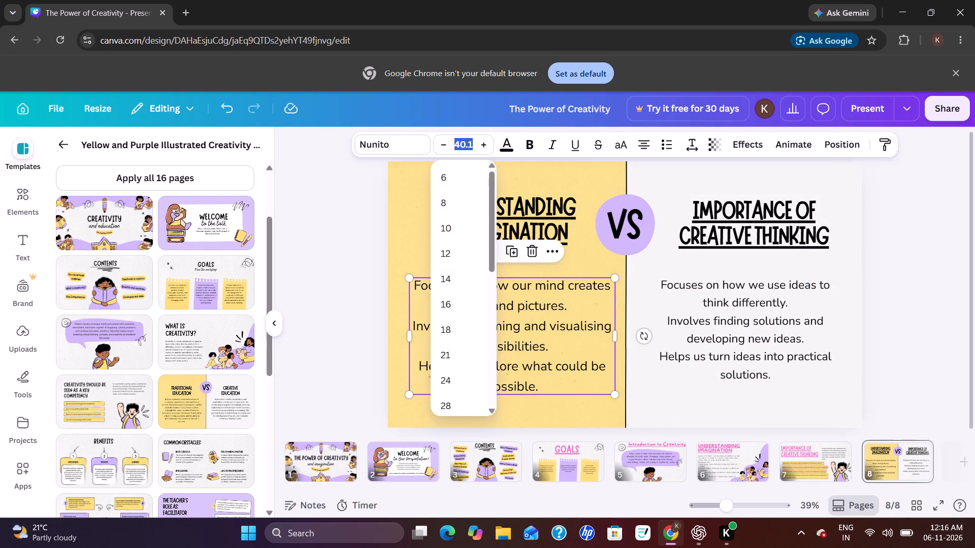
click(448, 147)
triple_click(448, 147)
click(448, 147)
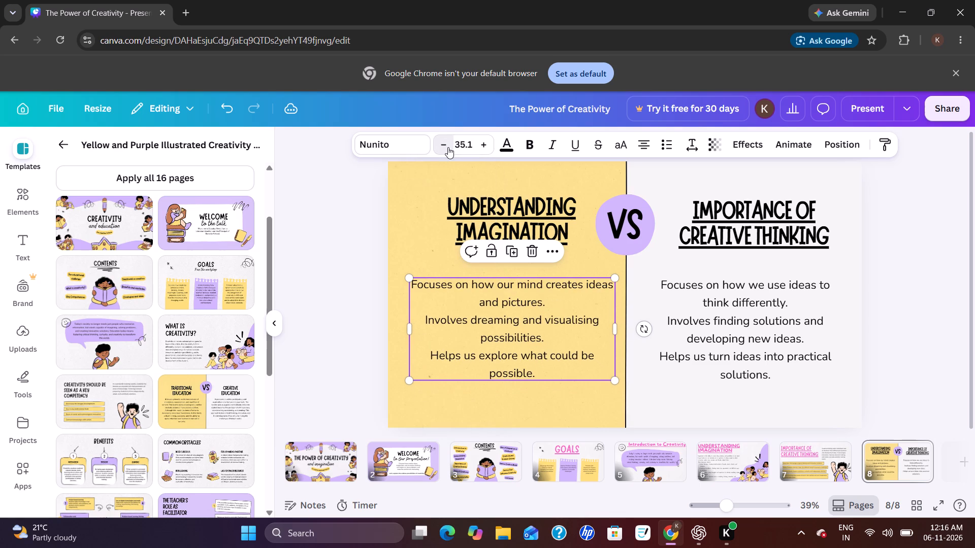
click(341, 307)
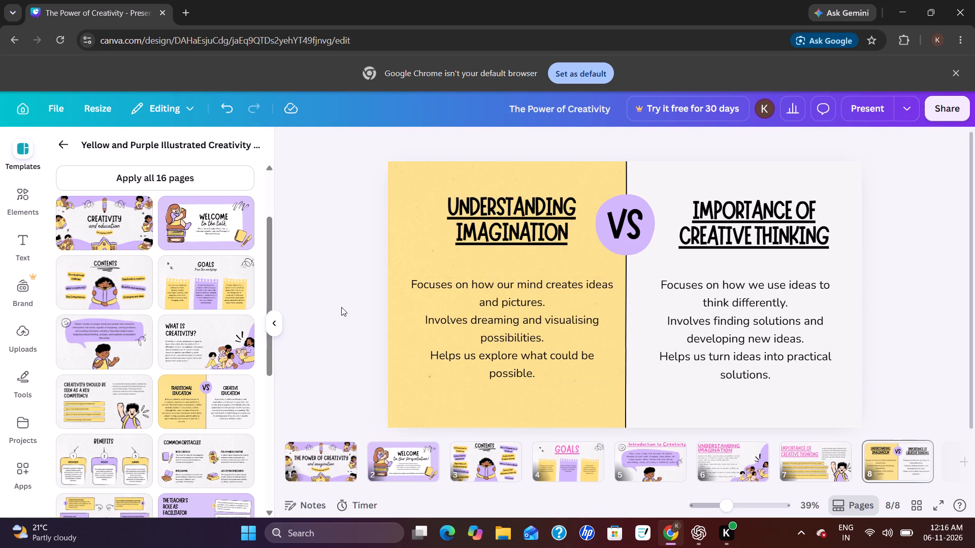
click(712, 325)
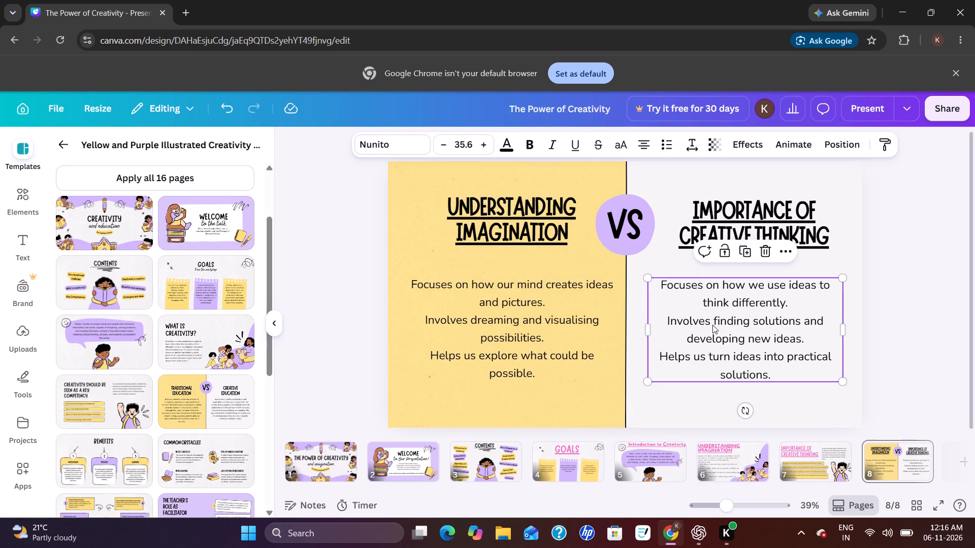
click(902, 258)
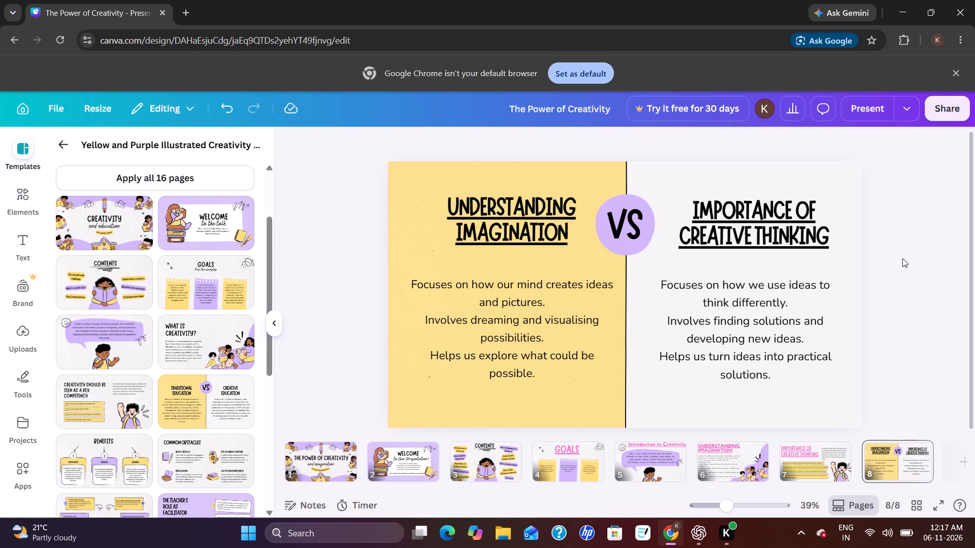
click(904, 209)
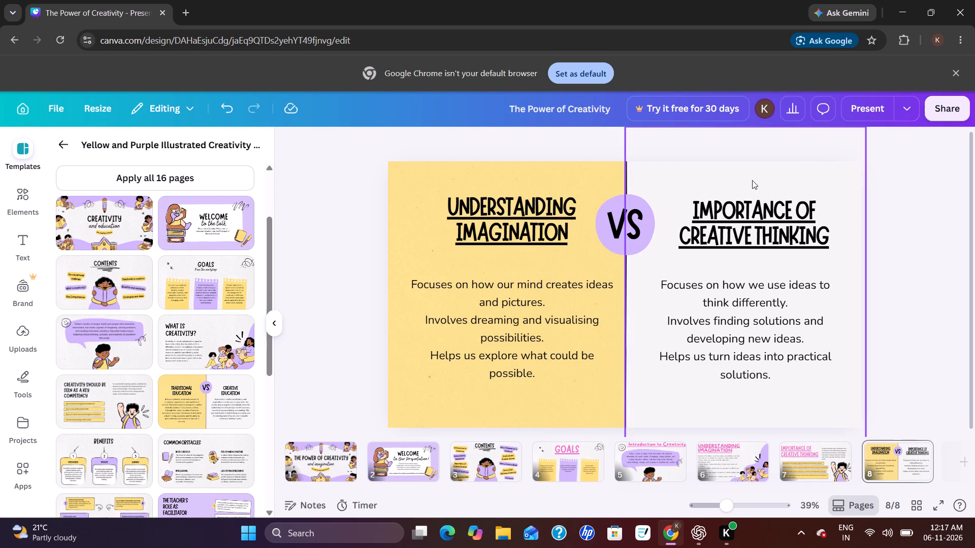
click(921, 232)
Add the three-card "Benefits" template page as page 9, after the comparison page.
scroll(794, 461, left, 3)
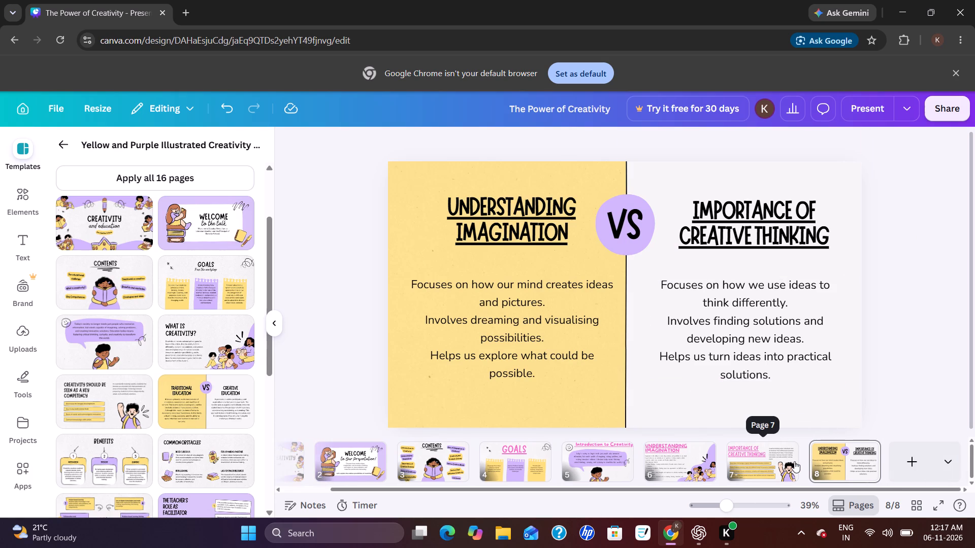
click(105, 459)
click(543, 333)
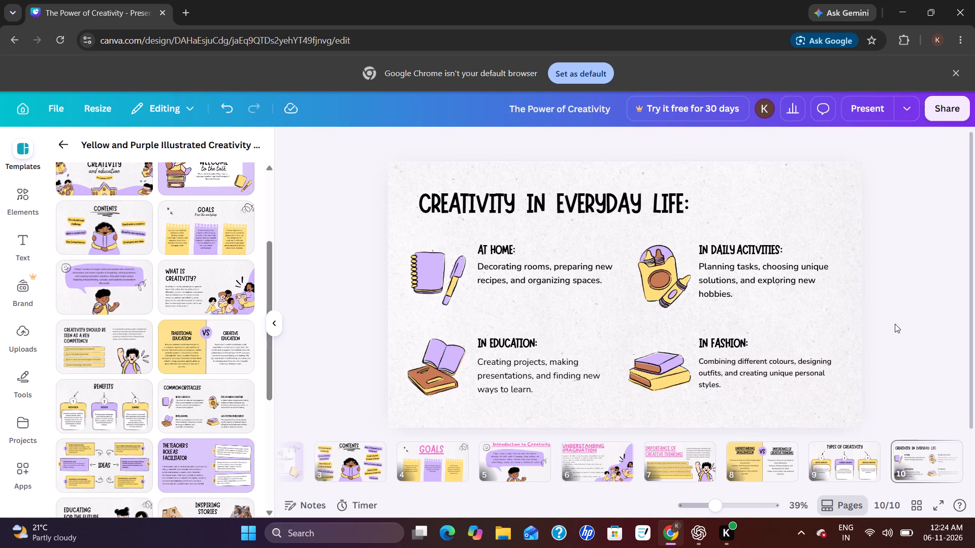
click(786, 380)
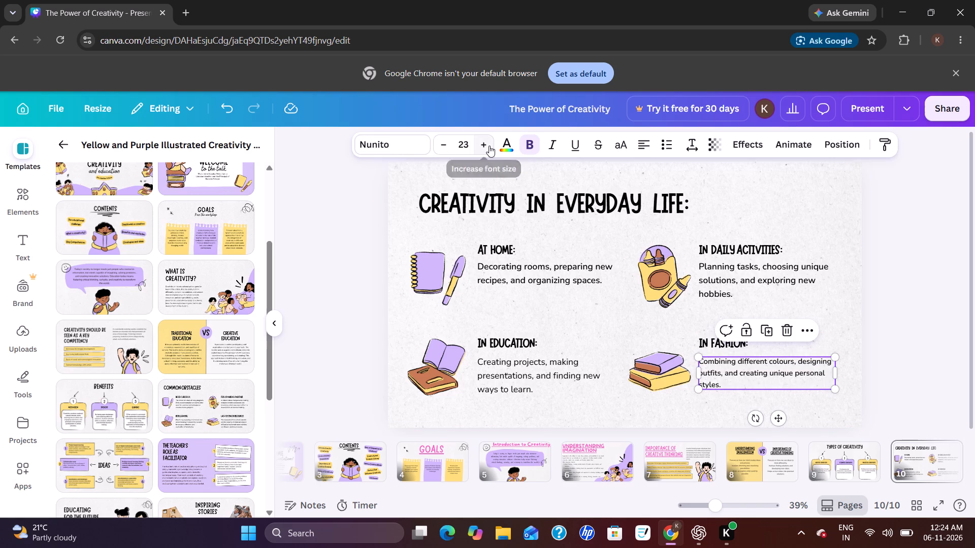
triple_click(489, 146)
click(489, 146)
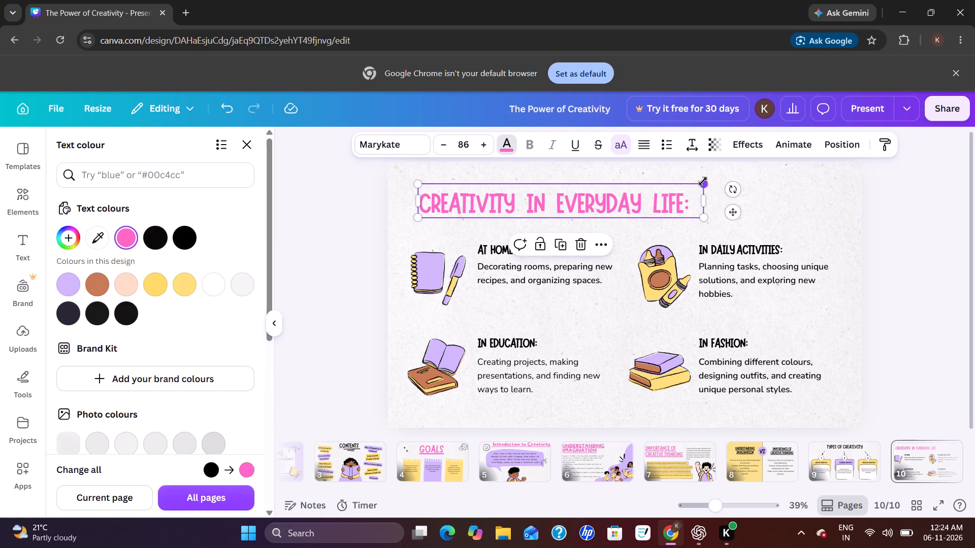
Enlarge the "Creativity in Everyday Life:" title to about font size 117 and underline it.
drag(704, 181, 809, 184)
click(572, 144)
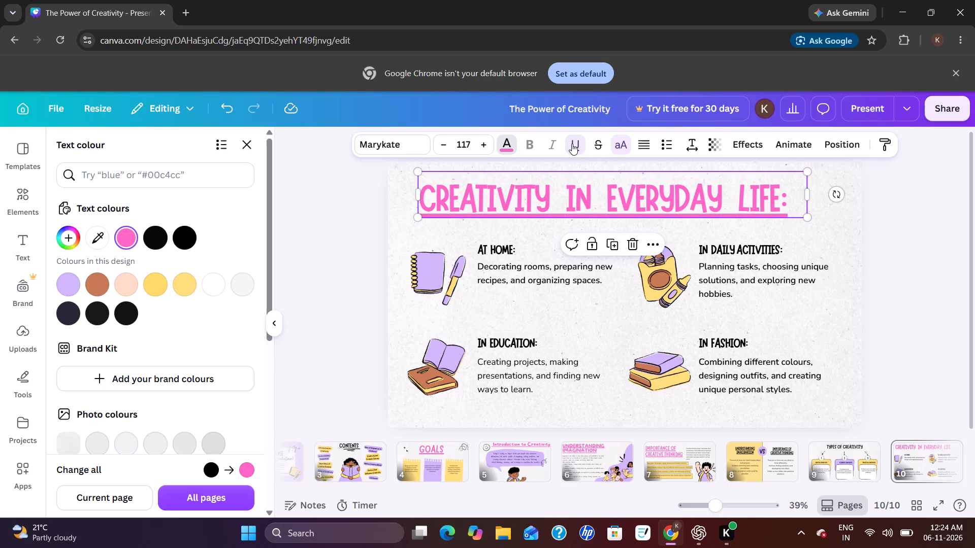
double_click(357, 239)
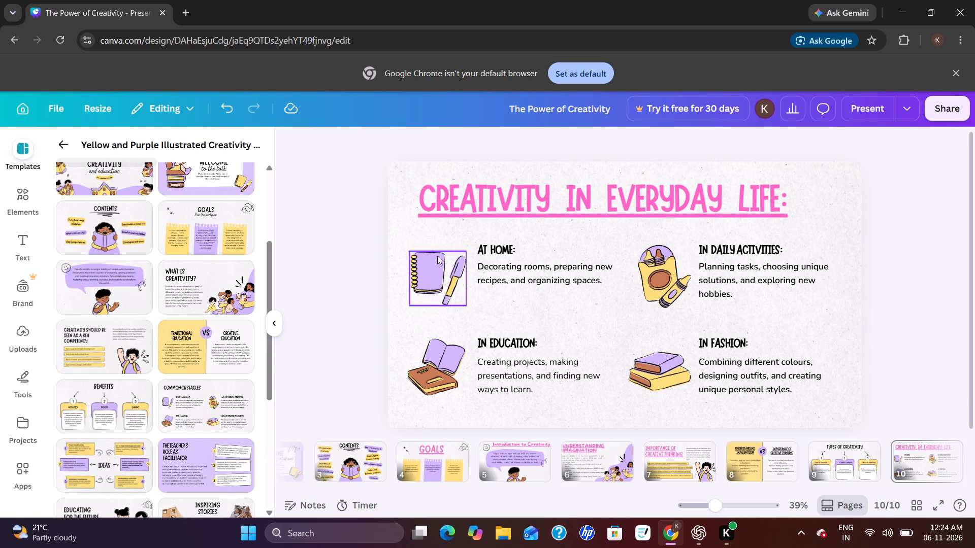
click(501, 242)
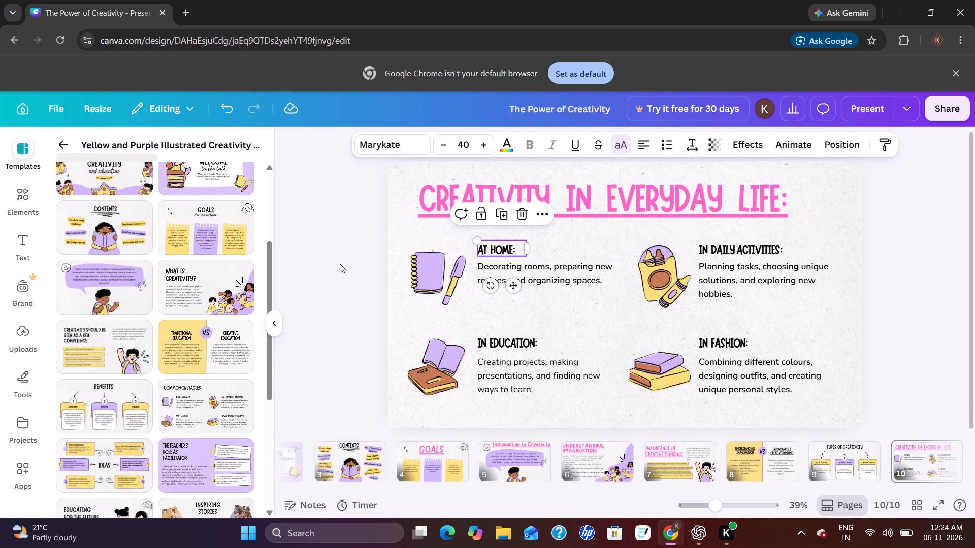
click(337, 265)
On page 8, colour the "Understanding Imagination" and "Importance of Creative Thinking" headings red.
double_click(777, 470)
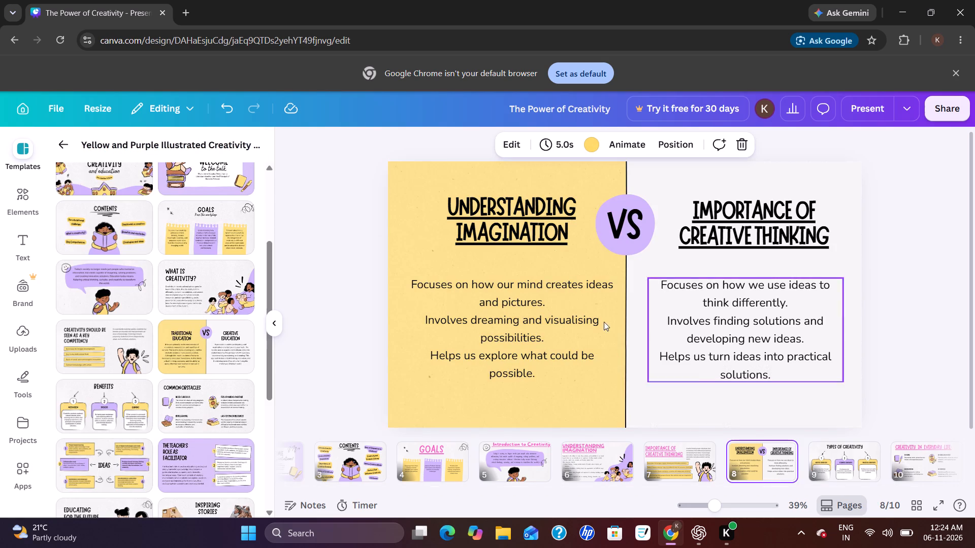
click(531, 213)
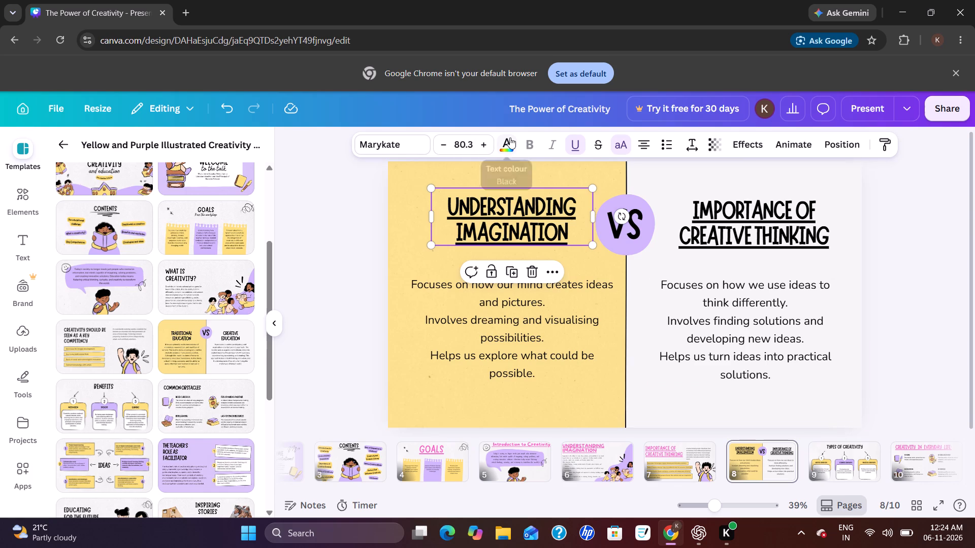
click(510, 138)
click(128, 248)
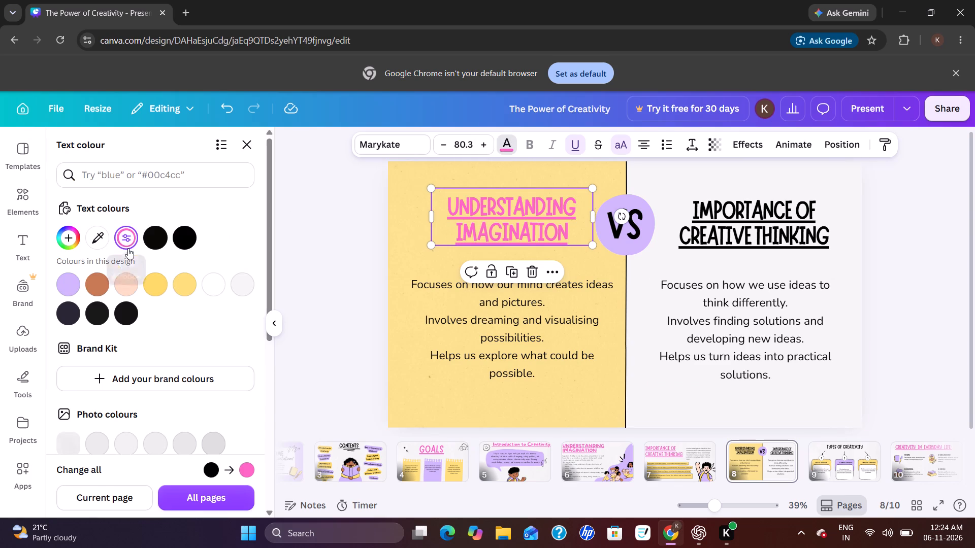
scroll(142, 358, down, 2)
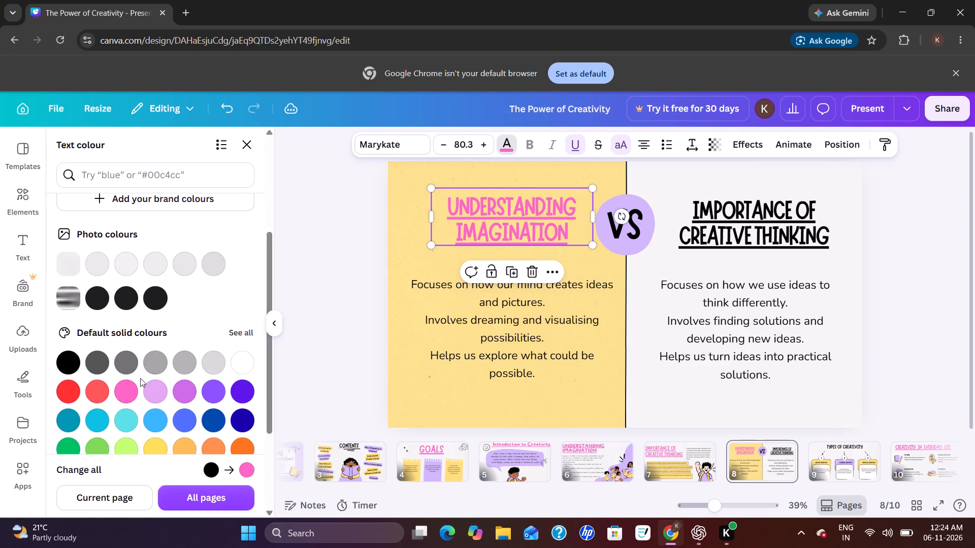
click(93, 400)
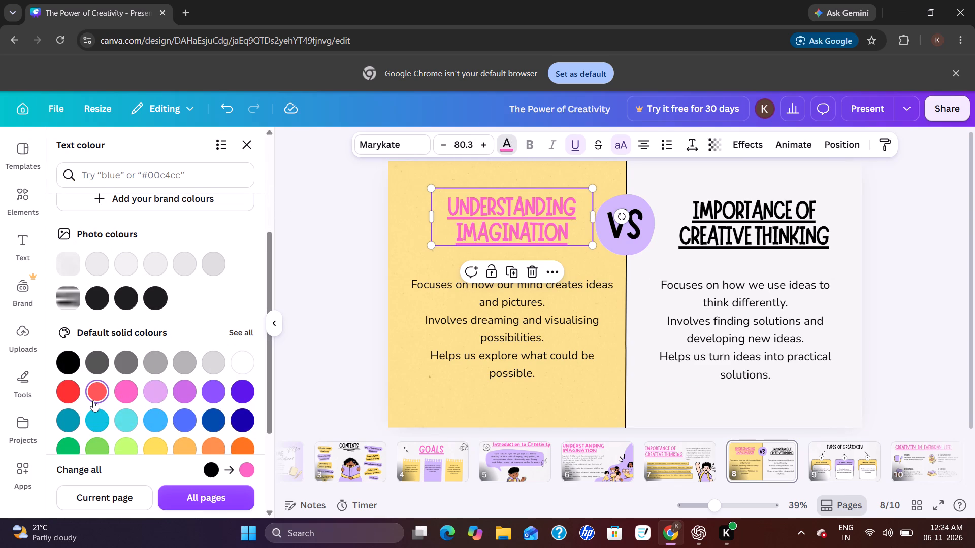
click(69, 385)
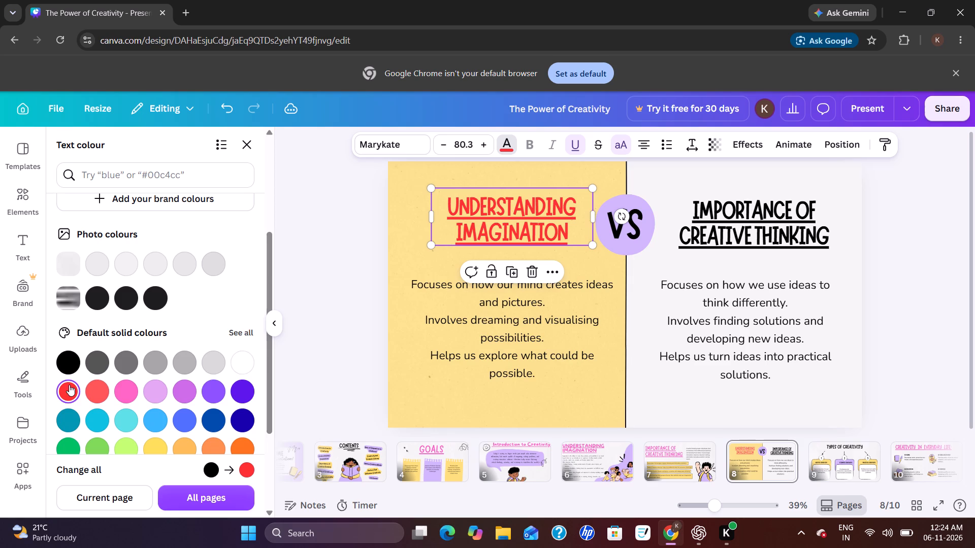
click(741, 198)
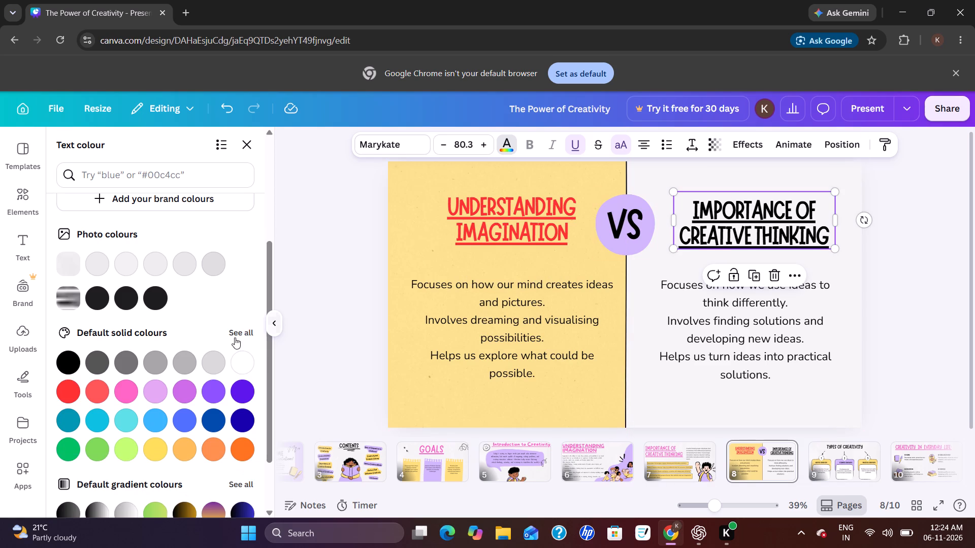
click(59, 384)
click(308, 296)
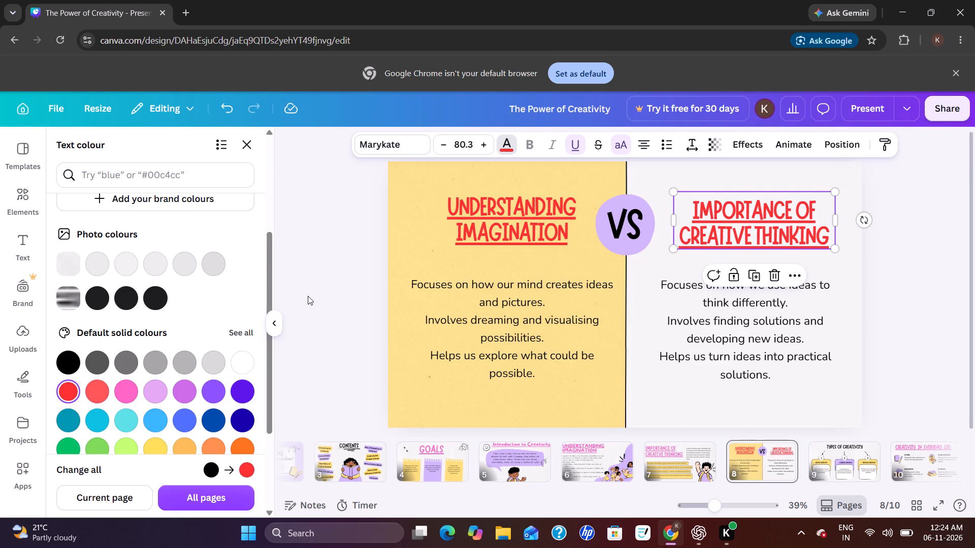
click(308, 296)
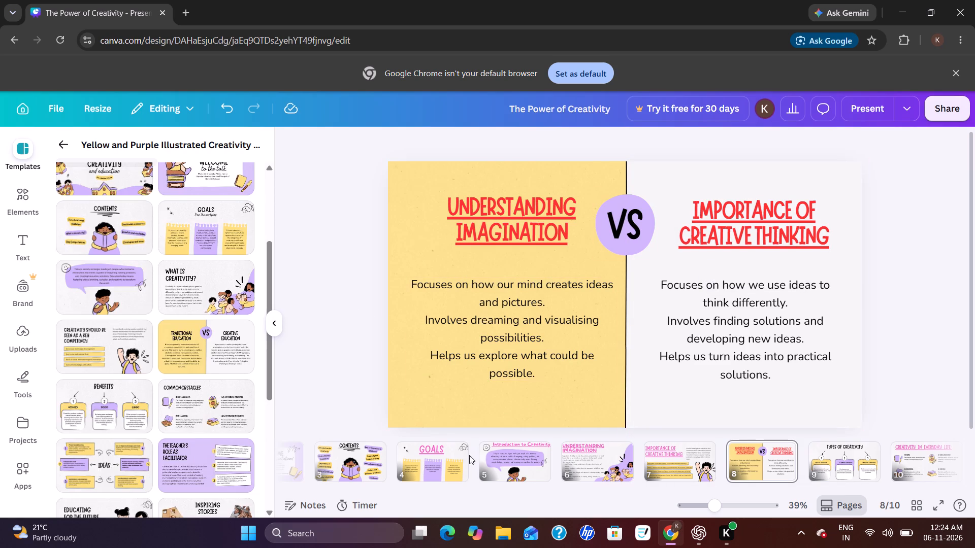
On page 9, colour the "Types of Creativity" title pink.
scroll(655, 453, left, 4)
click(594, 472)
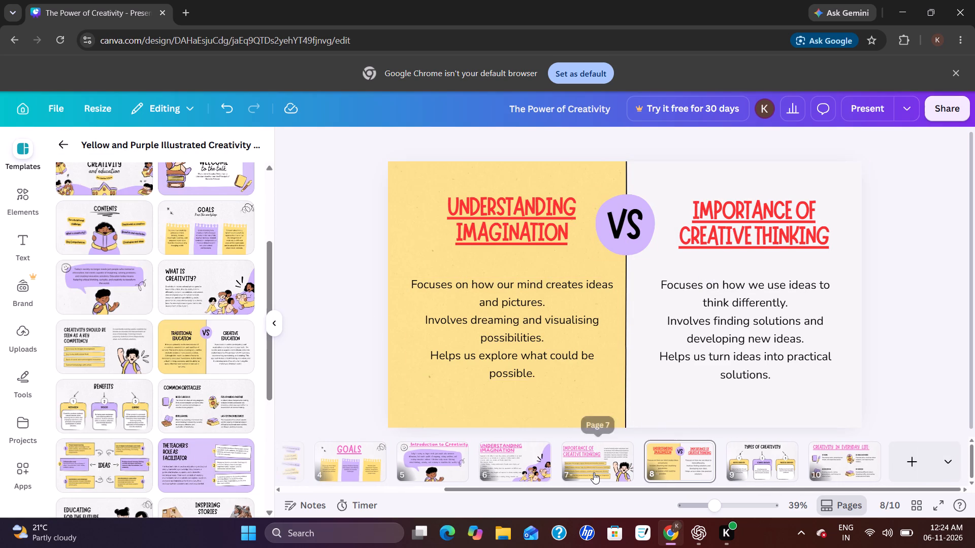
click(664, 472)
click(779, 452)
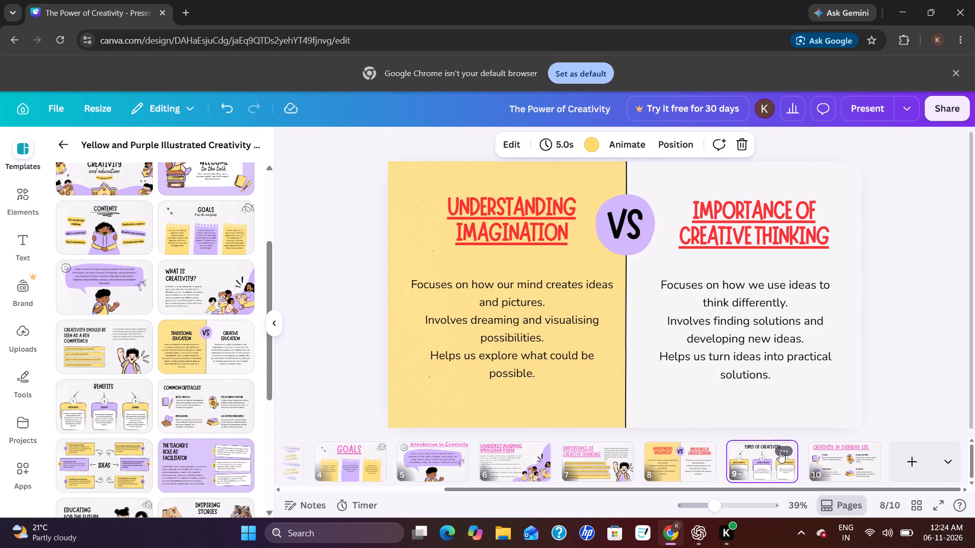
click(644, 192)
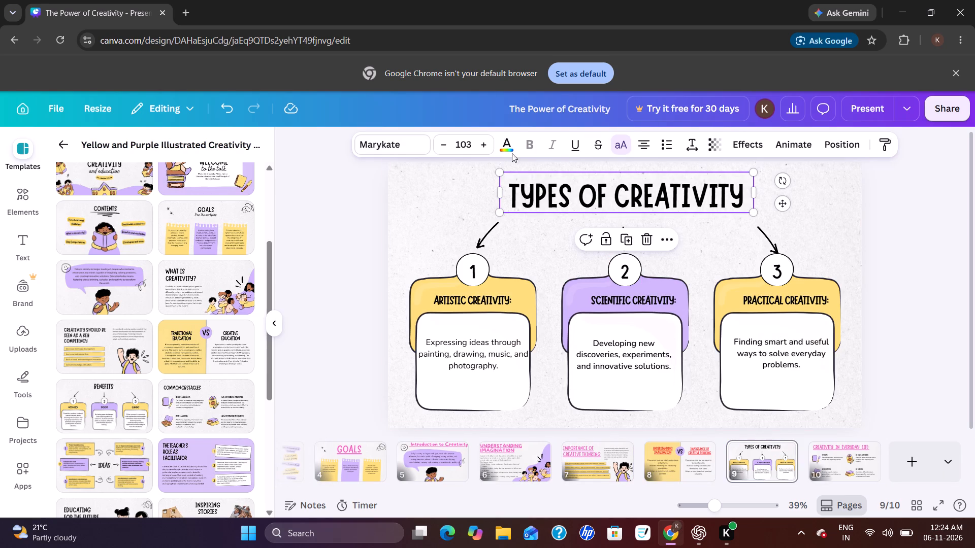
click(509, 151)
click(127, 231)
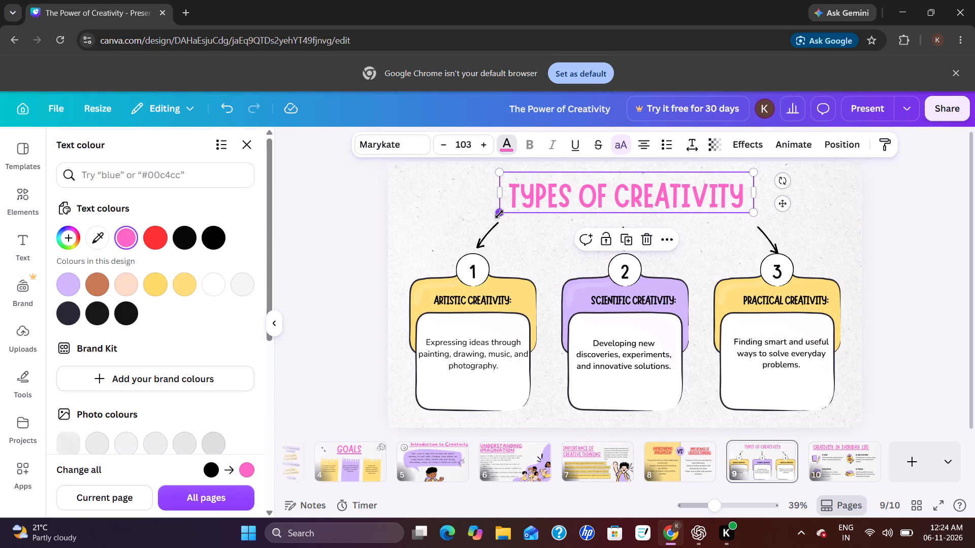
Enlarge the "Types of Creativity" title to about font size 140 and underline it.
drag(499, 214, 451, 233)
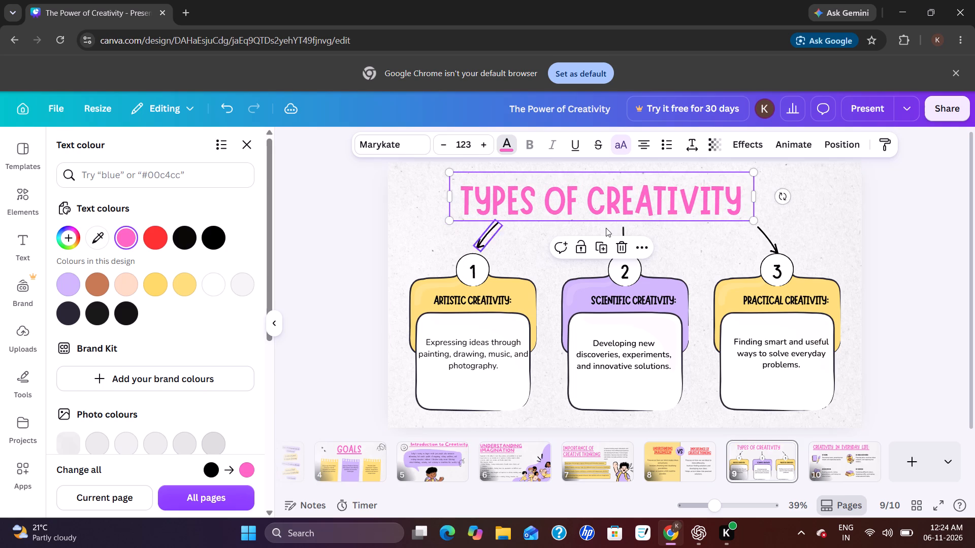
drag(752, 222, 805, 218)
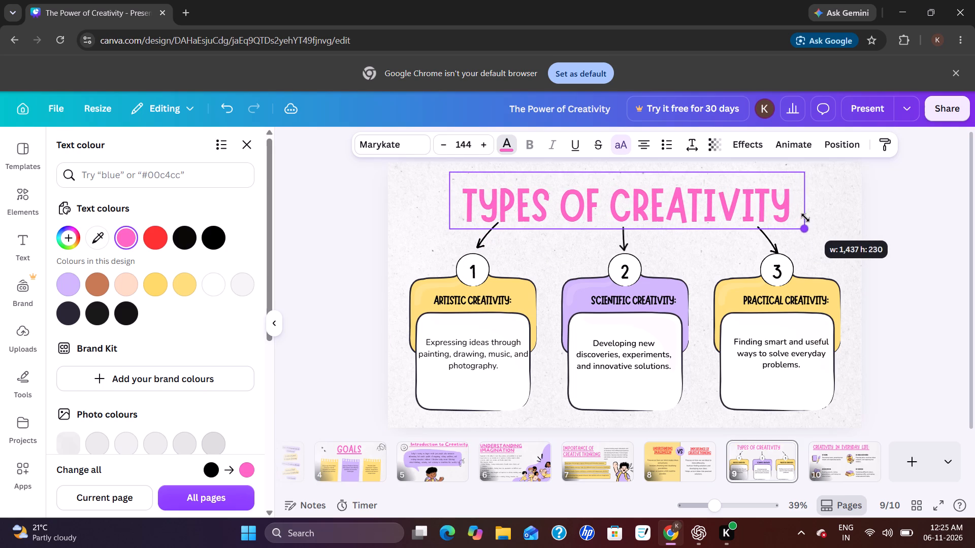
drag(805, 218, 796, 213)
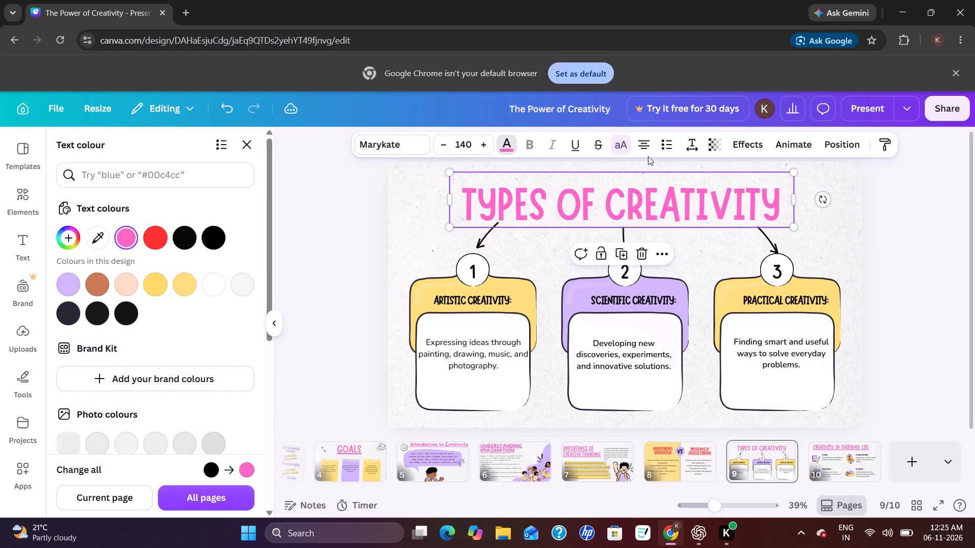
click(576, 148)
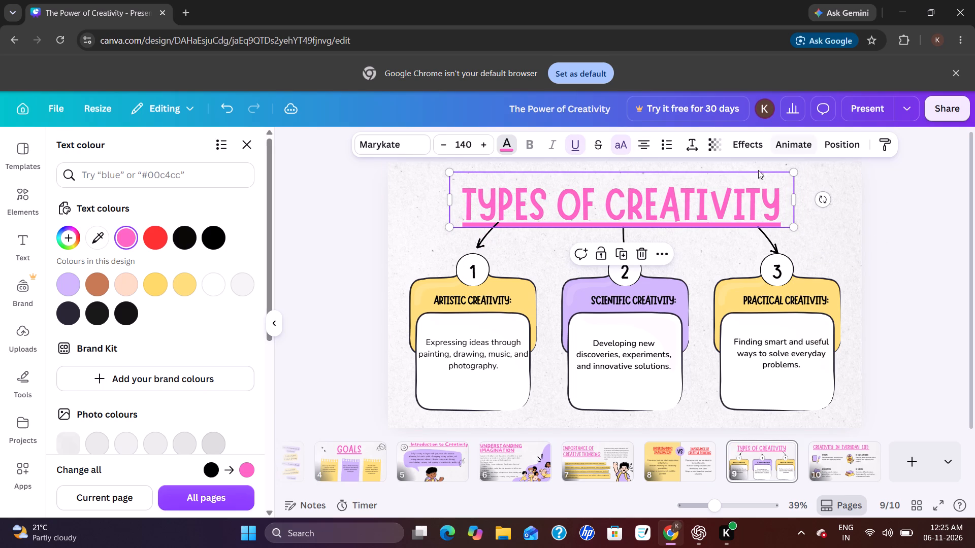
Resize the "Types of Creativity" title on page 9 to about font size 142.
drag(451, 223, 470, 221)
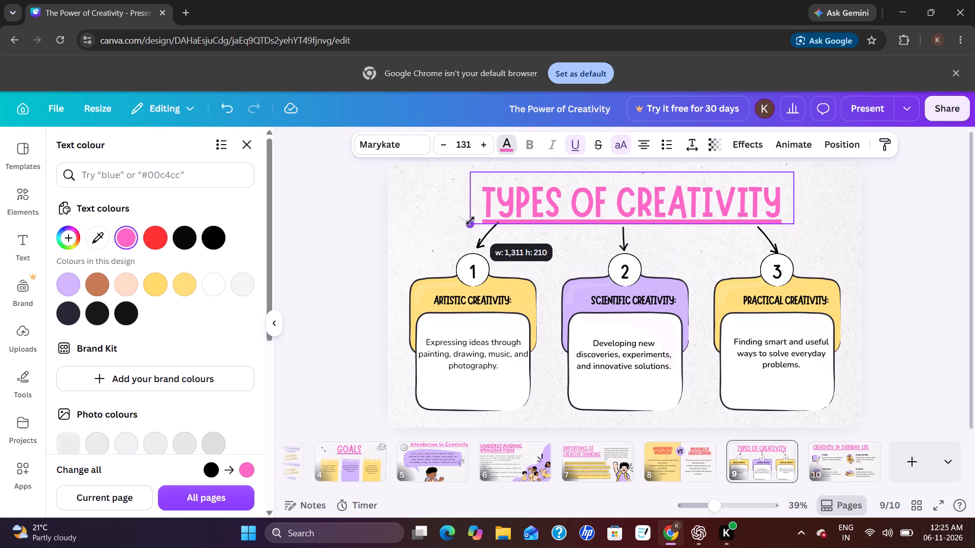
drag(470, 221, 465, 225)
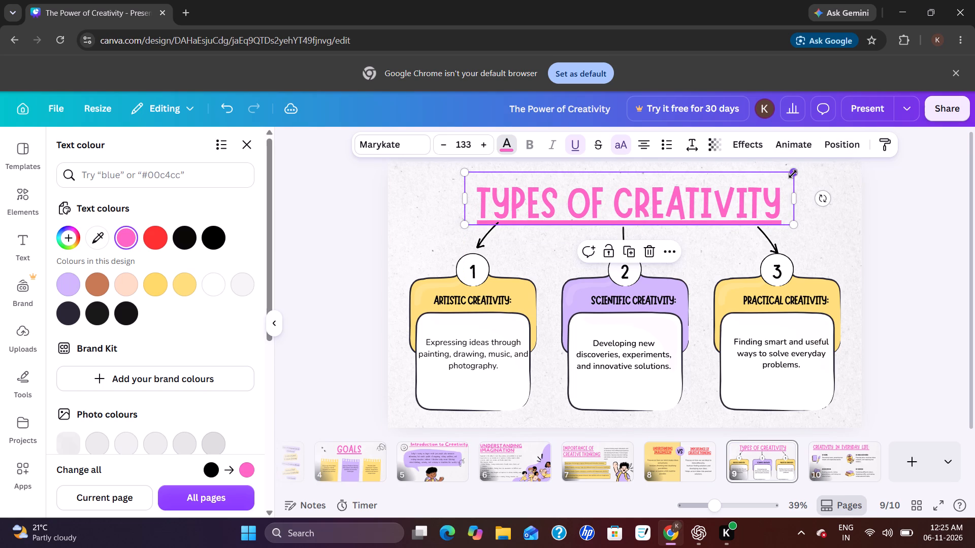
drag(793, 174, 803, 162)
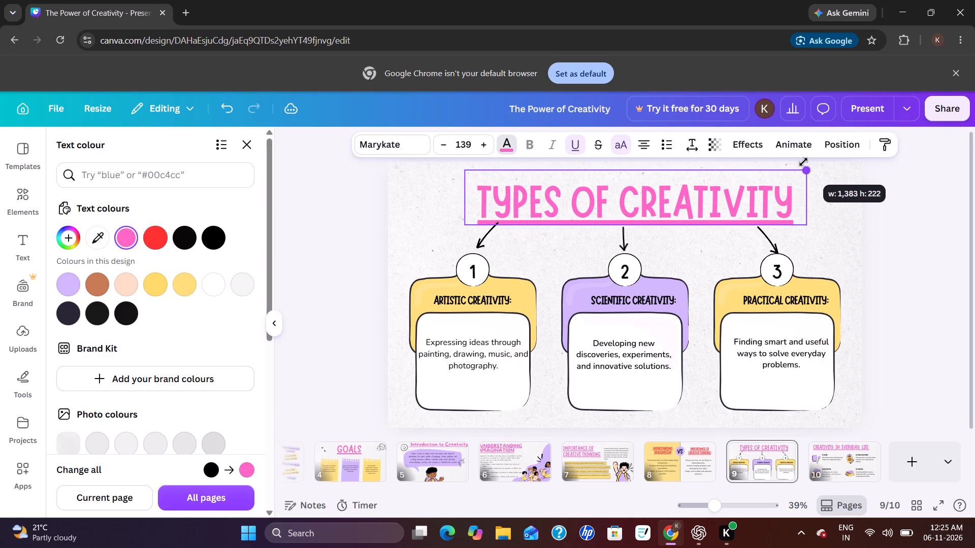
drag(803, 162, 803, 162)
drag(466, 173, 459, 176)
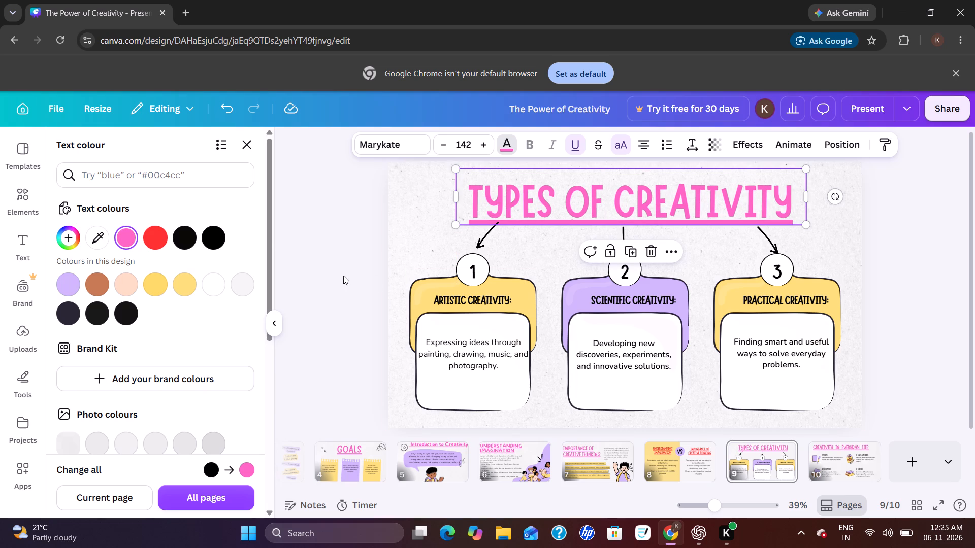
double_click(343, 276)
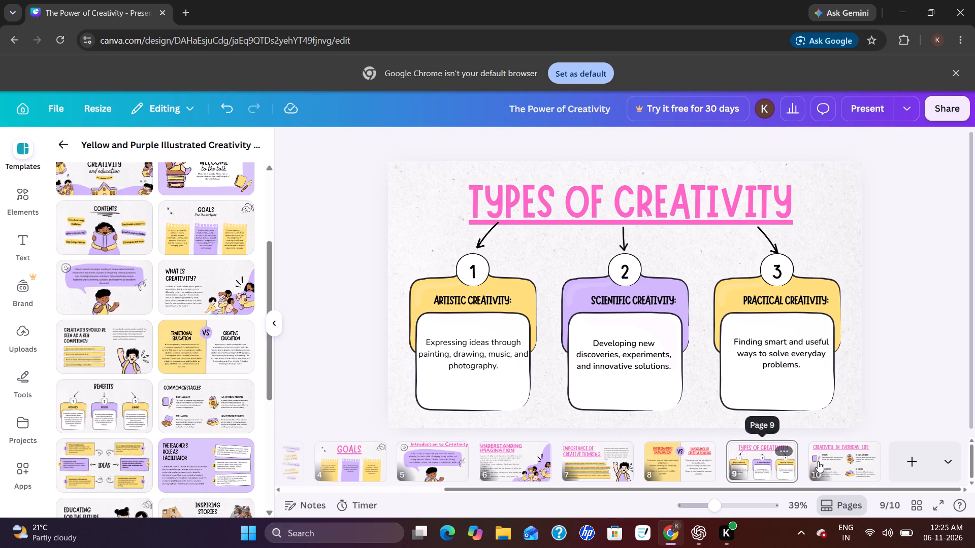
click(819, 462)
click(772, 479)
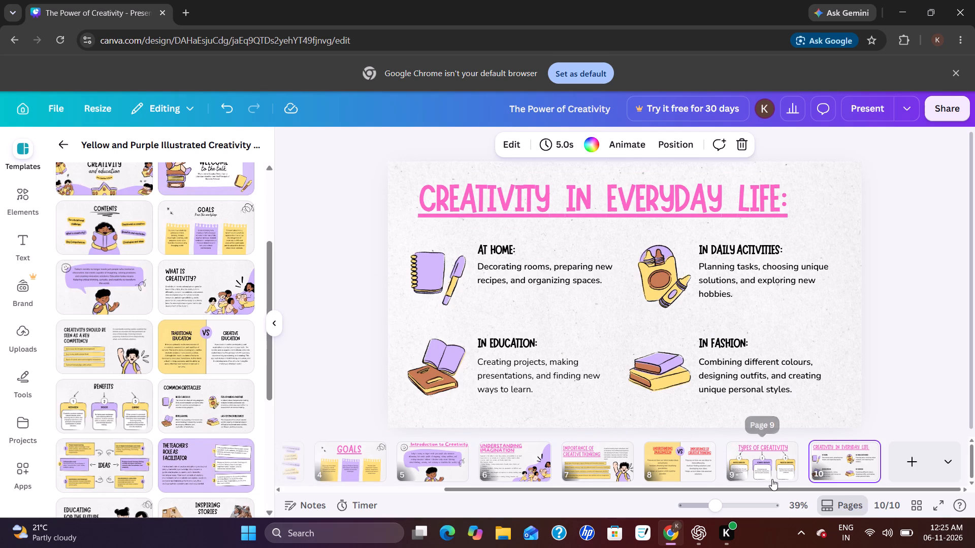
click(855, 469)
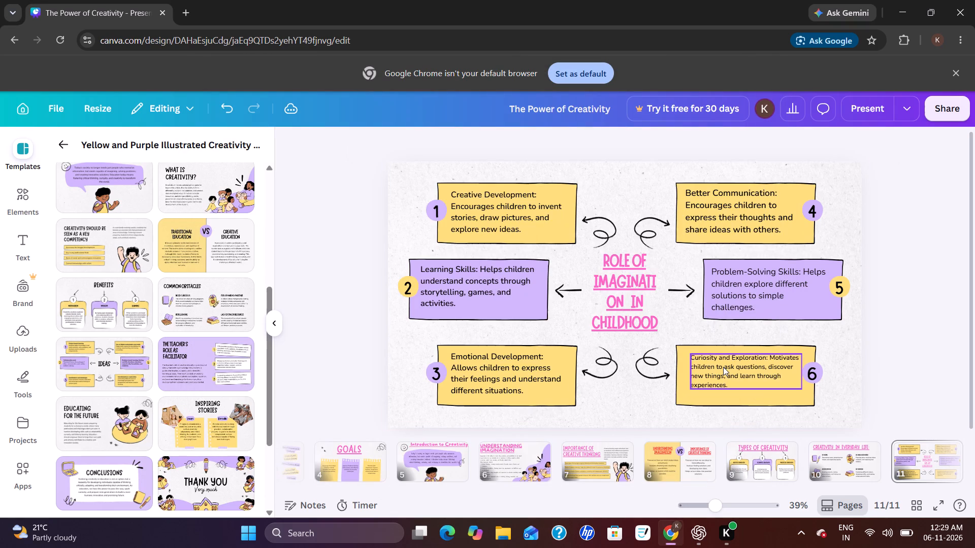
triple_click(489, 149)
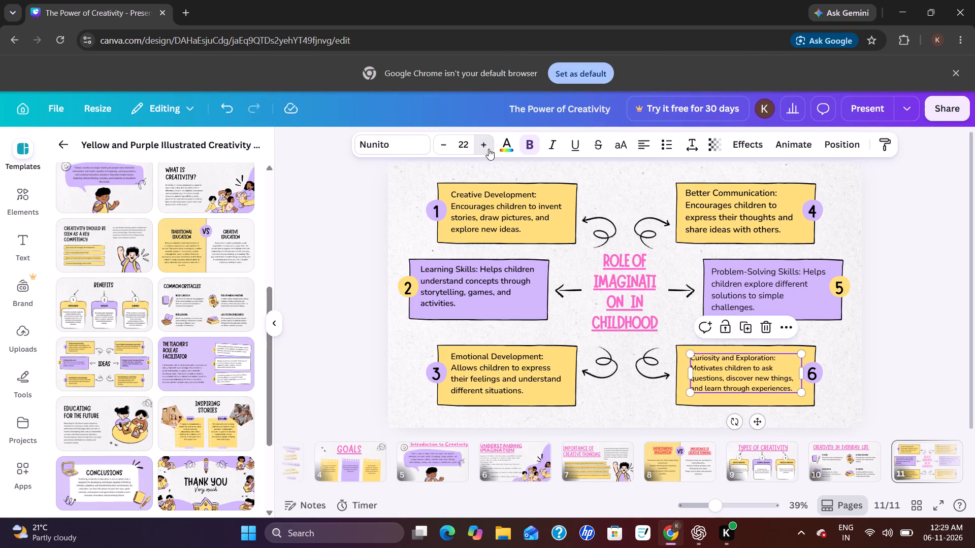
double_click(489, 149)
click(489, 149)
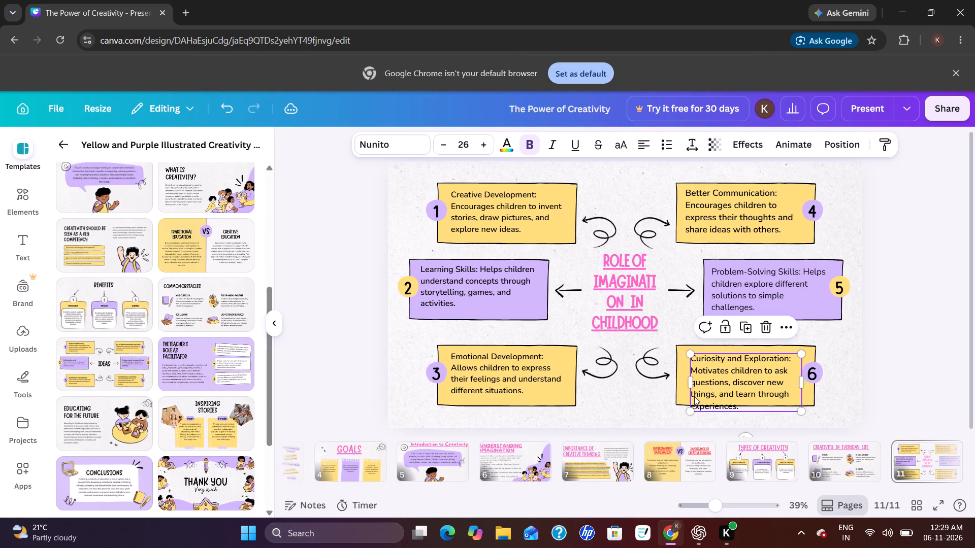
Shift the Curiosity and Exploration text in box 6 slightly up, aligning its left edge with box 4's text.
drag(694, 396, 691, 390)
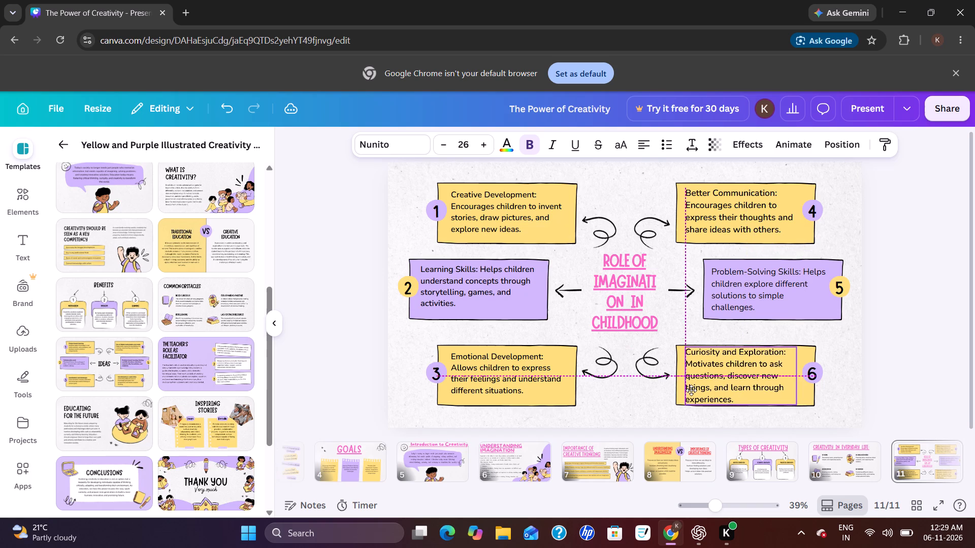
drag(691, 390, 691, 391)
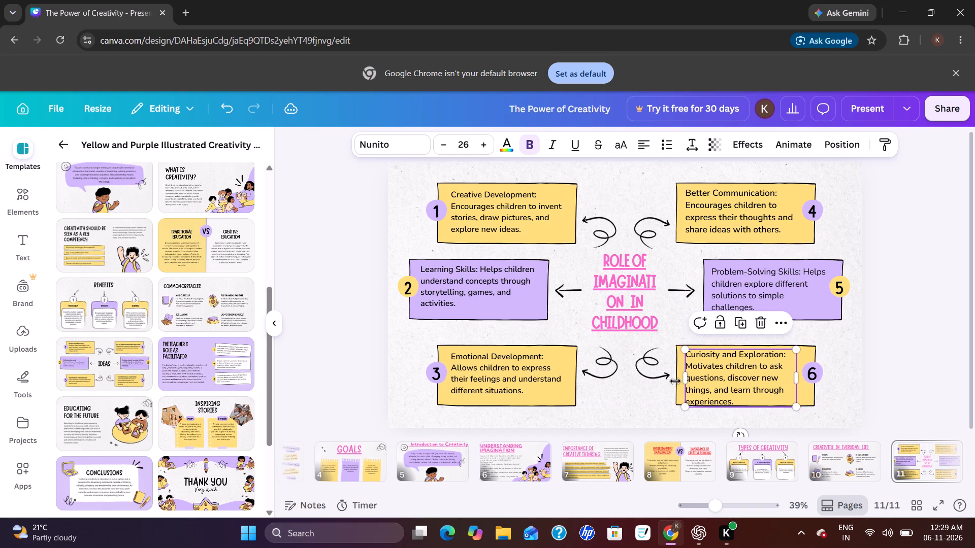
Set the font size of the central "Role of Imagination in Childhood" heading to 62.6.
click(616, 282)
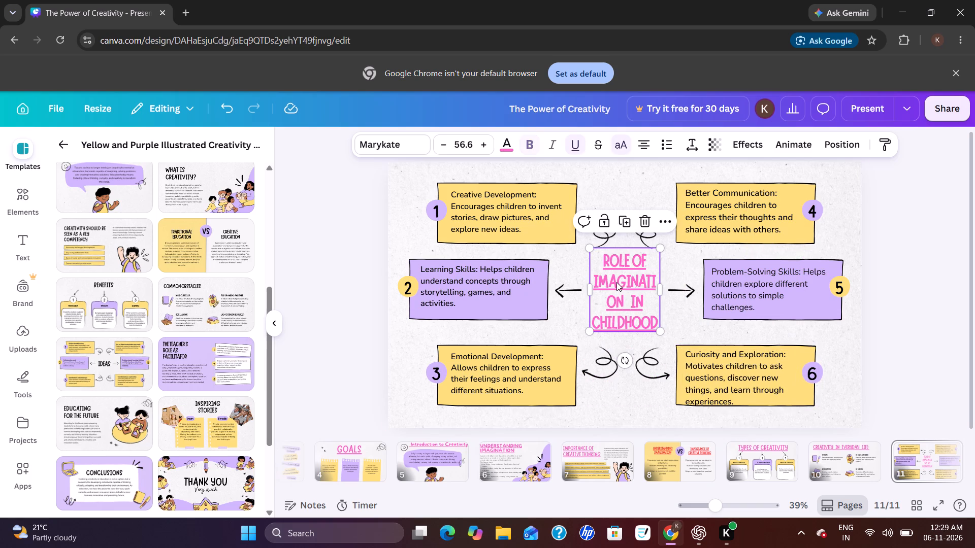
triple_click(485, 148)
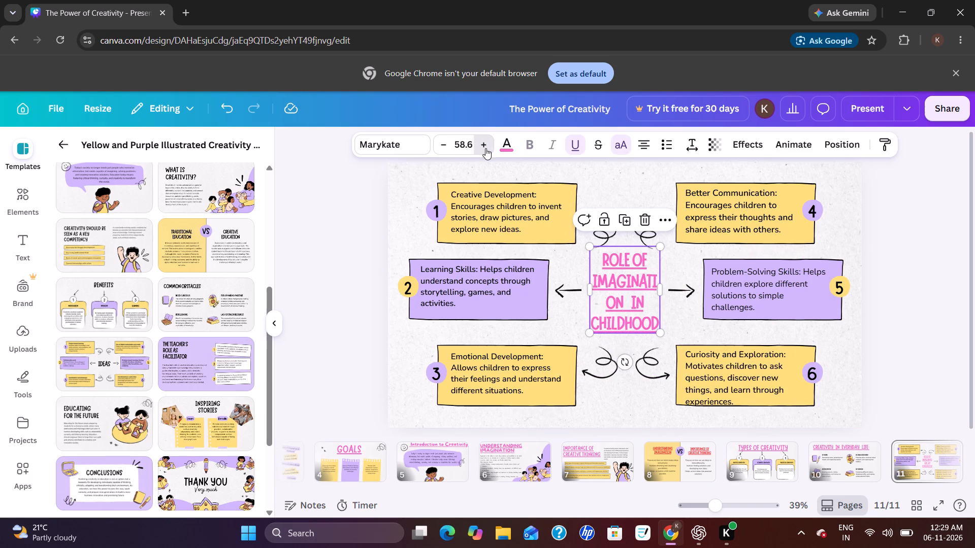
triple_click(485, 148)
Widen the central heading's text box so IMAGINATION fits on one line, and reposition it midway between the side boxes.
drag(633, 276, 632, 289)
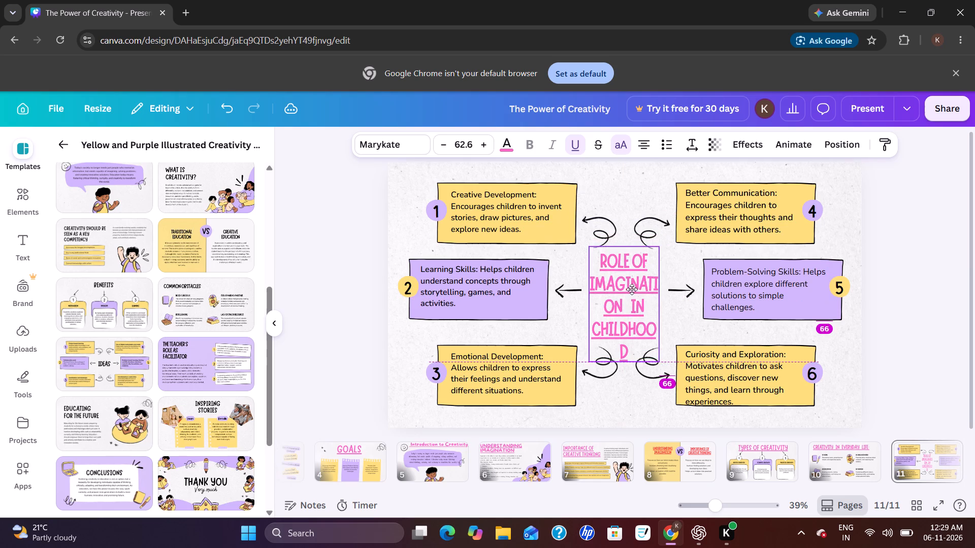
drag(632, 289, 625, 292)
drag(658, 303, 673, 296)
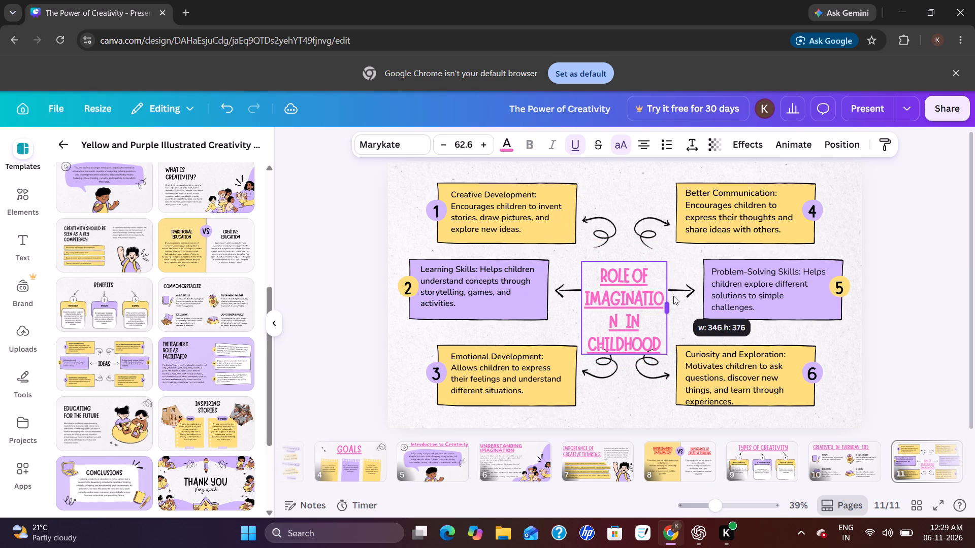
drag(673, 296, 676, 295)
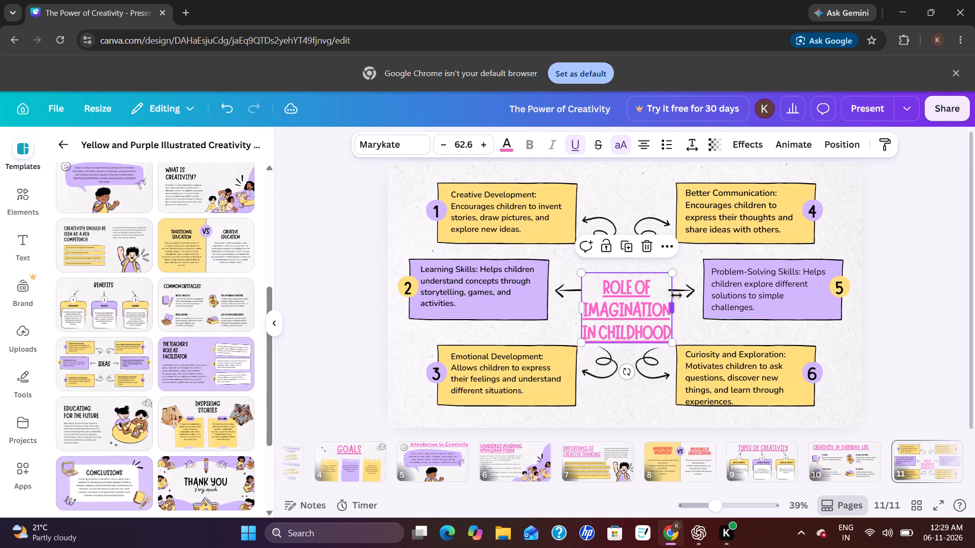
drag(646, 331, 648, 315)
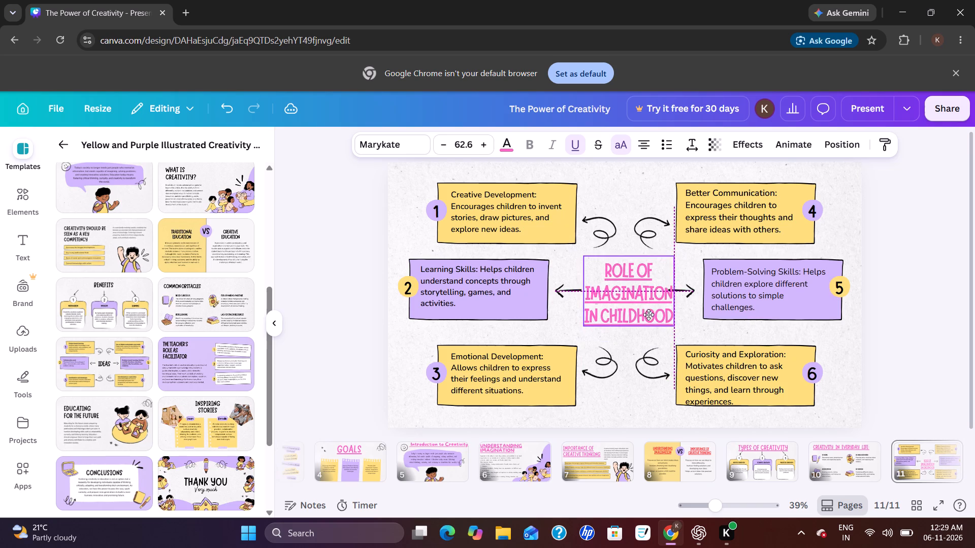
drag(648, 315, 649, 309)
Insert a line break after IMAGINATION in the central heading and move the heading slightly down.
click(649, 290)
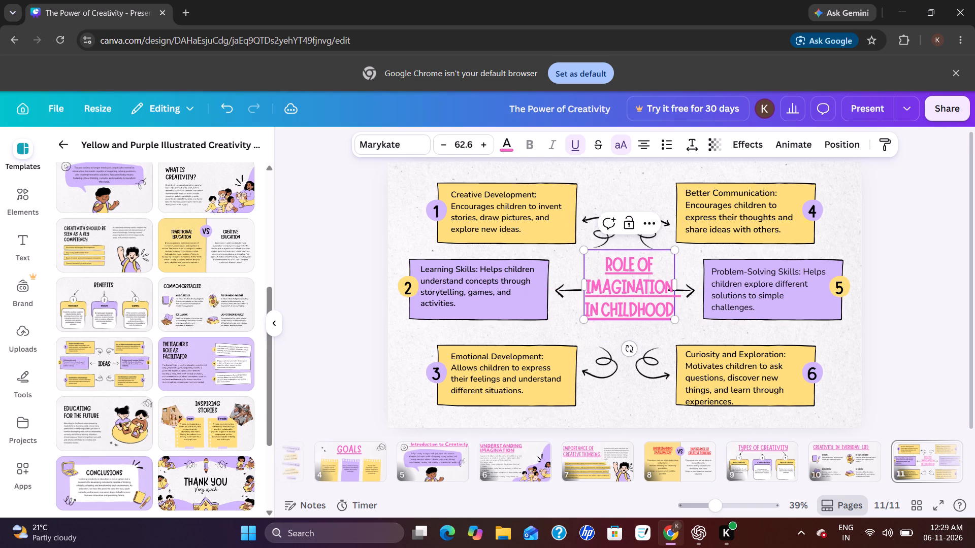
key(Right)
key(Right)
key(Right)
key(Return)
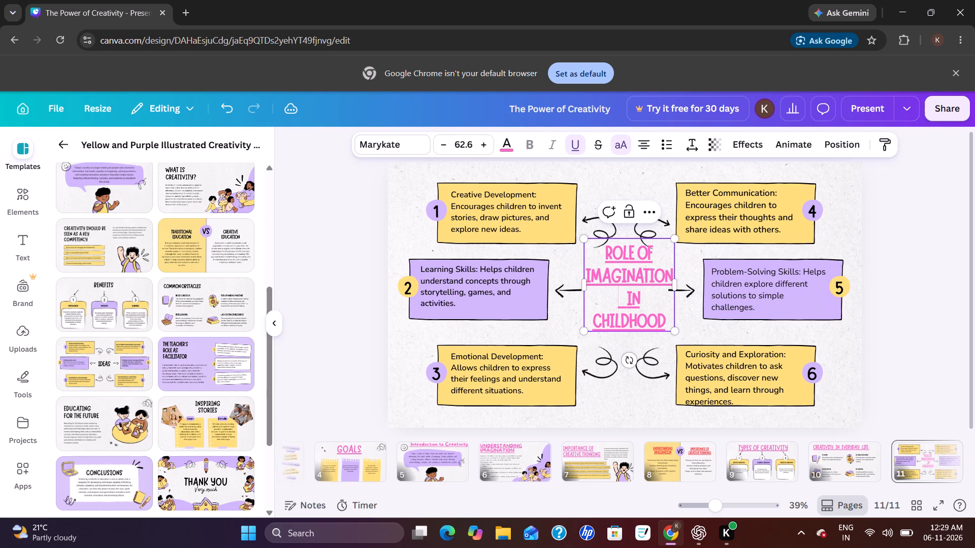
click(897, 278)
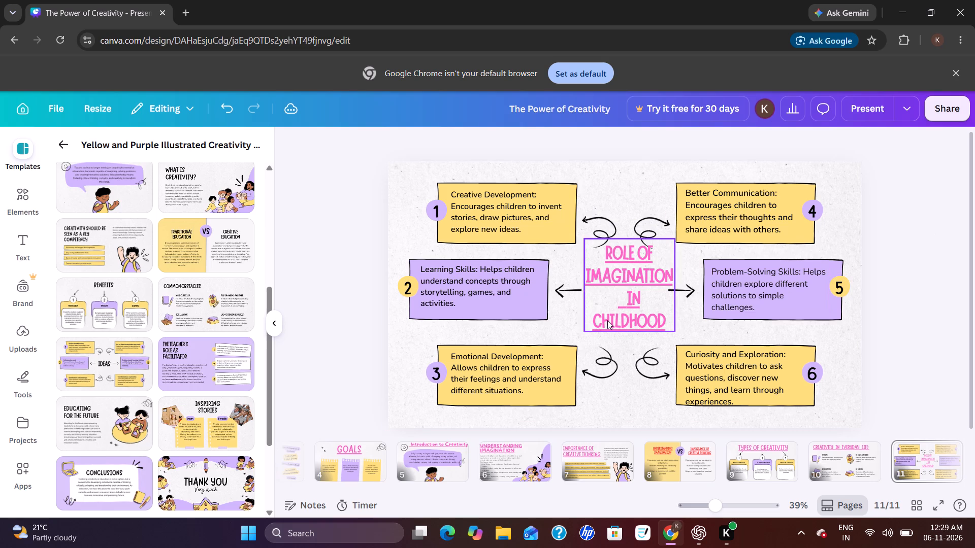
drag(607, 320, 606, 331)
Nudge the pair of horizontal arrows beside the central heading slightly to the right.
click(562, 281)
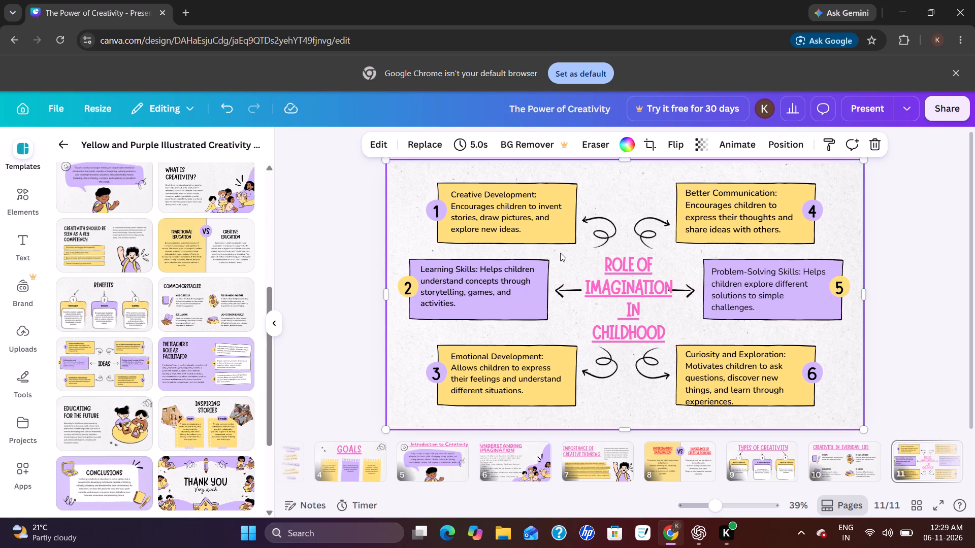
click(690, 290)
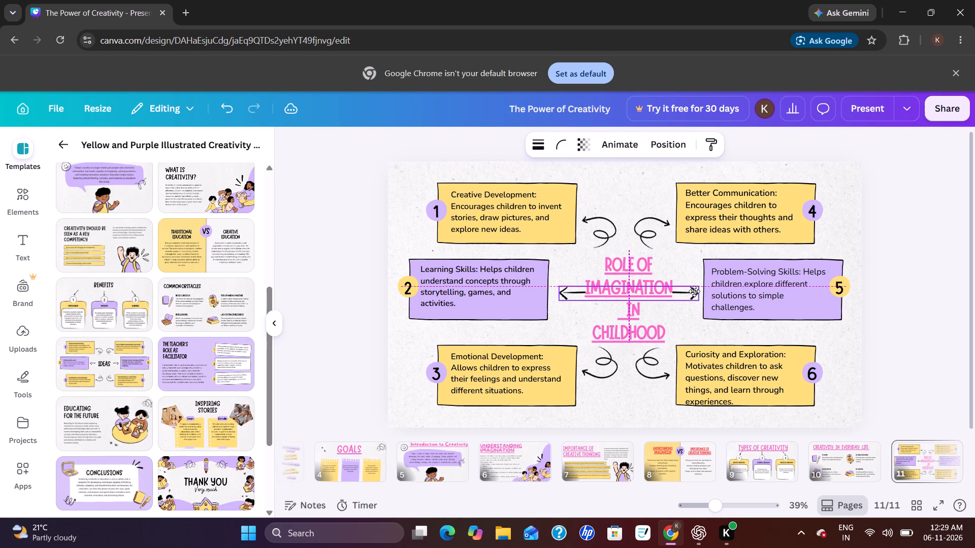
Set the central heading's font size to 59.6 and move the heading slightly up between the curly arrows.
click(622, 292)
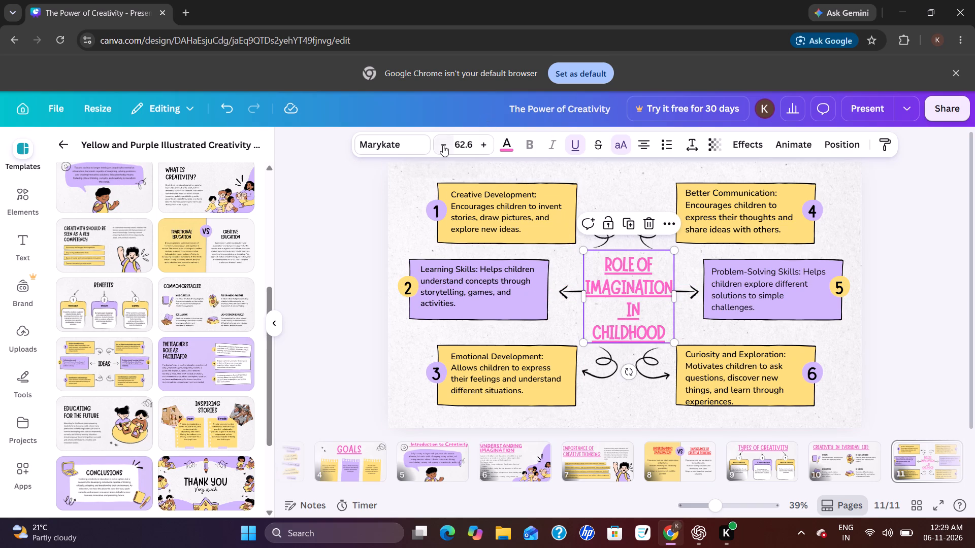
double_click(443, 145)
click(443, 145)
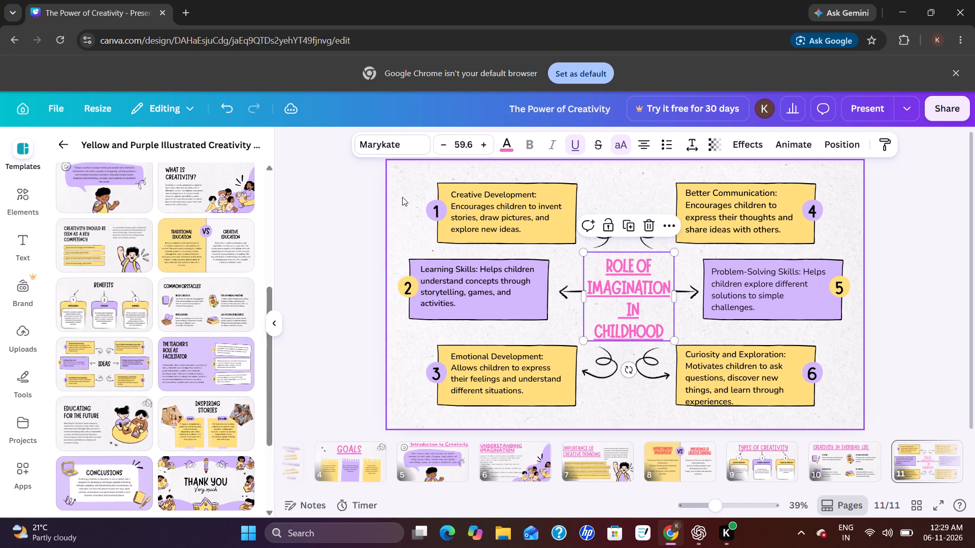
click(402, 197)
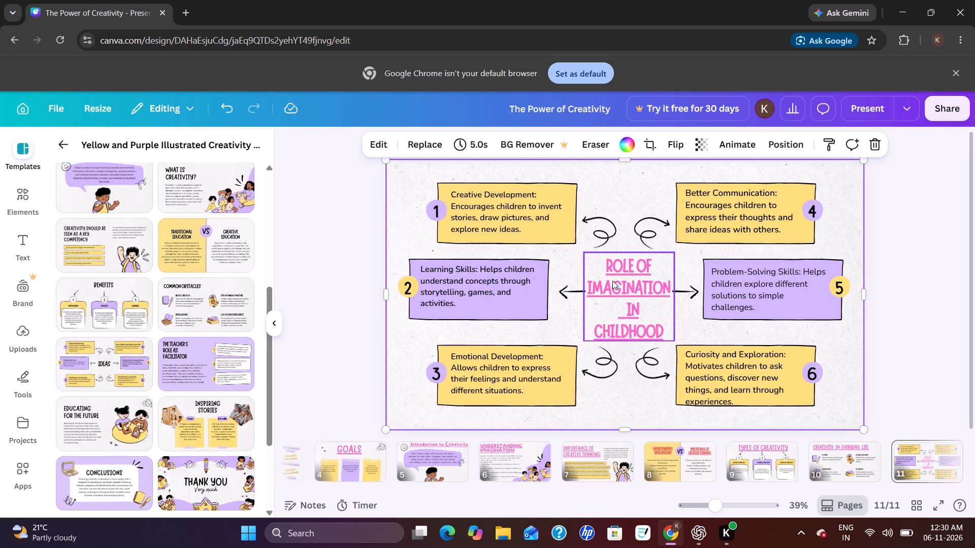
drag(612, 281, 613, 276)
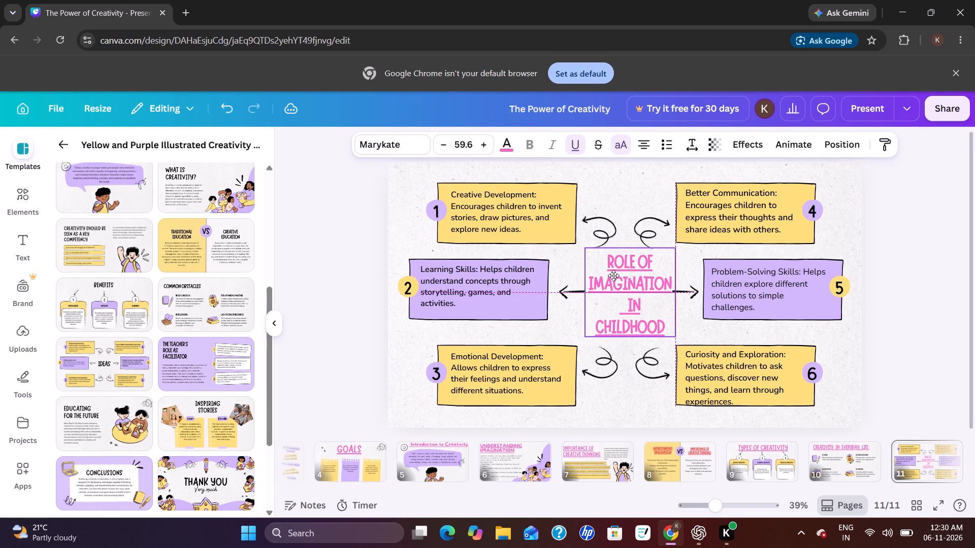
drag(613, 276, 613, 275)
click(898, 228)
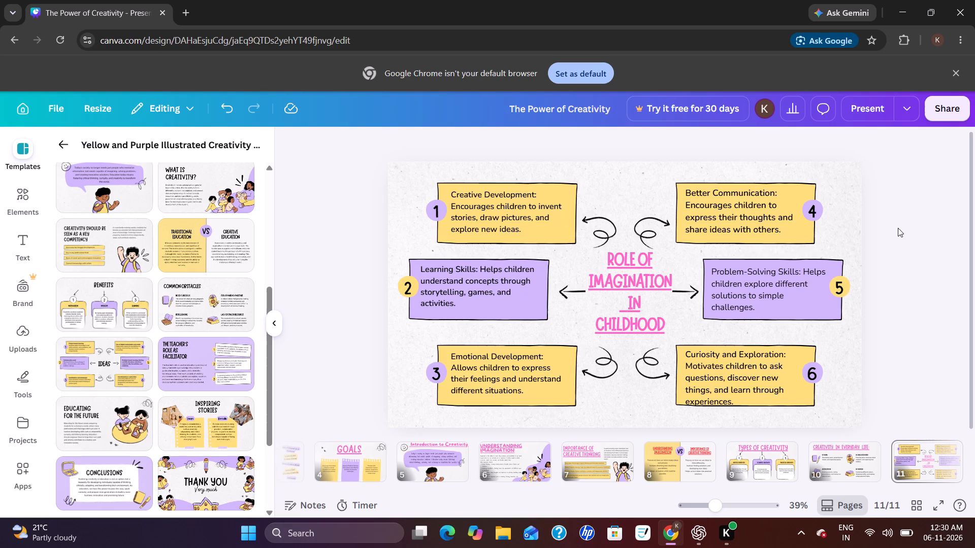
Set the font size of the text in boxes 1, 2 and 3 to 26, and check the sizes in boxes 4 and 5.
double_click(522, 200)
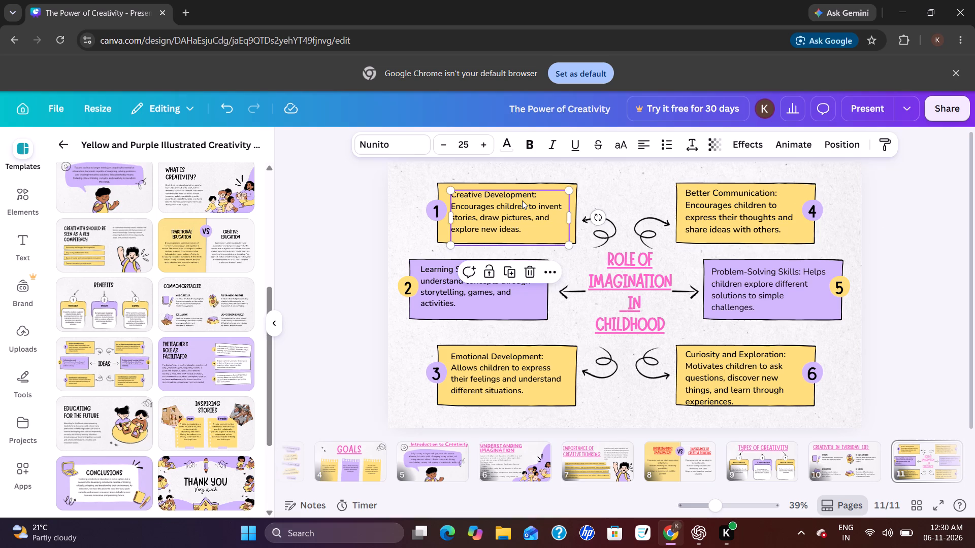
click(535, 193)
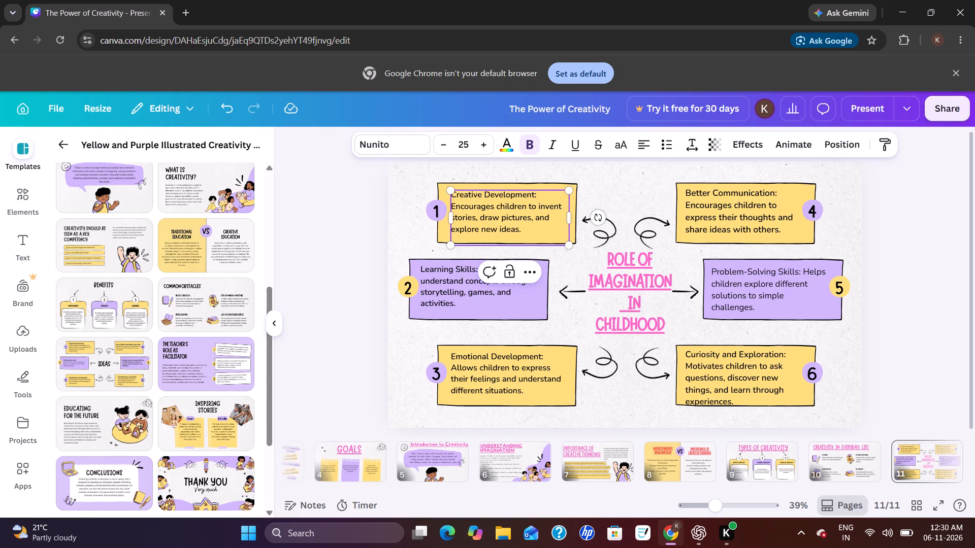
click(484, 151)
click(489, 298)
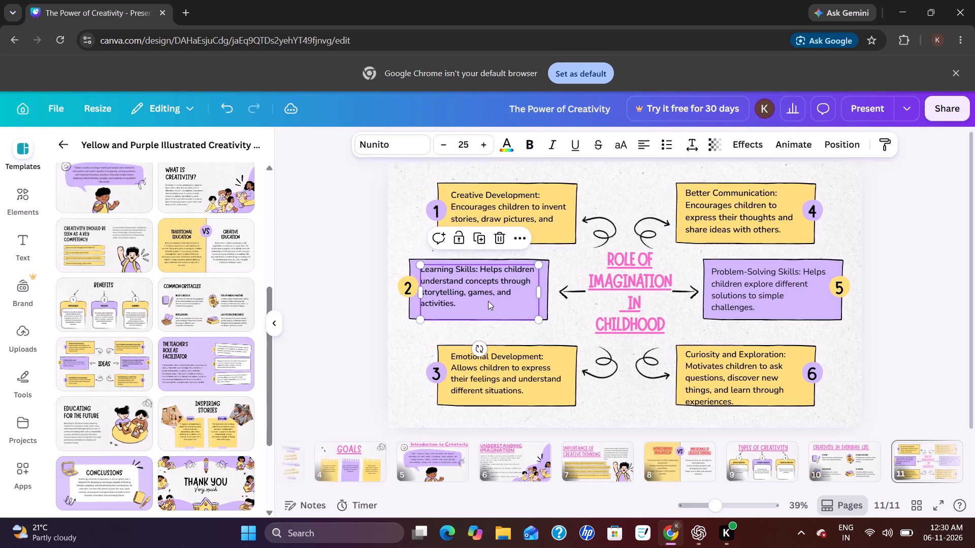
click(478, 150)
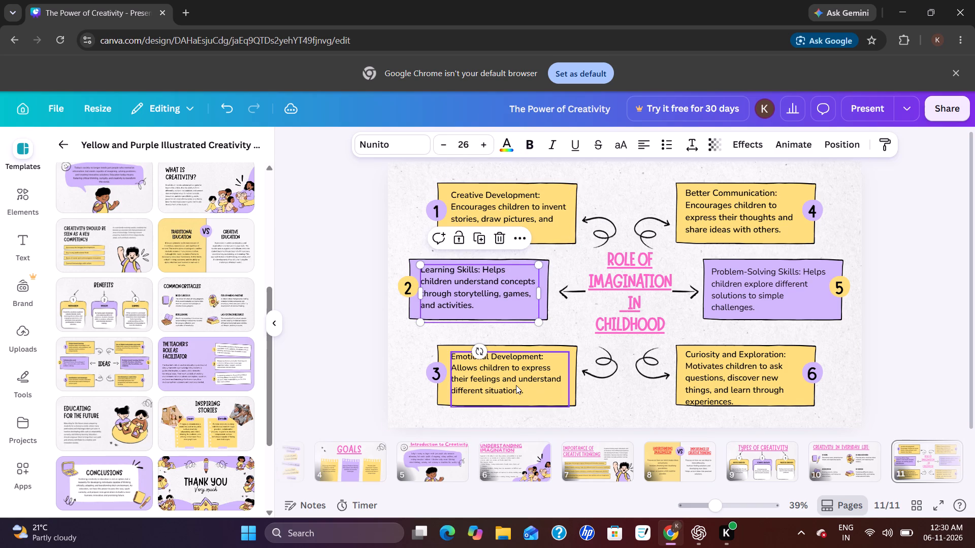
click(516, 385)
click(488, 146)
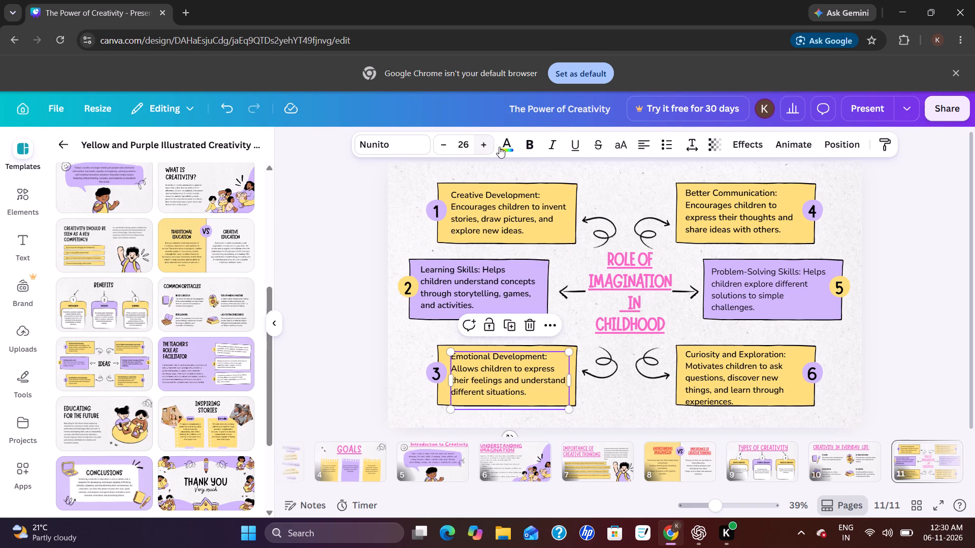
click(716, 200)
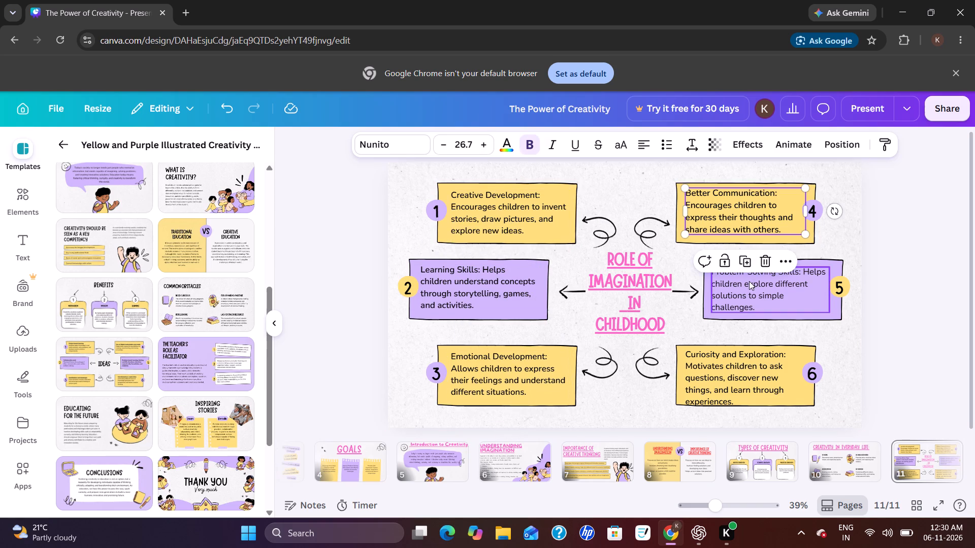
click(749, 281)
click(735, 382)
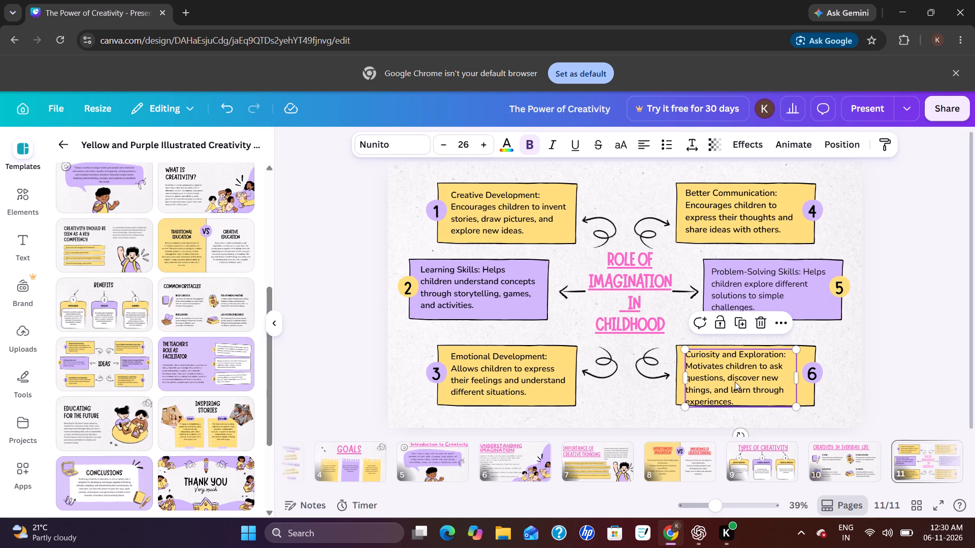
click(735, 382)
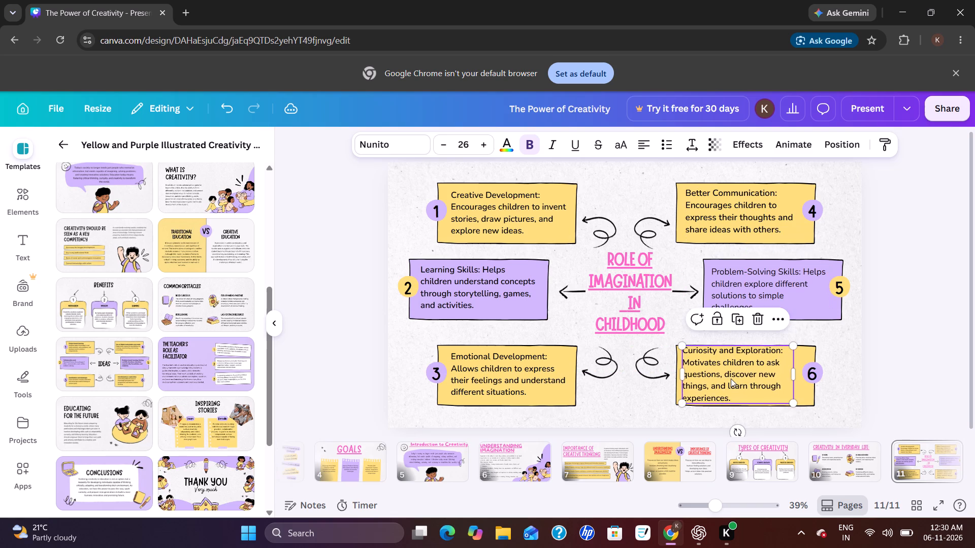
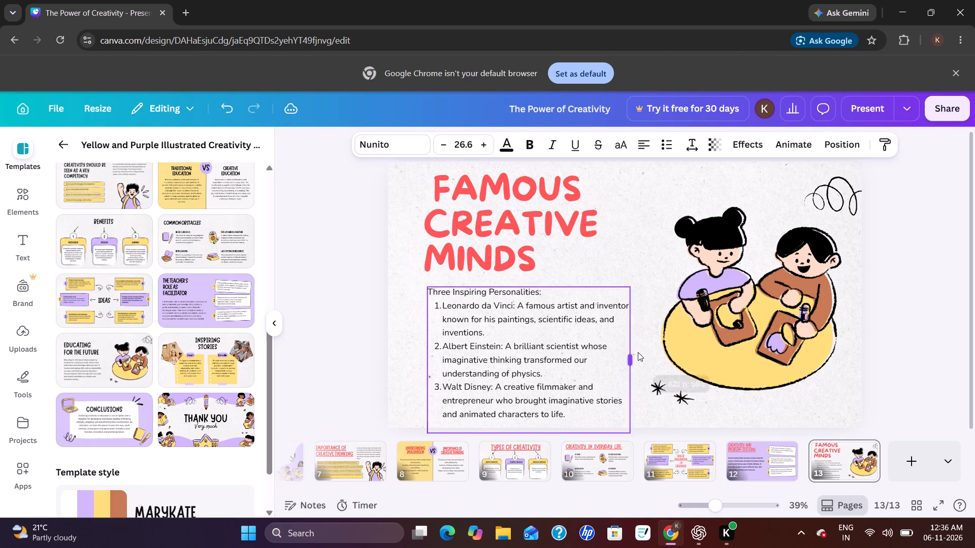
drag(638, 352, 662, 357)
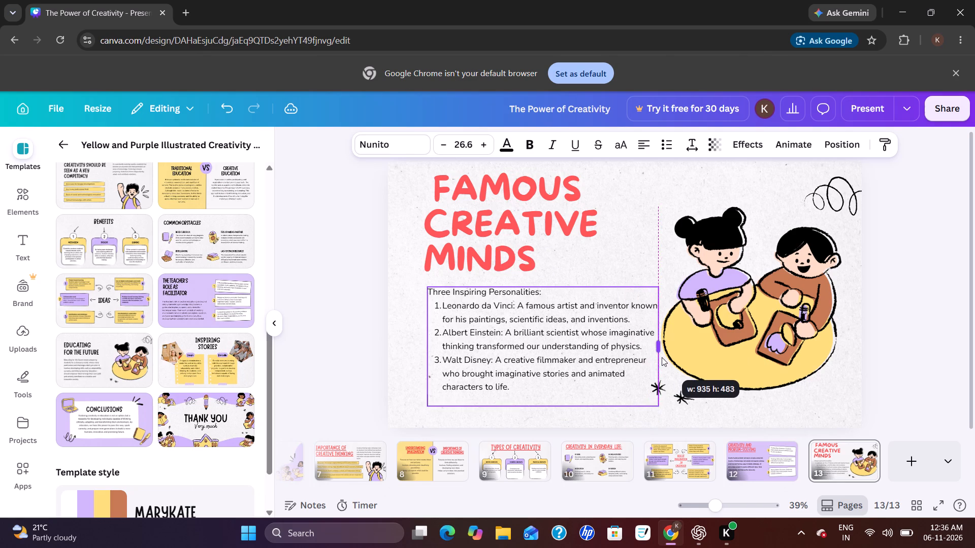
drag(662, 357, 653, 357)
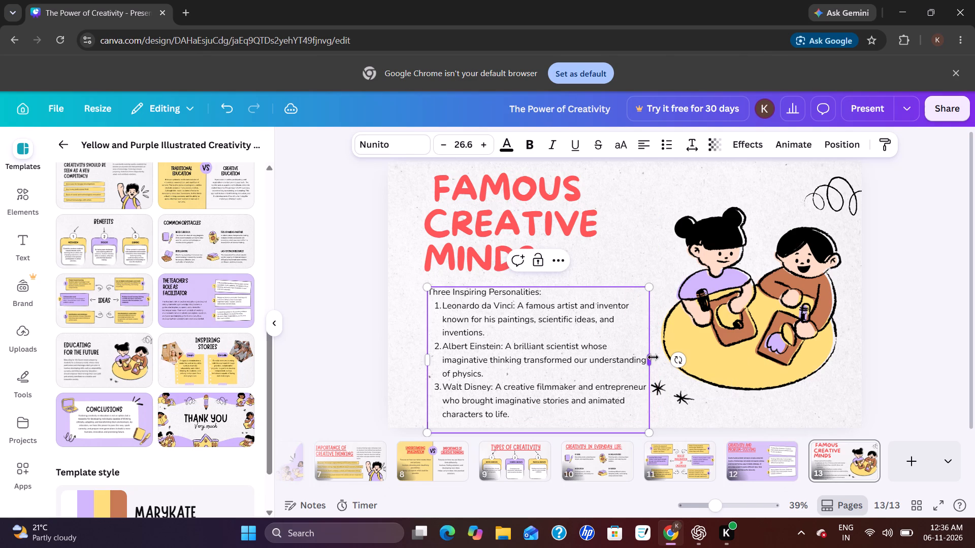
Scale the "Famous Creative Minds" title down to size 94.7 and reposition it above the list, leaving a gap between them.
click(447, 218)
click(447, 218)
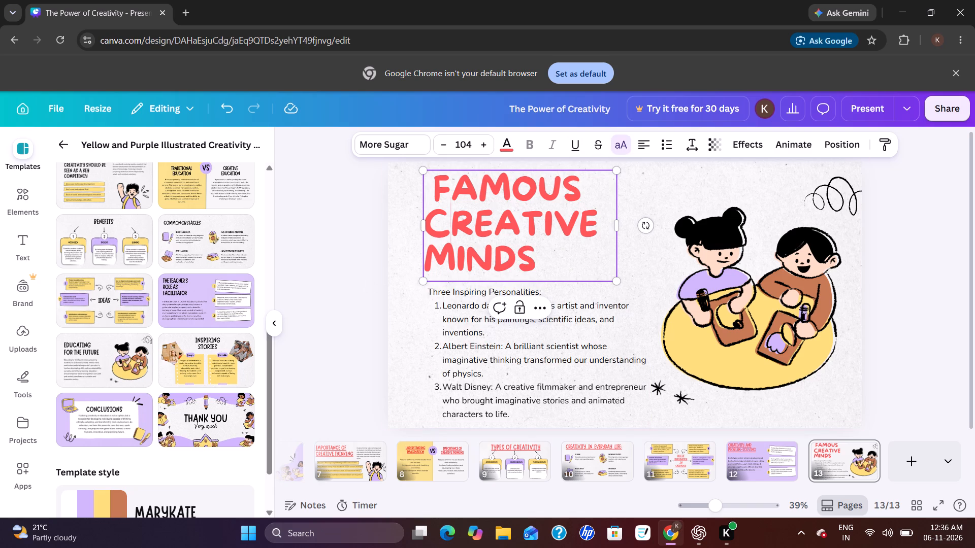
click(337, 247)
drag(546, 224, 528, 226)
click(528, 226)
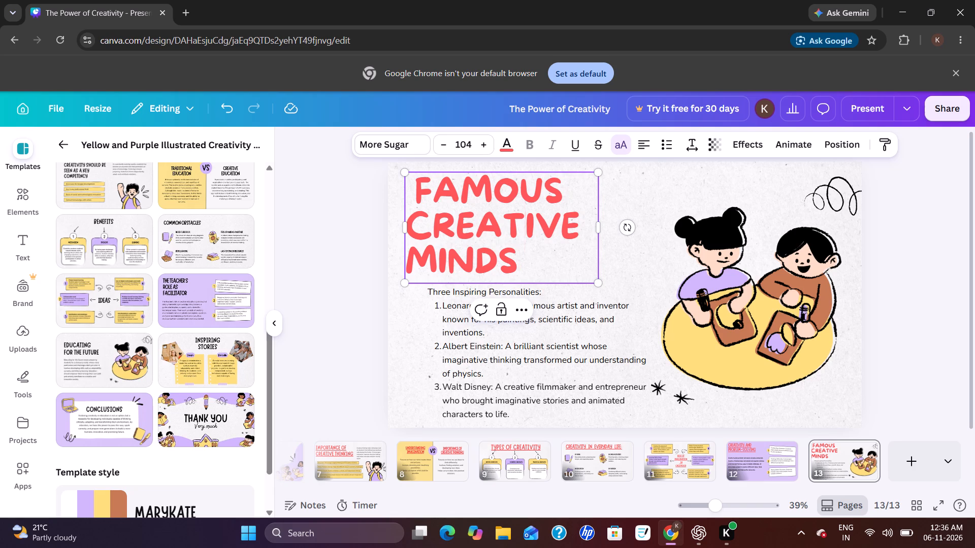
drag(599, 280, 595, 256)
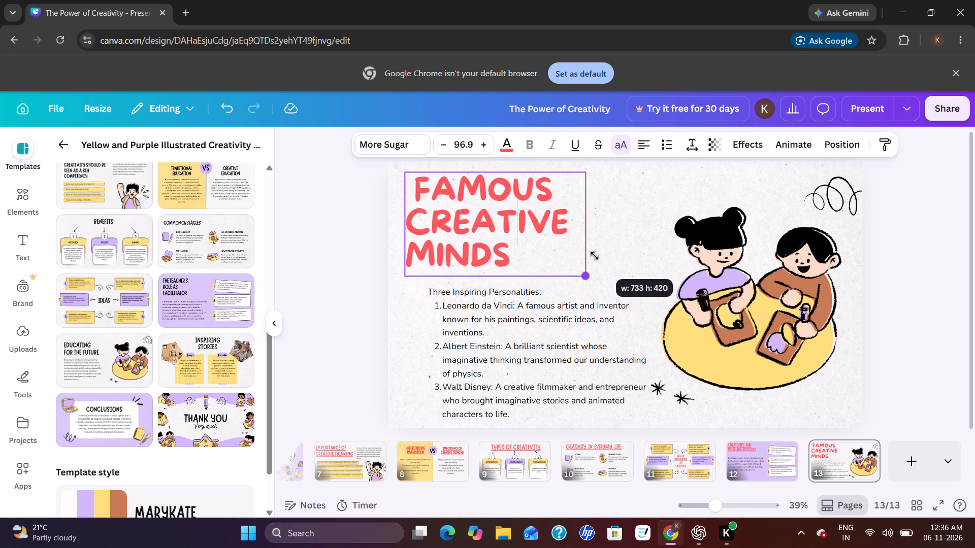
drag(595, 256, 587, 262)
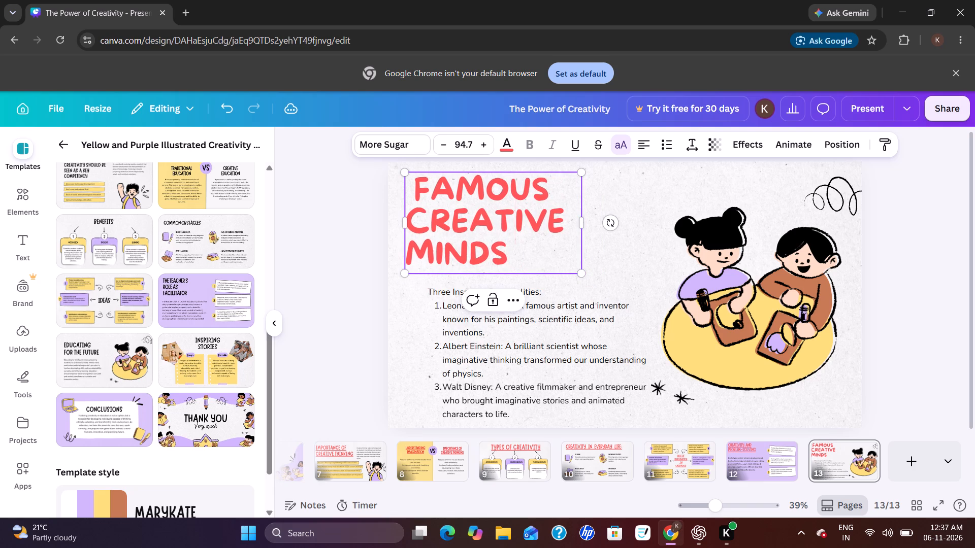
click(499, 228)
click(332, 230)
drag(546, 220, 560, 220)
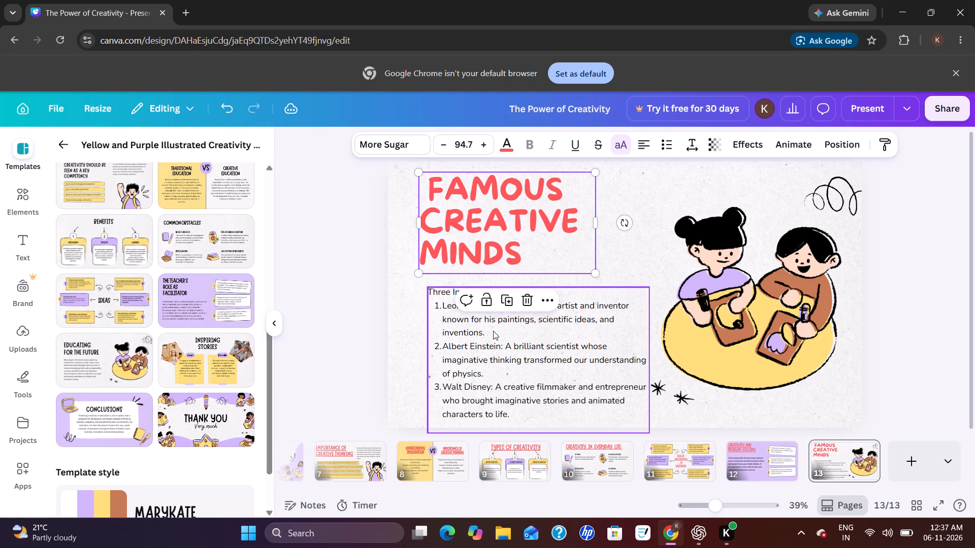
Move the personalities list up slightly and align its left edge with the title's left edge.
drag(498, 331, 487, 323)
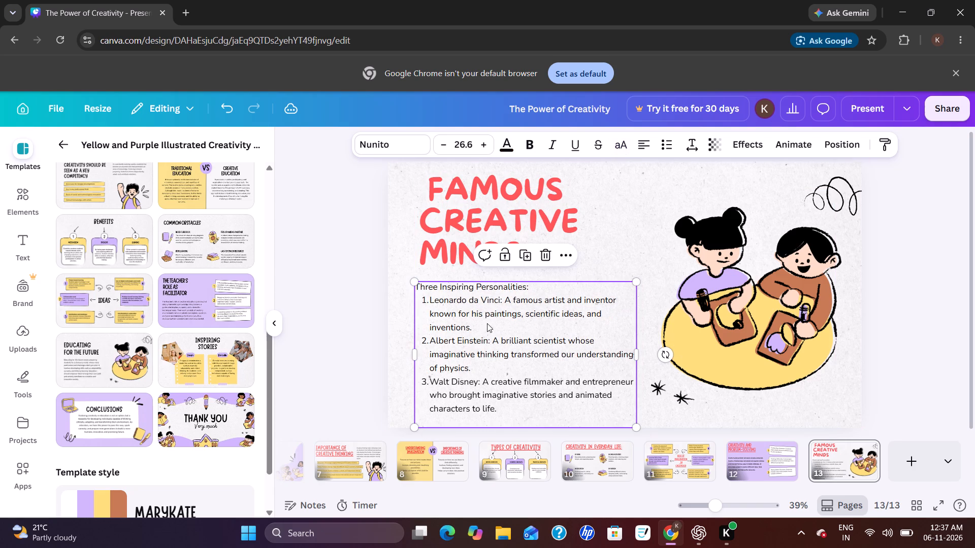
drag(487, 323, 492, 325)
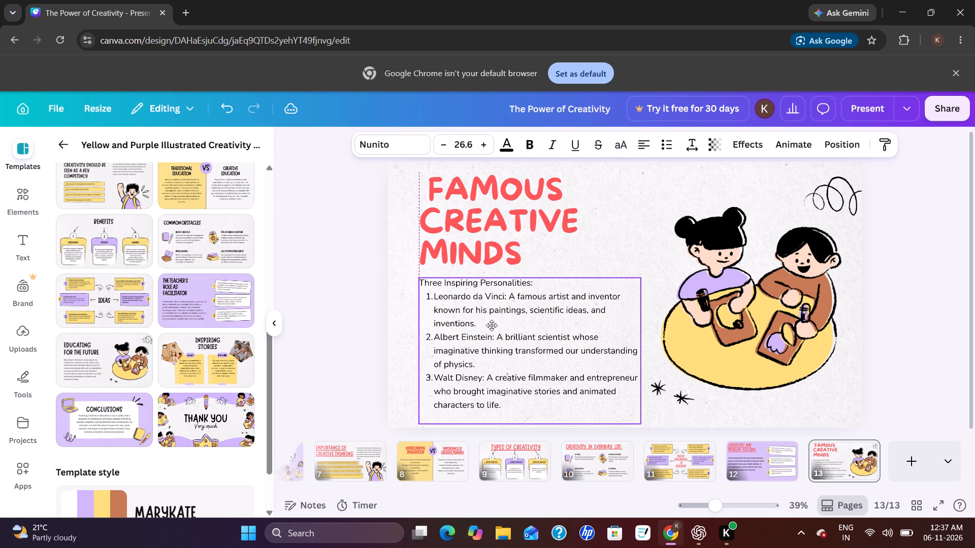
drag(492, 325, 493, 324)
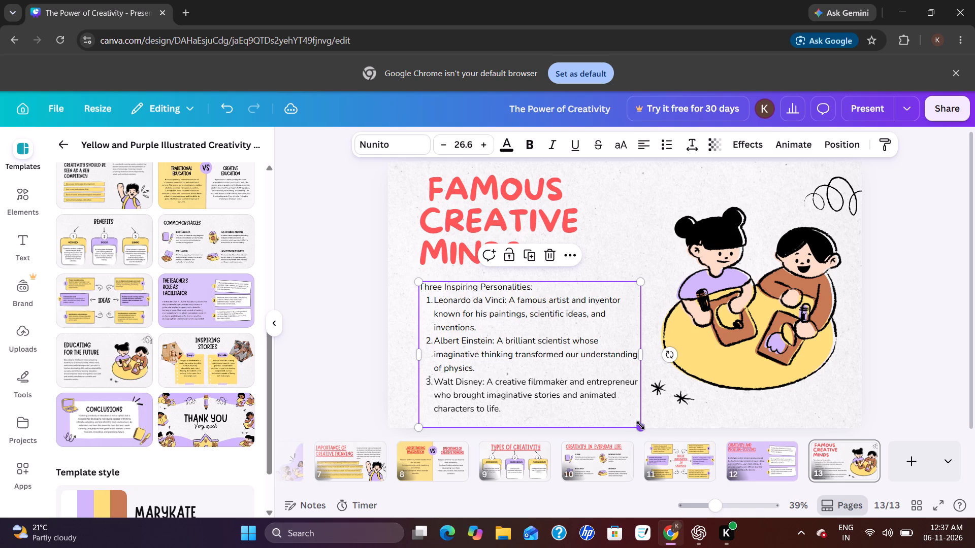
Scale the page 13 personalities list to size 28 and narrow its text box so it ends before the table illustration.
drag(641, 425, 627, 412)
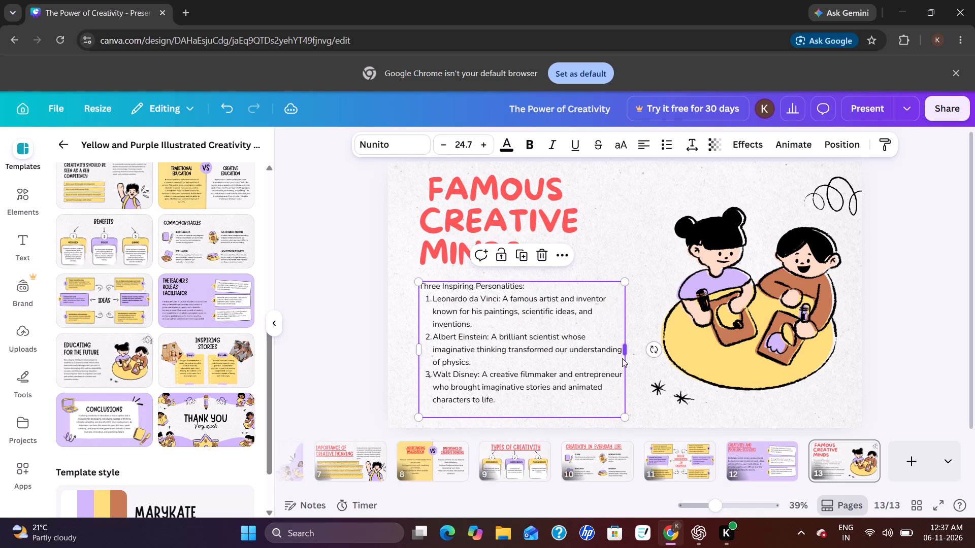
drag(627, 351, 654, 348)
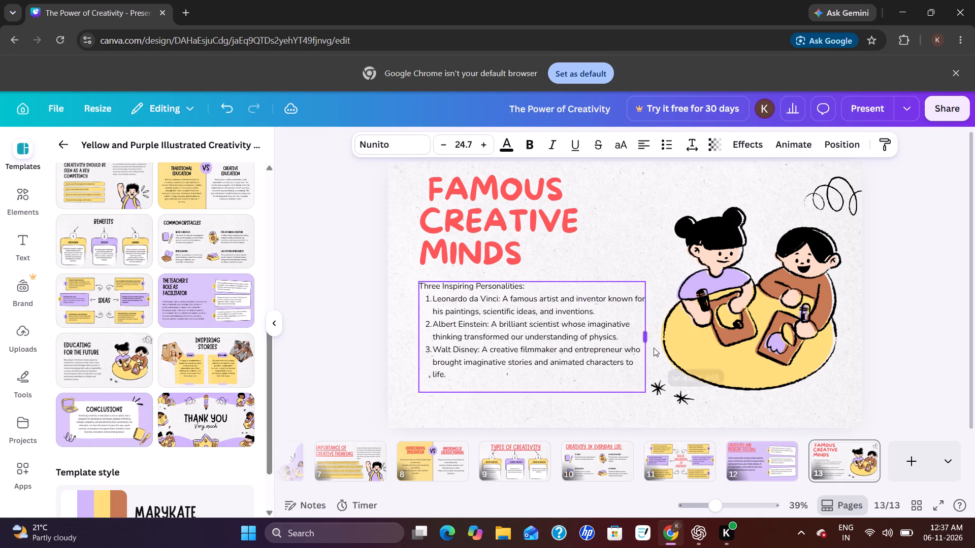
drag(654, 348, 660, 353)
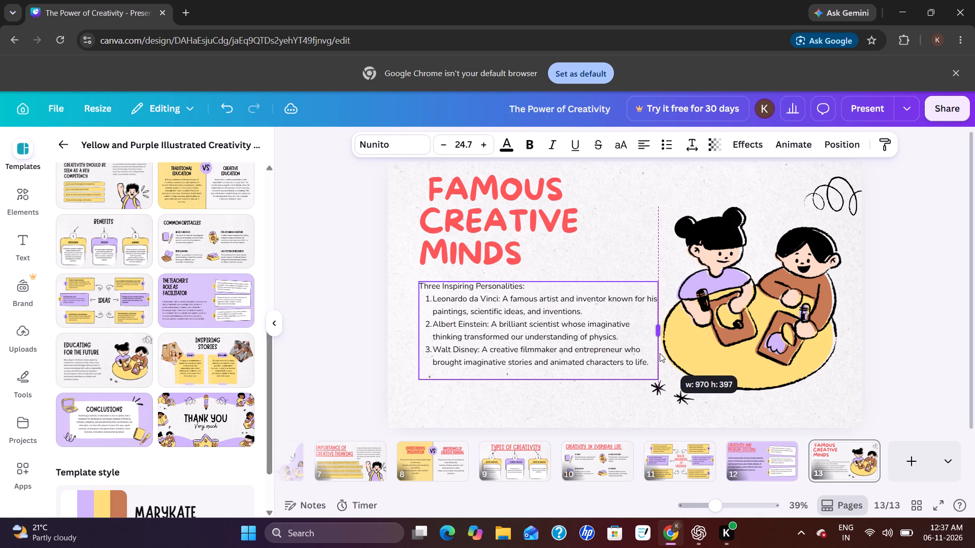
drag(660, 353, 659, 355)
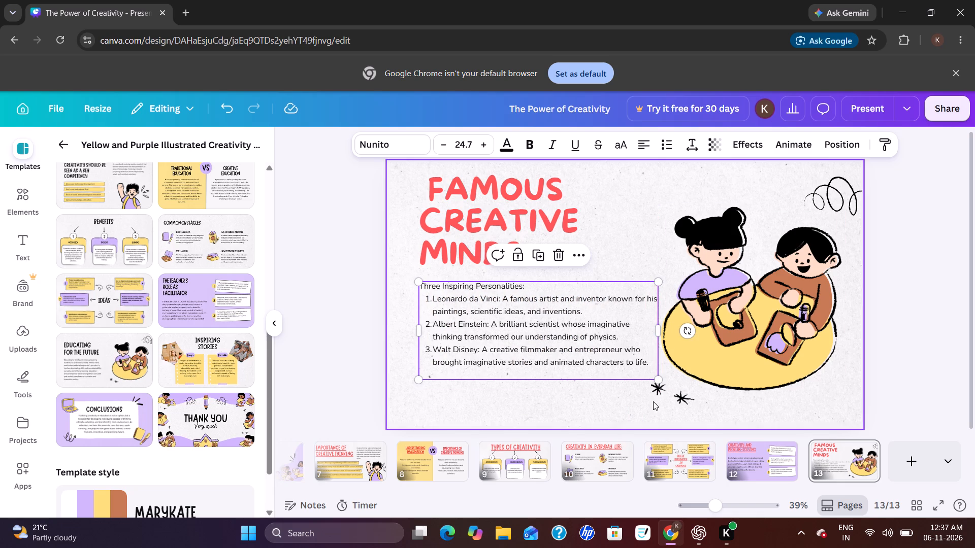
drag(660, 381, 658, 416)
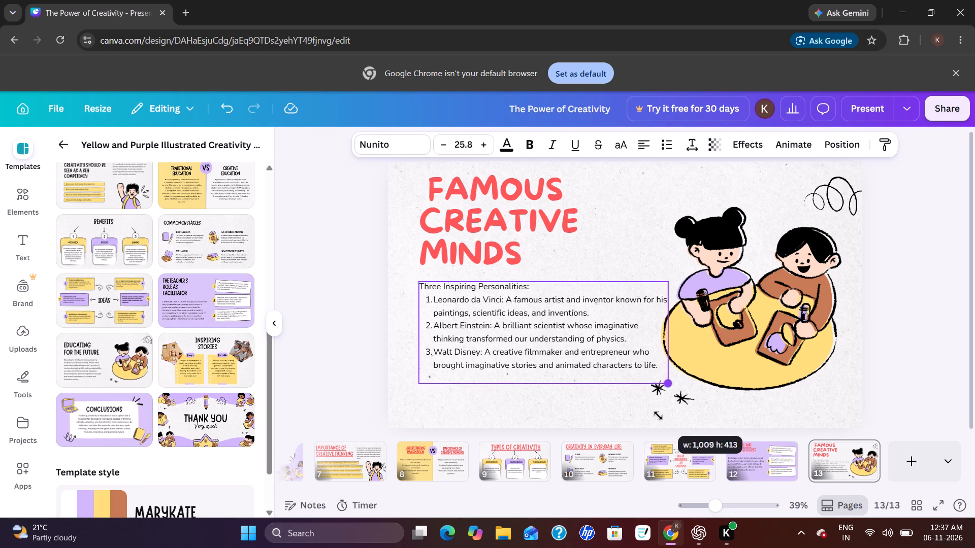
drag(658, 416, 670, 449)
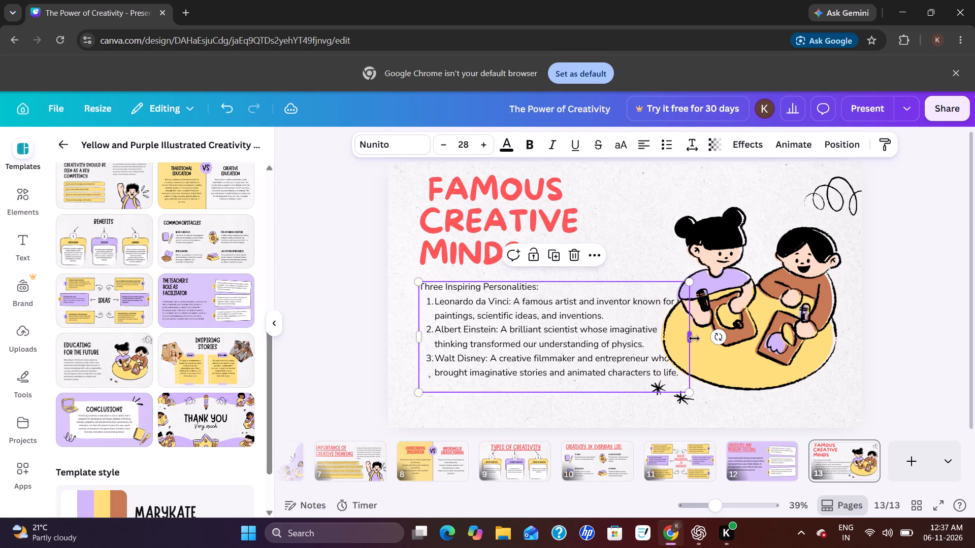
drag(694, 338, 652, 341)
Set the font of the page 13 personalities list to Marykate, in line with the body paragraph on page 12.
click(786, 462)
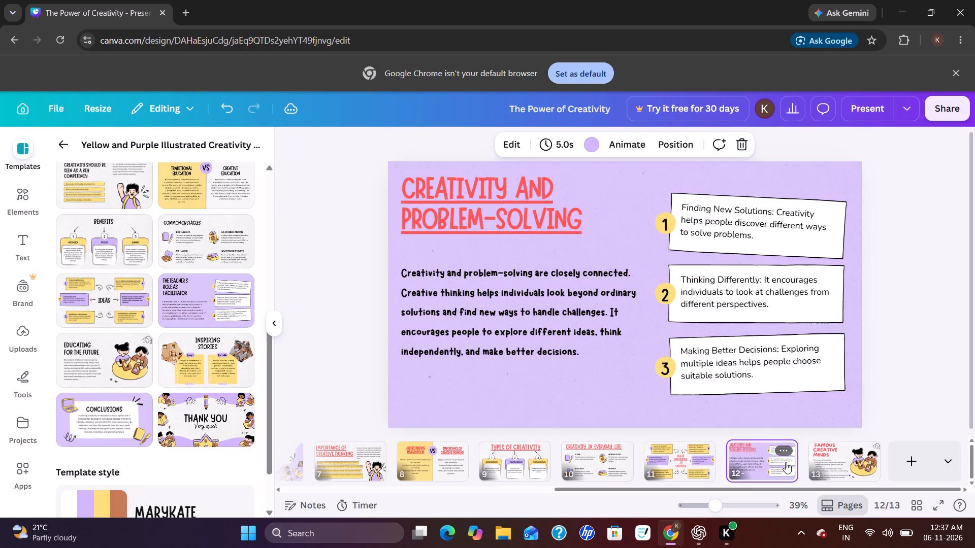
click(709, 464)
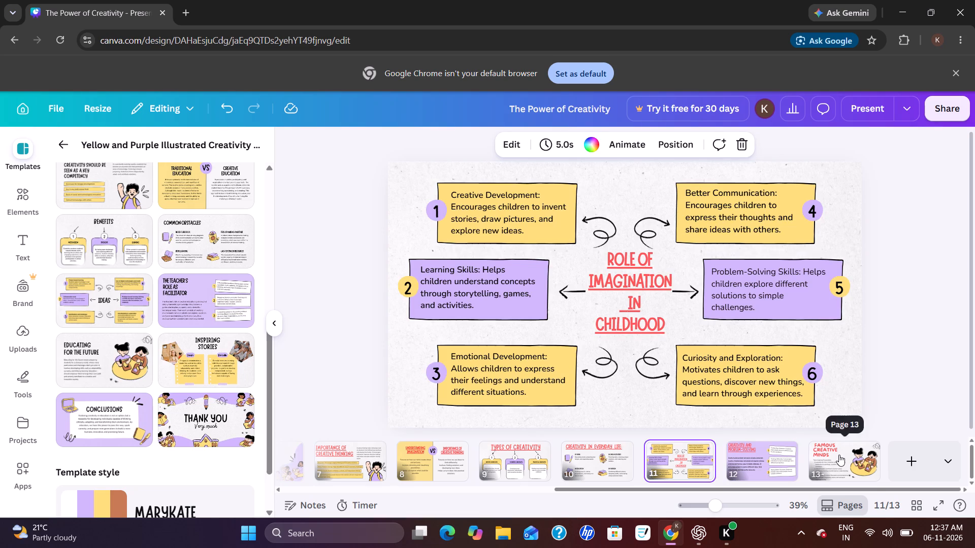
click(839, 455)
double_click(547, 351)
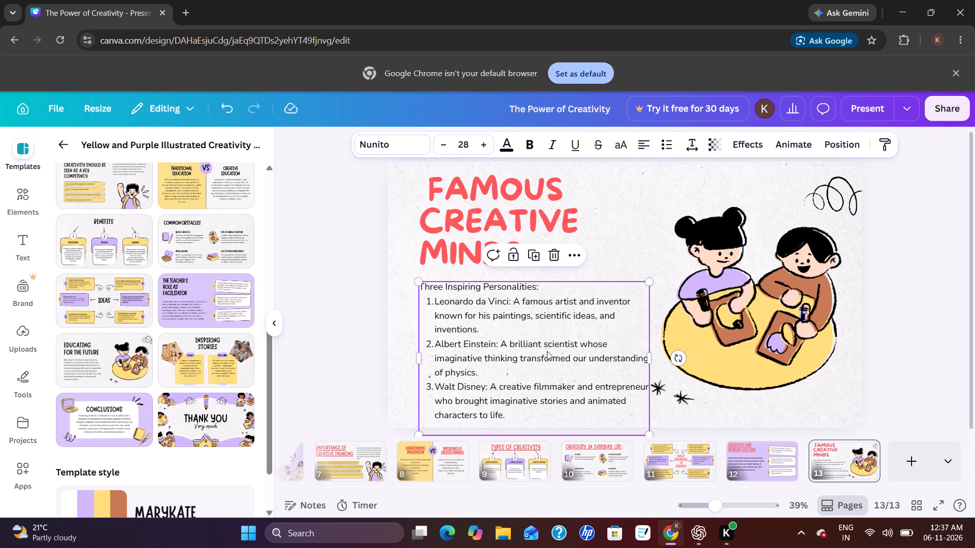
click(658, 211)
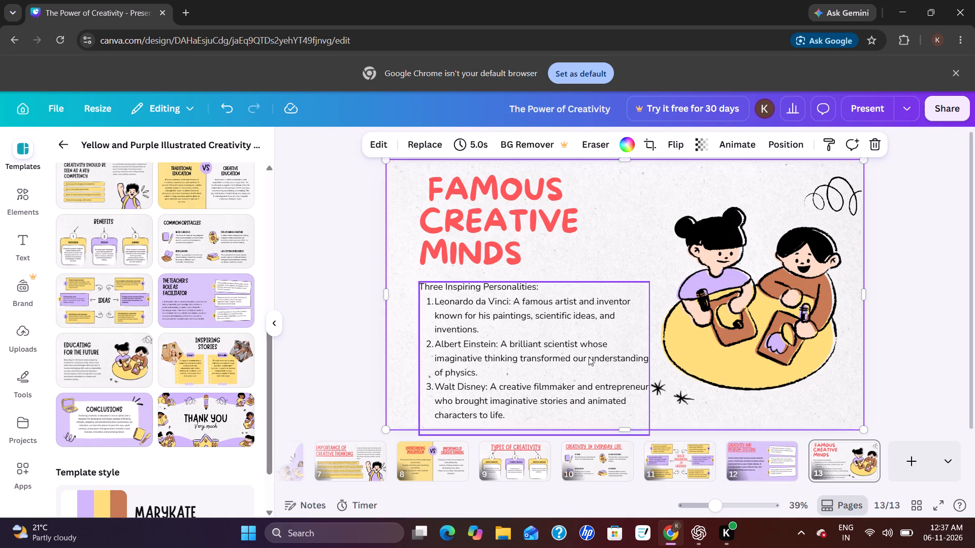
click(589, 357)
click(419, 143)
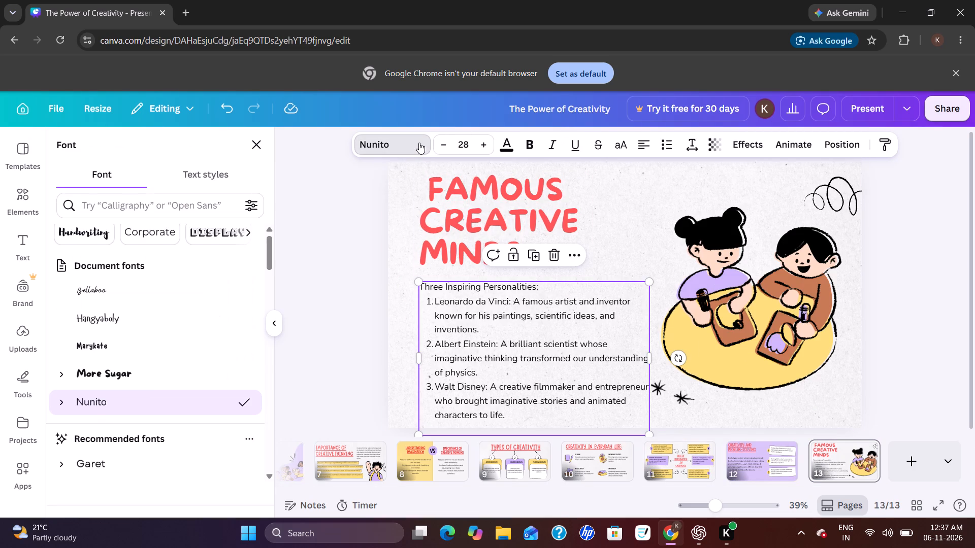
click(125, 317)
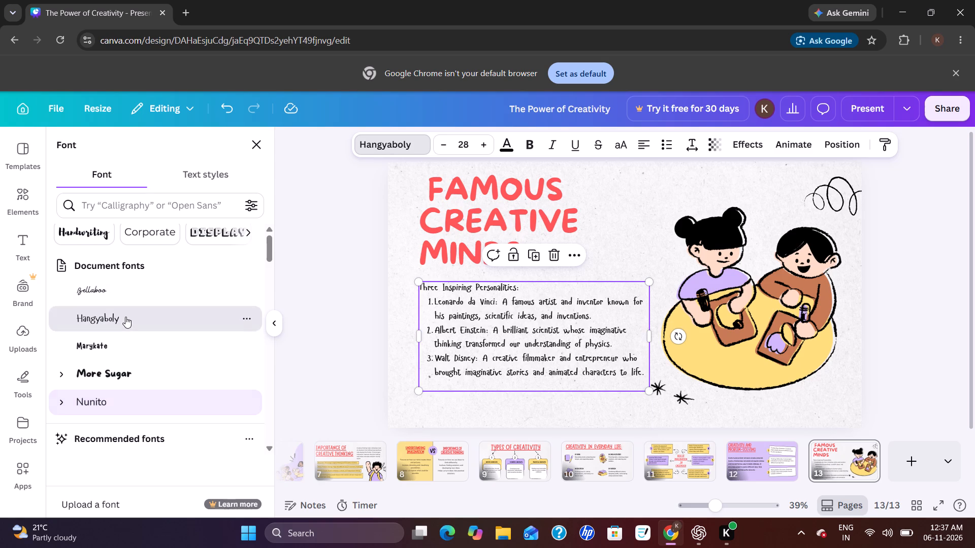
click(108, 339)
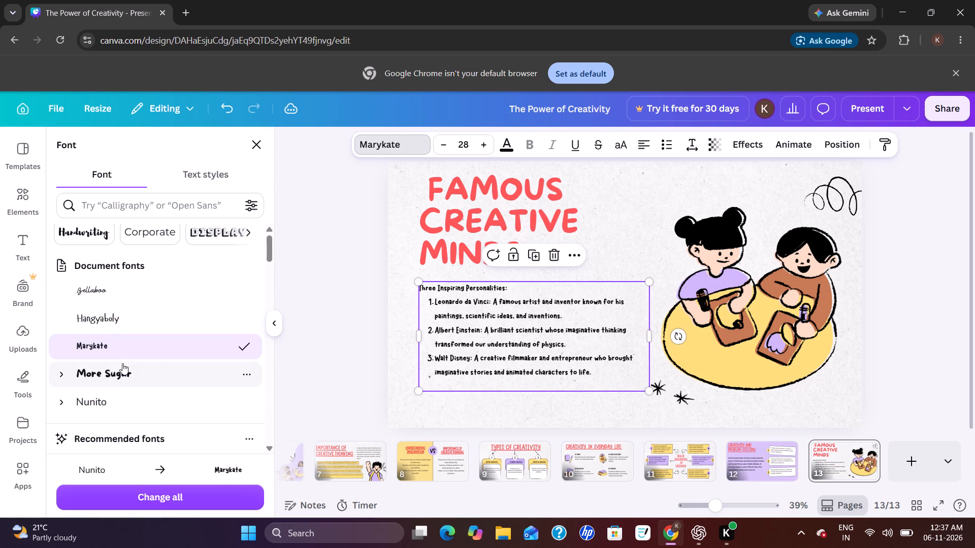
scroll(166, 348, down, 2)
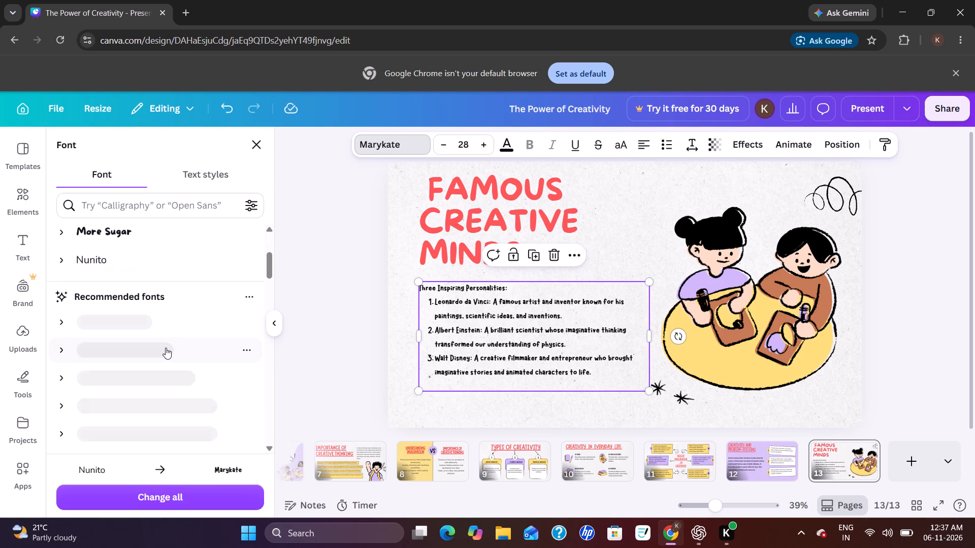
scroll(192, 255, up, 1)
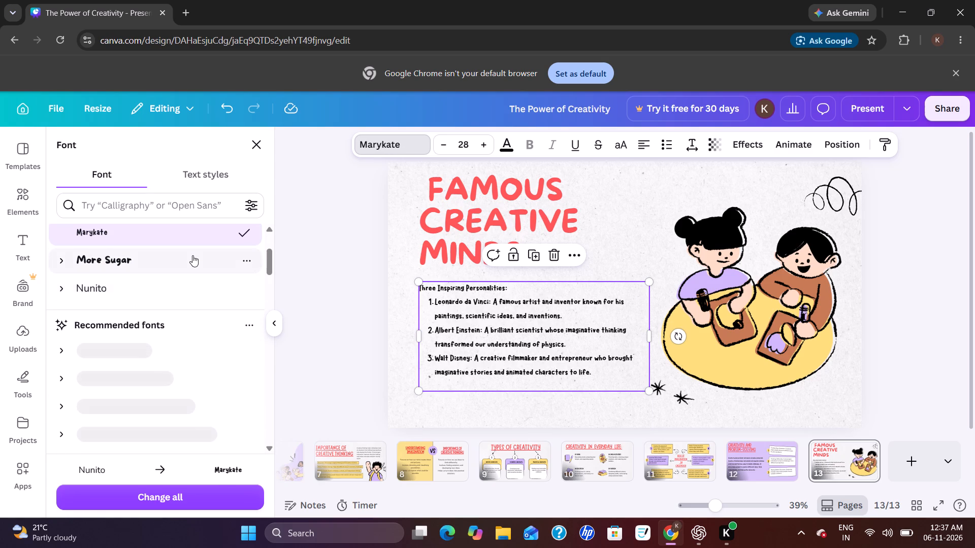
scroll(192, 255, up, 2)
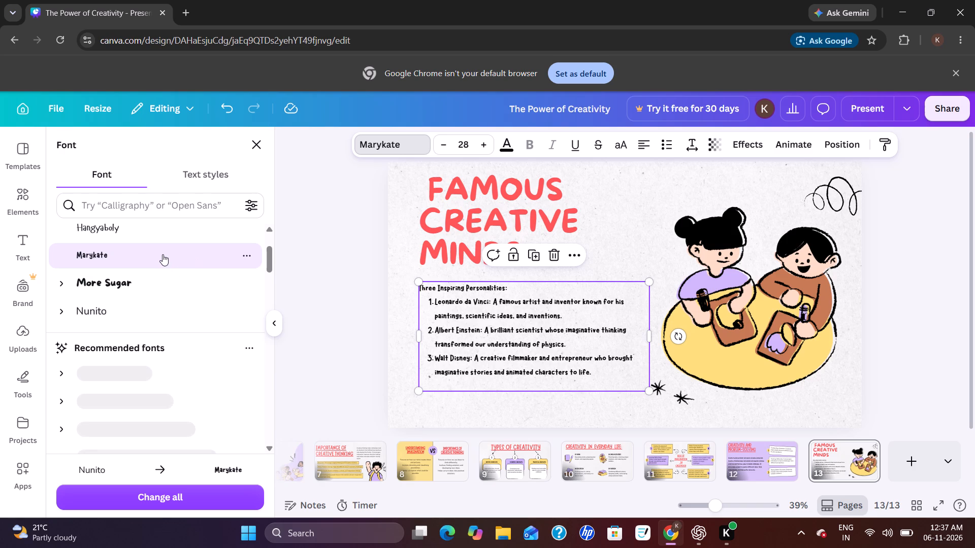
click(348, 246)
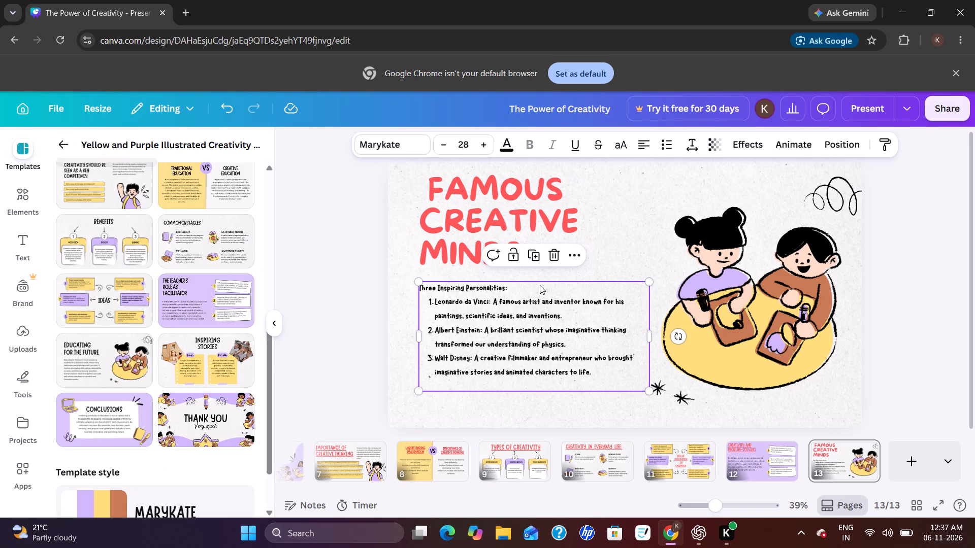
Enlarge the personalities list to size 33.4, shifting it toward the slide's left edge and trimming its box to fit beside the illustration.
drag(652, 392, 668, 423)
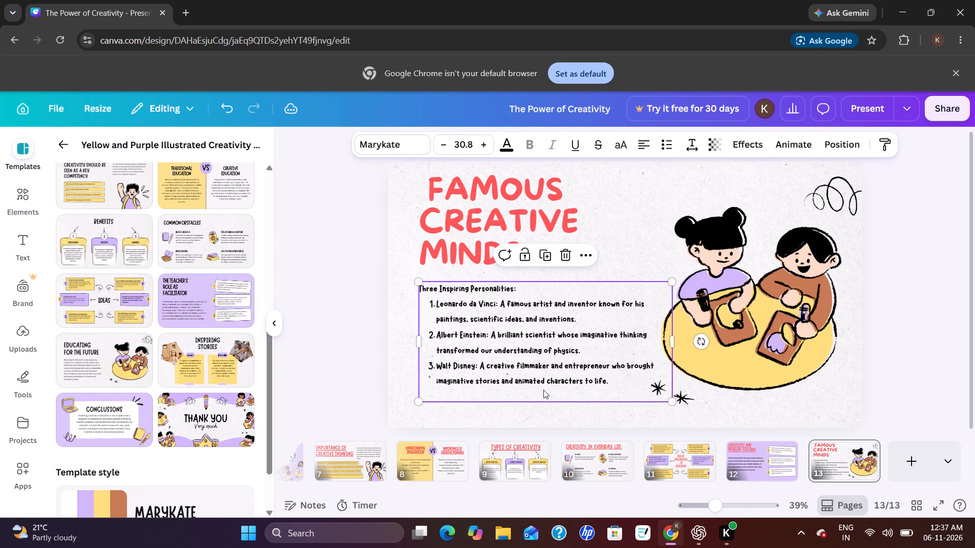
drag(549, 379, 530, 388)
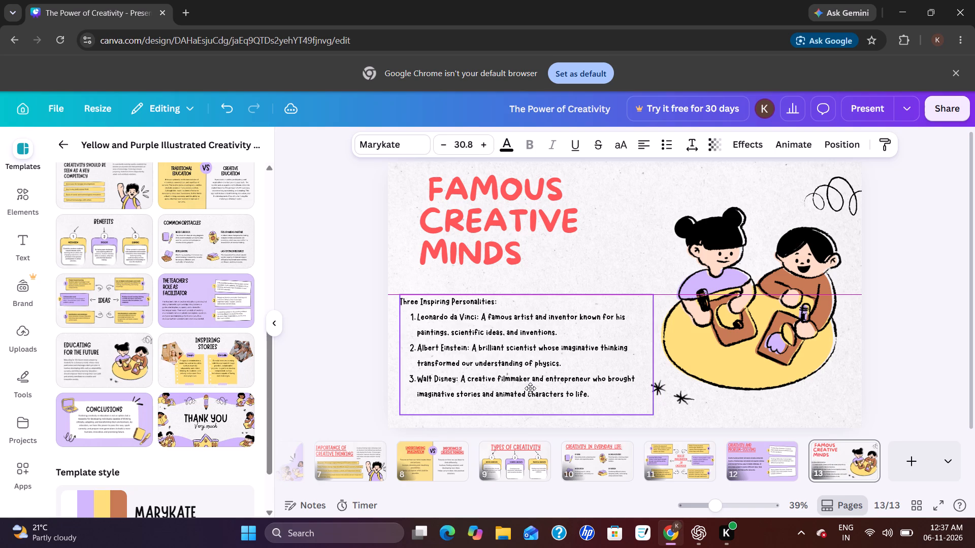
drag(530, 388, 531, 386)
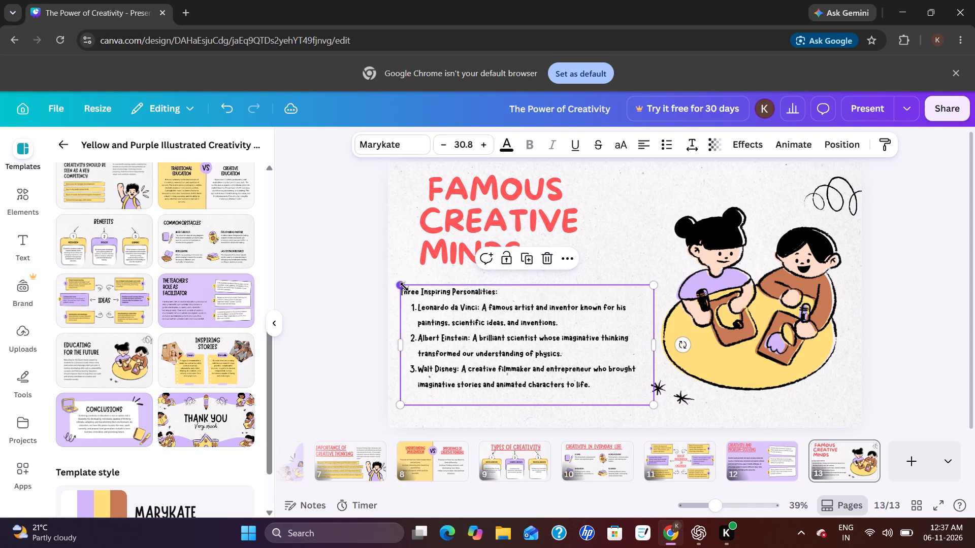
drag(404, 287, 404, 267)
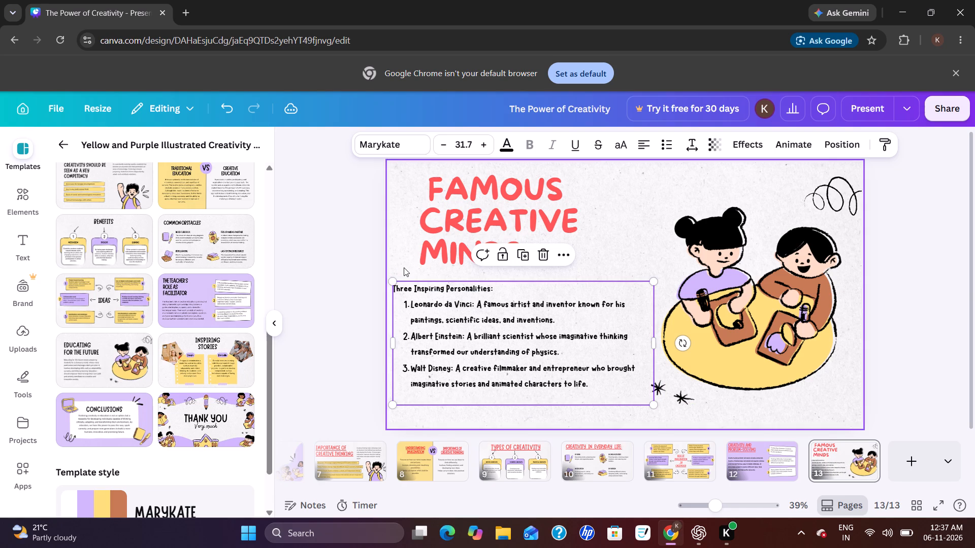
drag(441, 314, 456, 312)
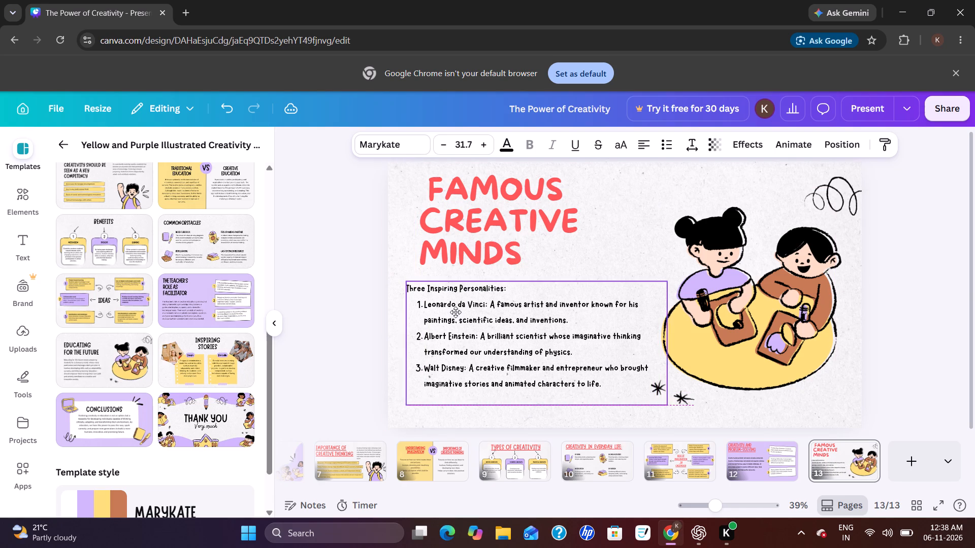
drag(456, 312, 453, 318)
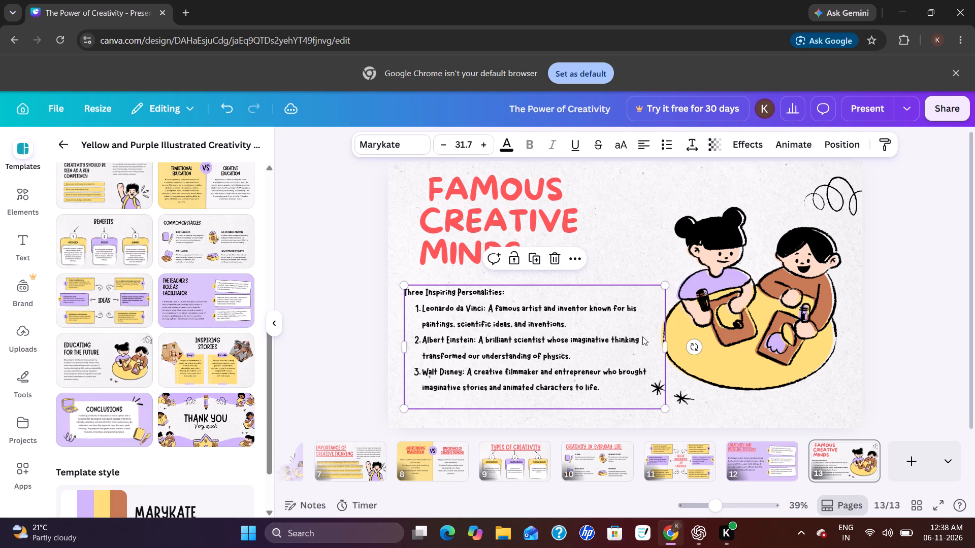
drag(667, 345, 654, 346)
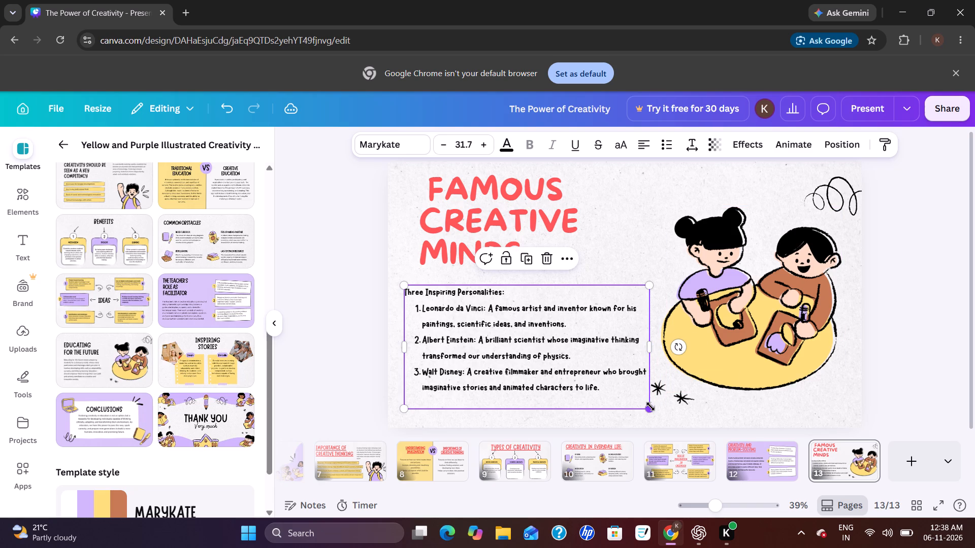
drag(651, 406, 664, 411)
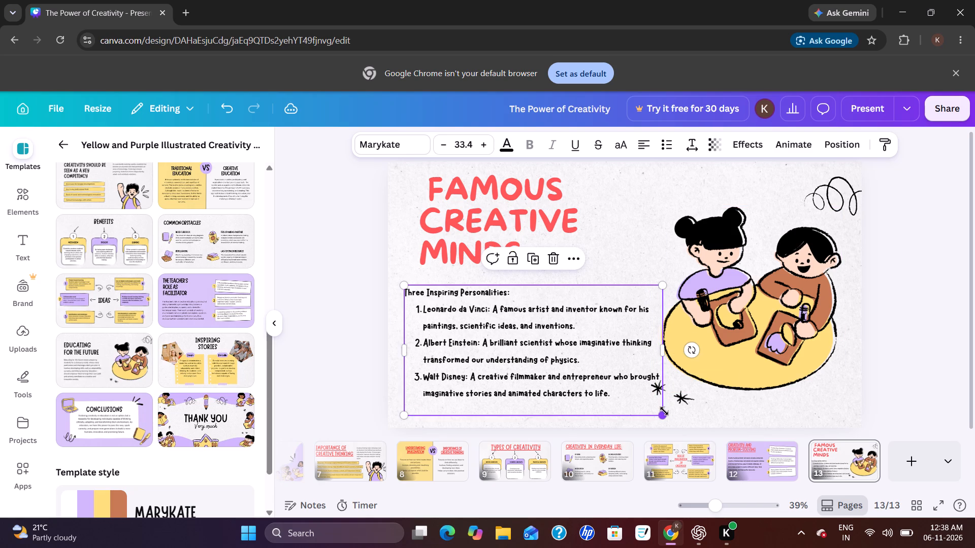
click(875, 364)
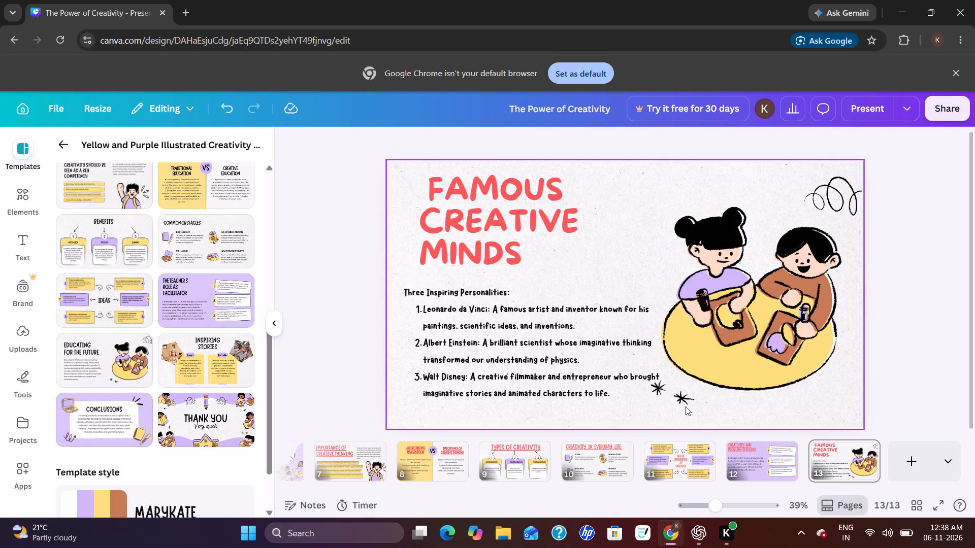
Move the pair of star doodles away from the end of the list to below the table illustration.
drag(664, 391, 692, 397)
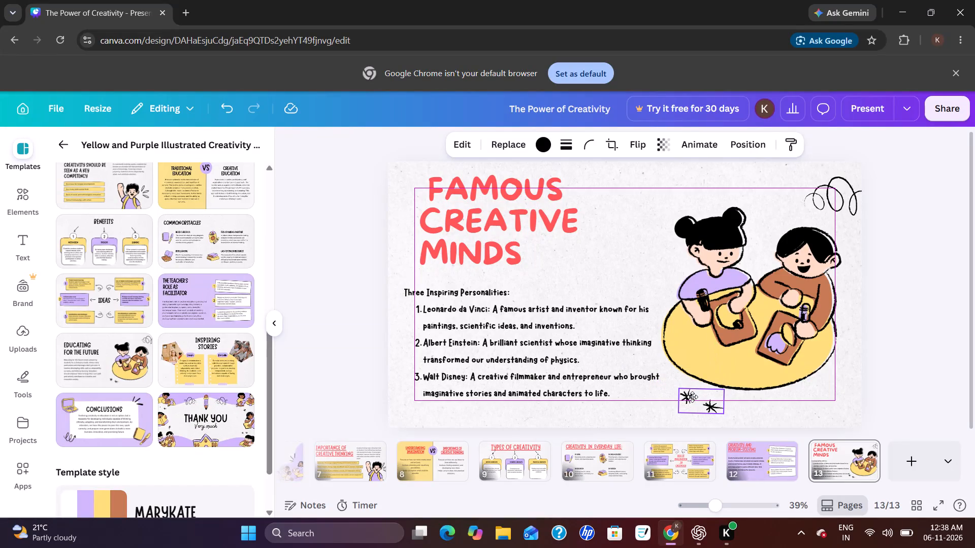
drag(692, 397, 690, 397)
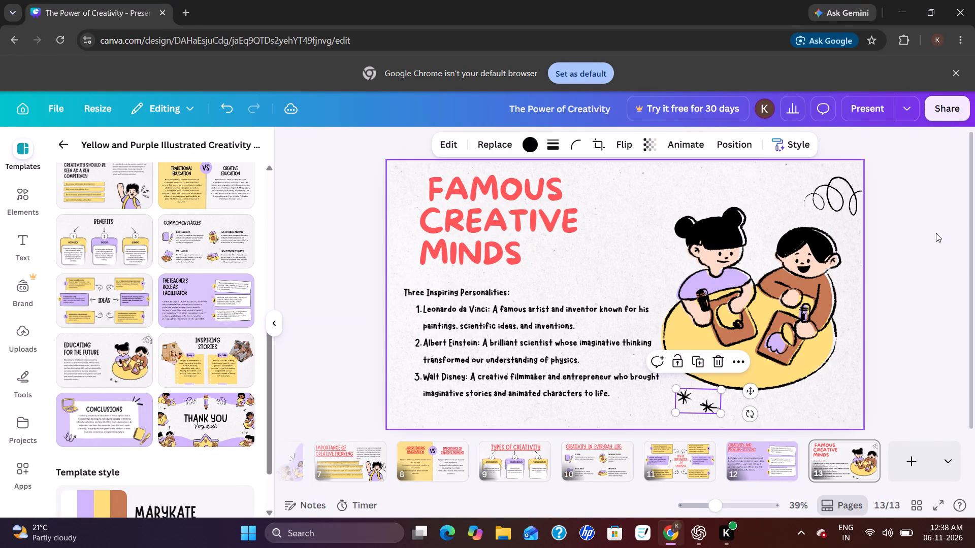
Scale the "Famous Creative Minds" title down to size 89.6.
click(511, 177)
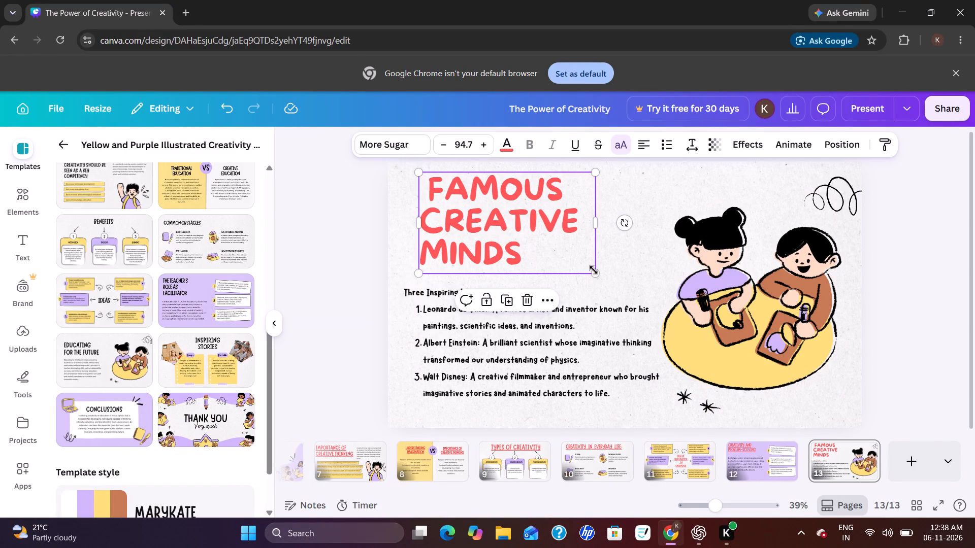
drag(594, 273, 591, 257)
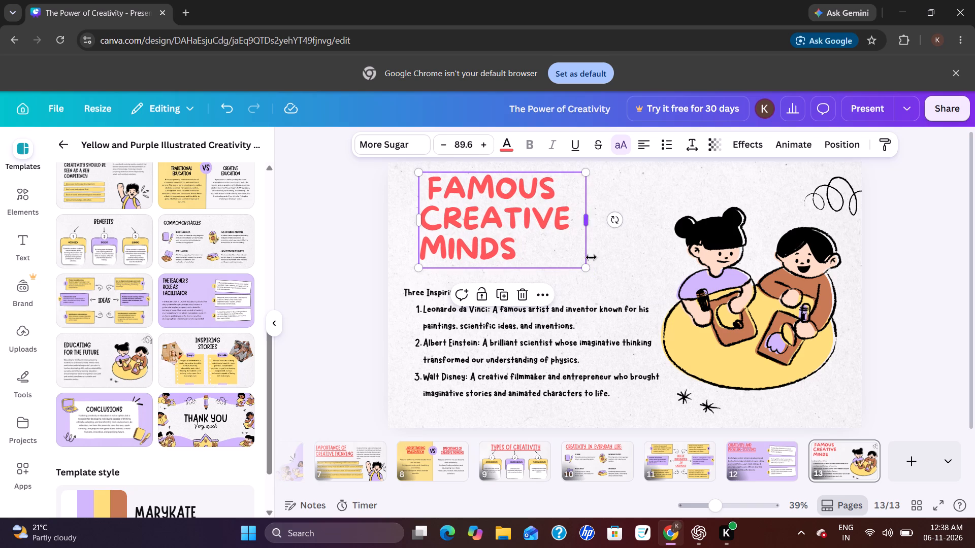
click(592, 217)
click(908, 218)
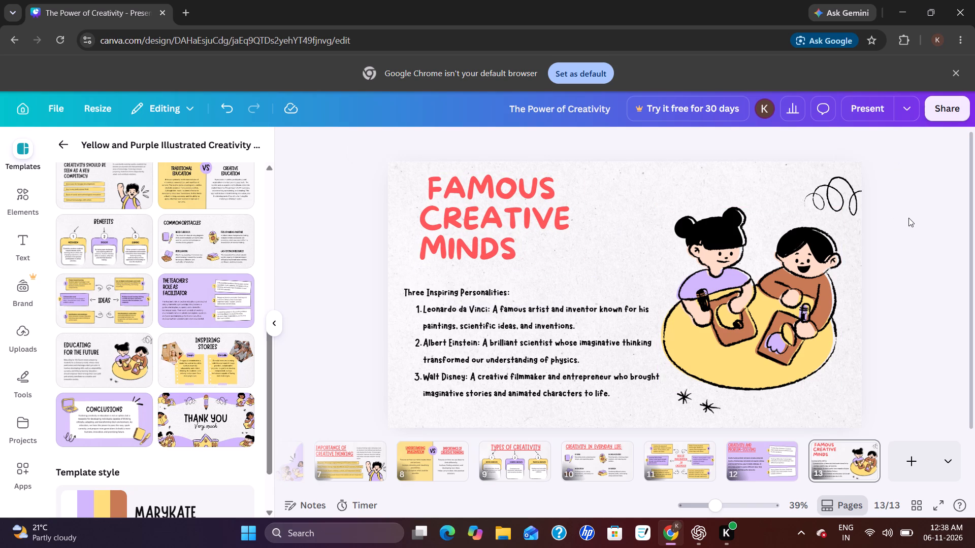
Compare the slides on pages 12 and 11 with page 13, ending back on page 13.
click(756, 464)
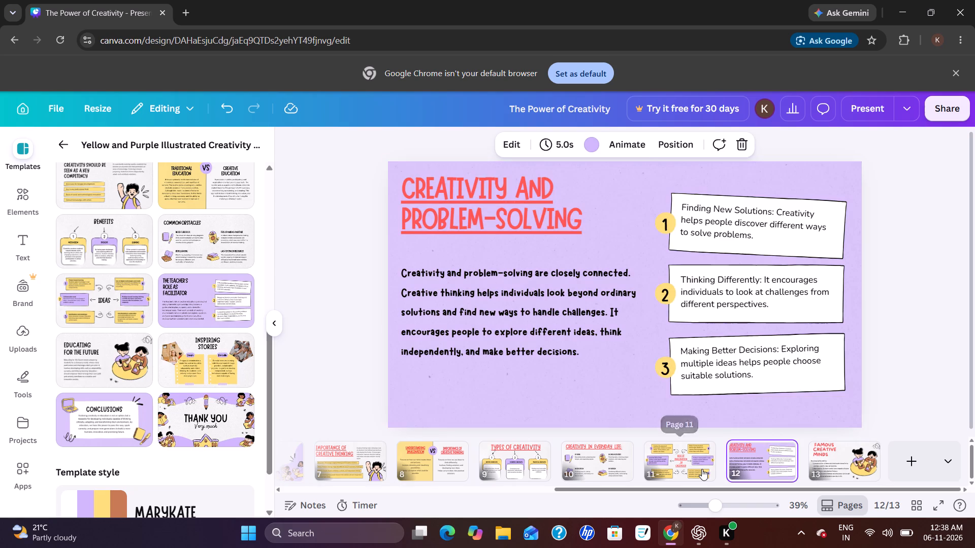
click(702, 469)
click(585, 483)
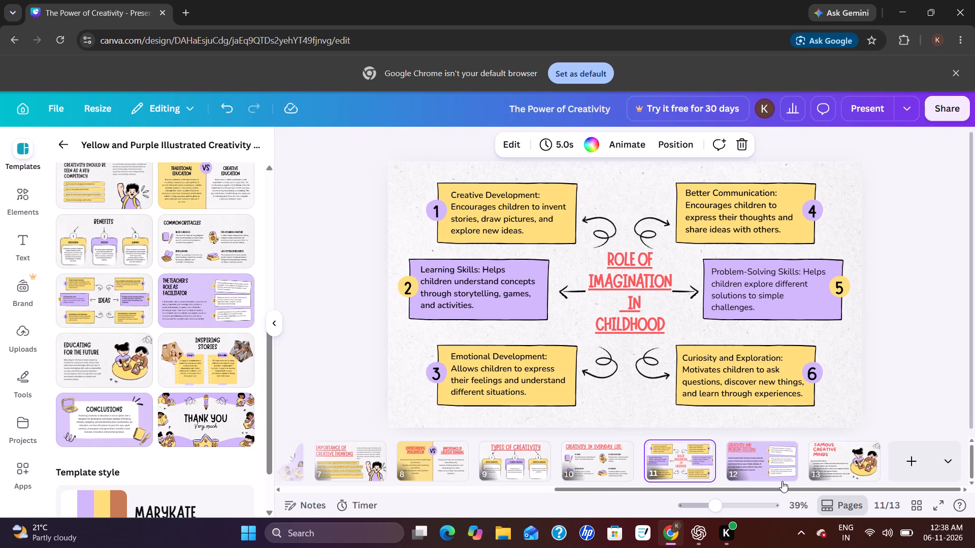
click(840, 461)
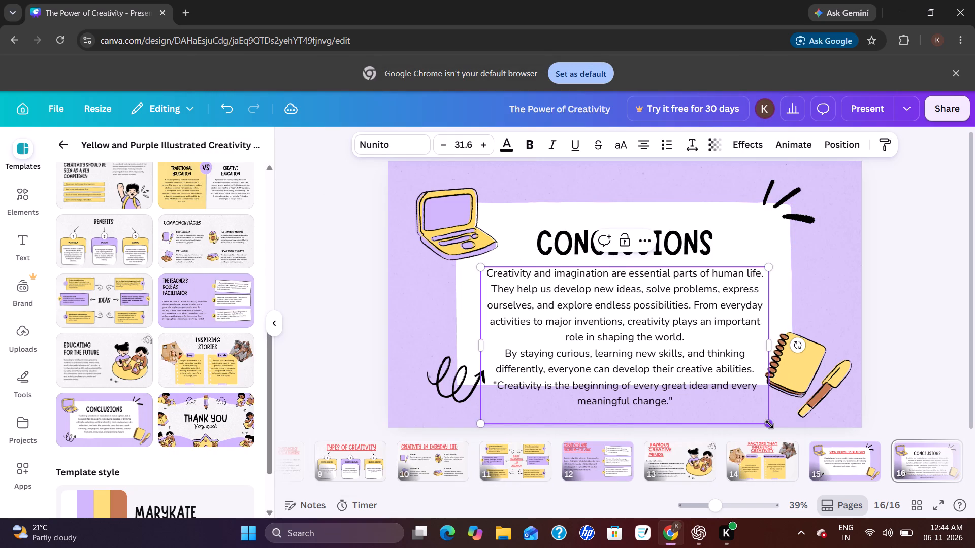
Resize the conclusion text to about size 26 and reposition it inside the white area, moving the "Conclusions" title slightly up.
drag(769, 424, 718, 373)
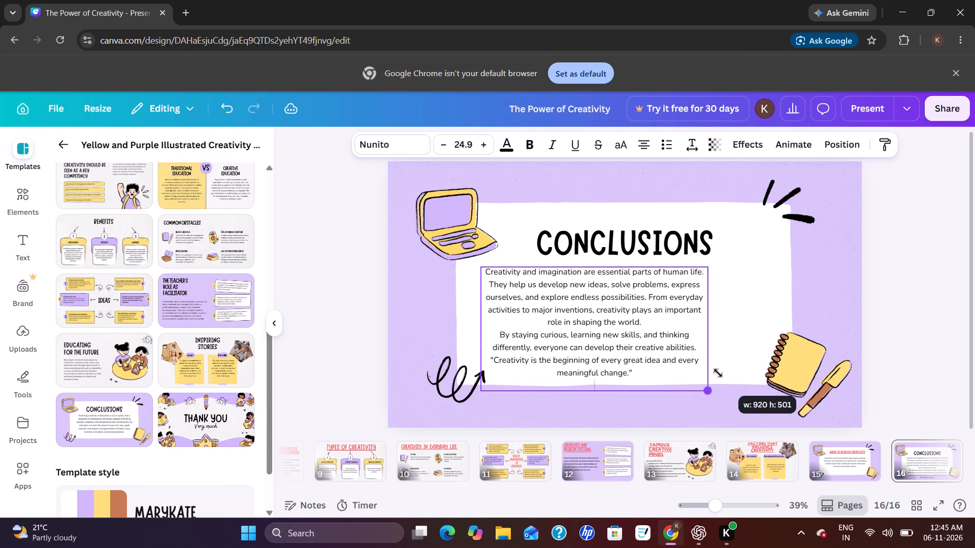
drag(709, 333, 763, 299)
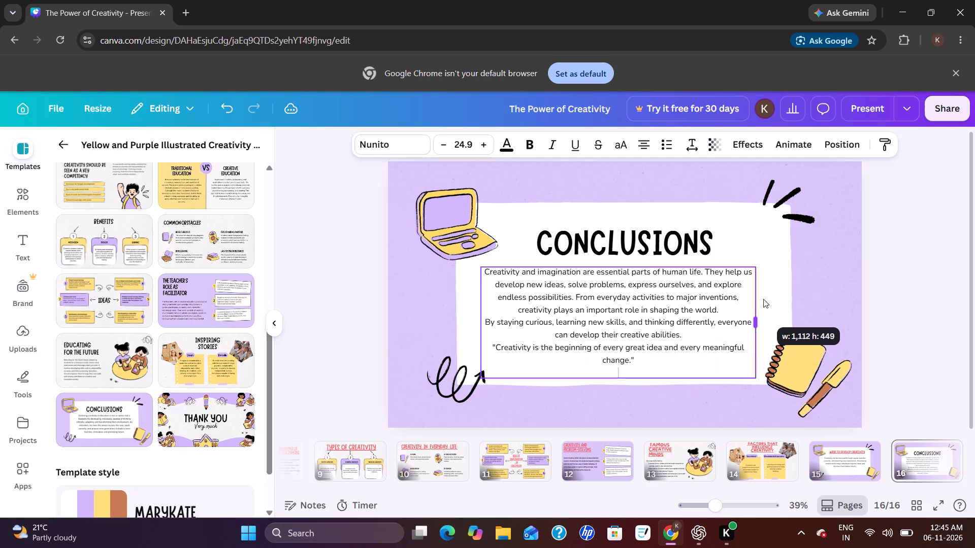
drag(763, 299, 777, 294)
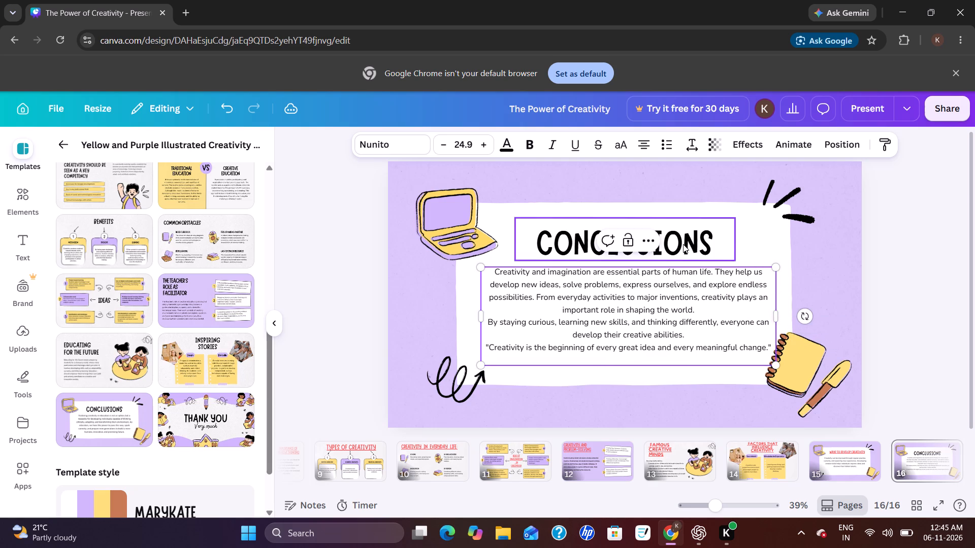
drag(683, 244, 682, 227)
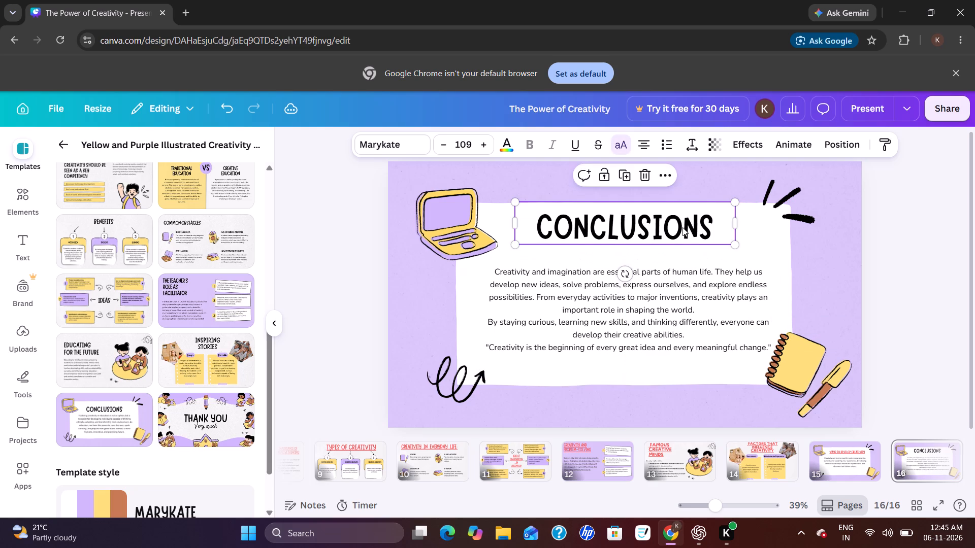
click(658, 298)
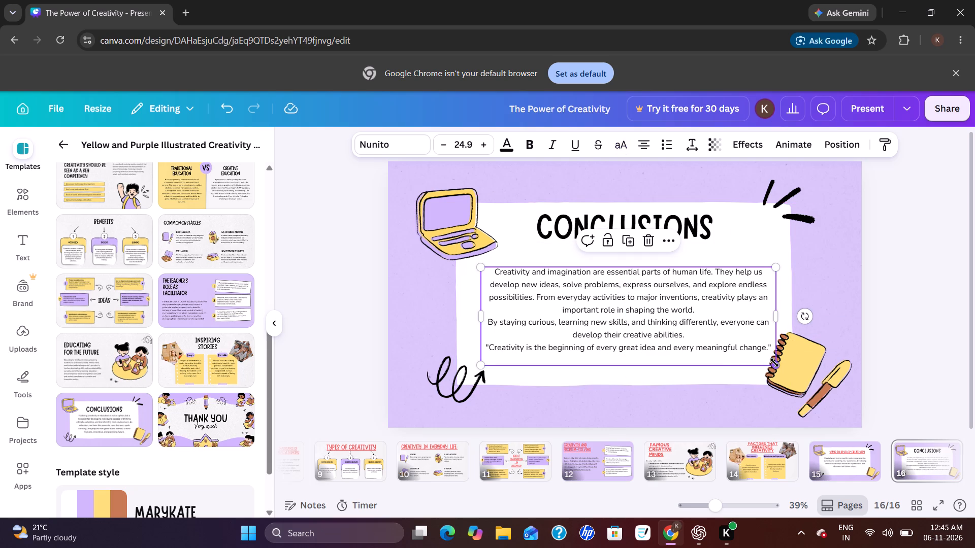
drag(774, 363, 783, 394)
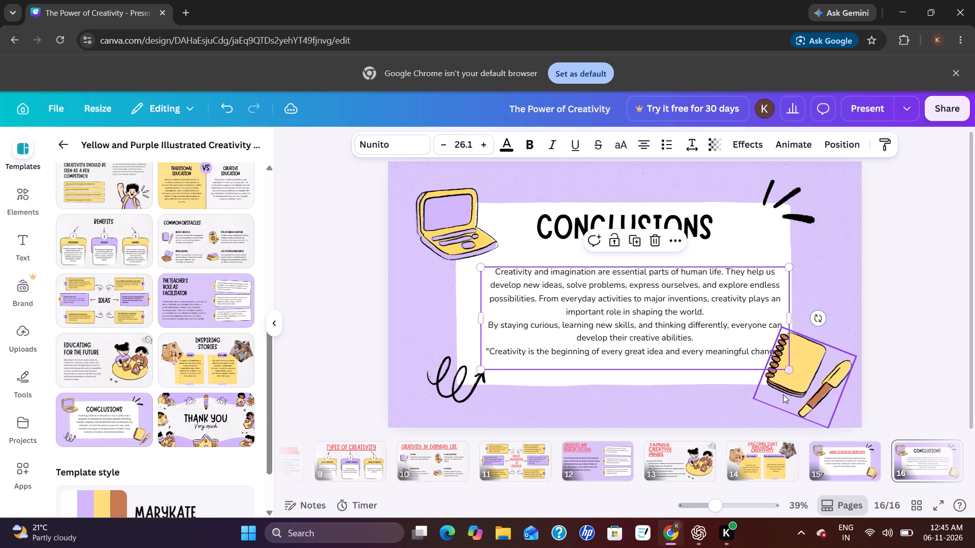
drag(703, 324, 688, 323)
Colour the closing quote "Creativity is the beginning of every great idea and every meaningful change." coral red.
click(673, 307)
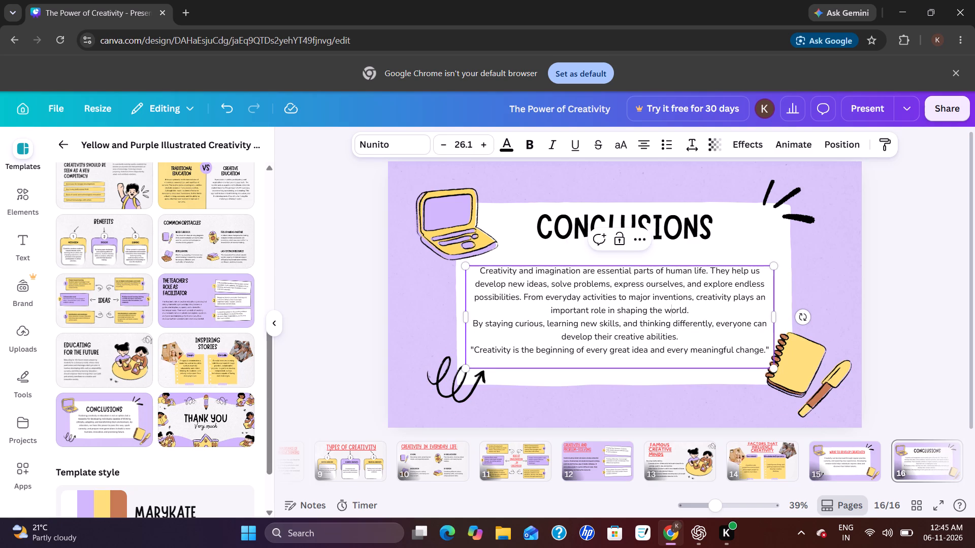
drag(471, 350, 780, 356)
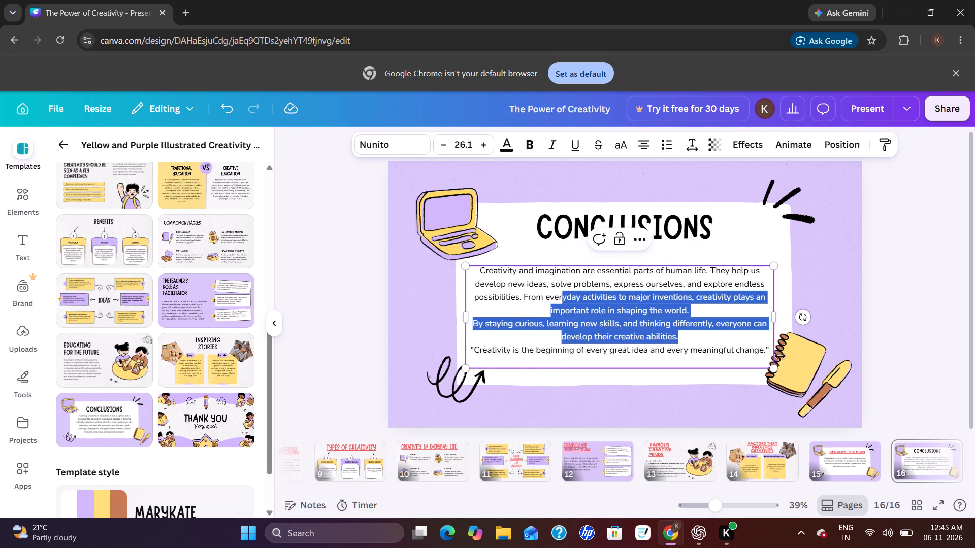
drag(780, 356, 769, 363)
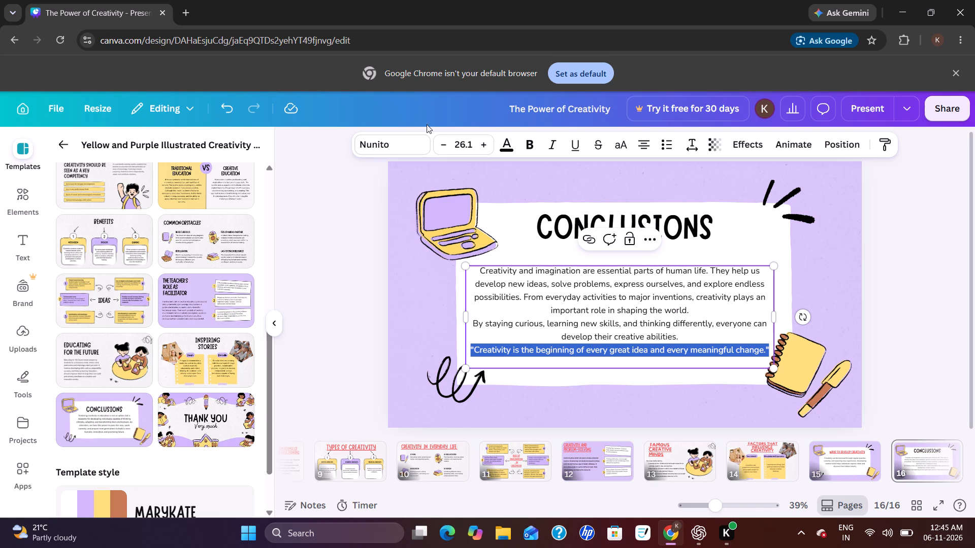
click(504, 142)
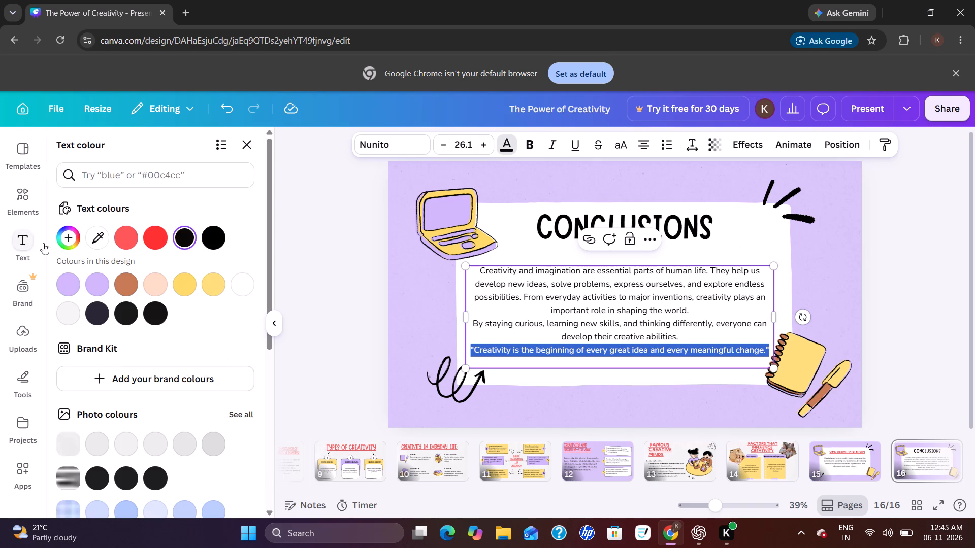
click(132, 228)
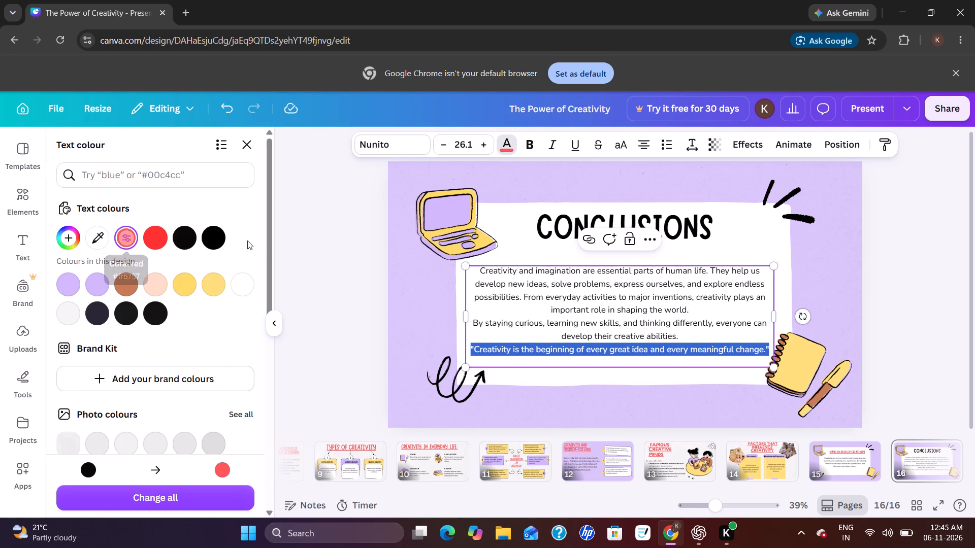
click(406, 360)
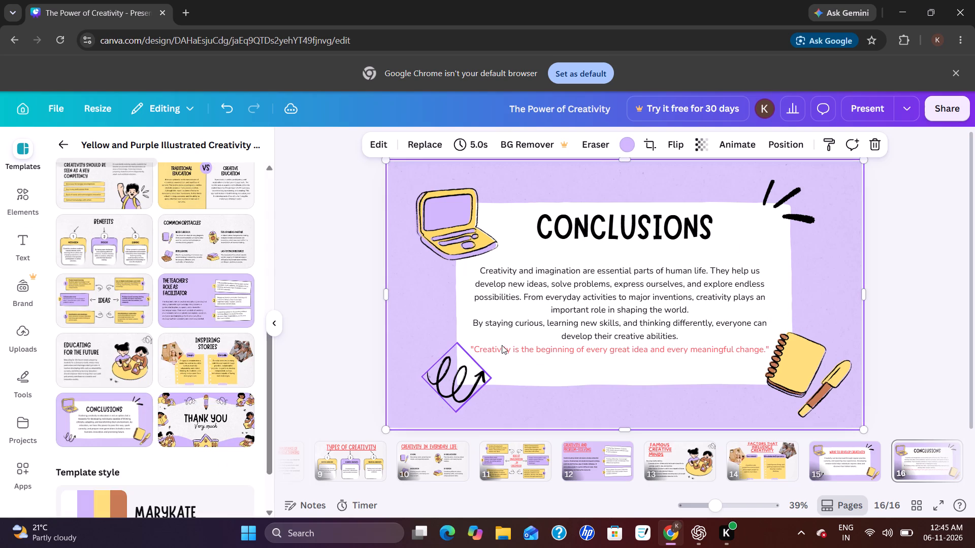
Make the closing quote at the end of the conclusion text bold.
click(476, 350)
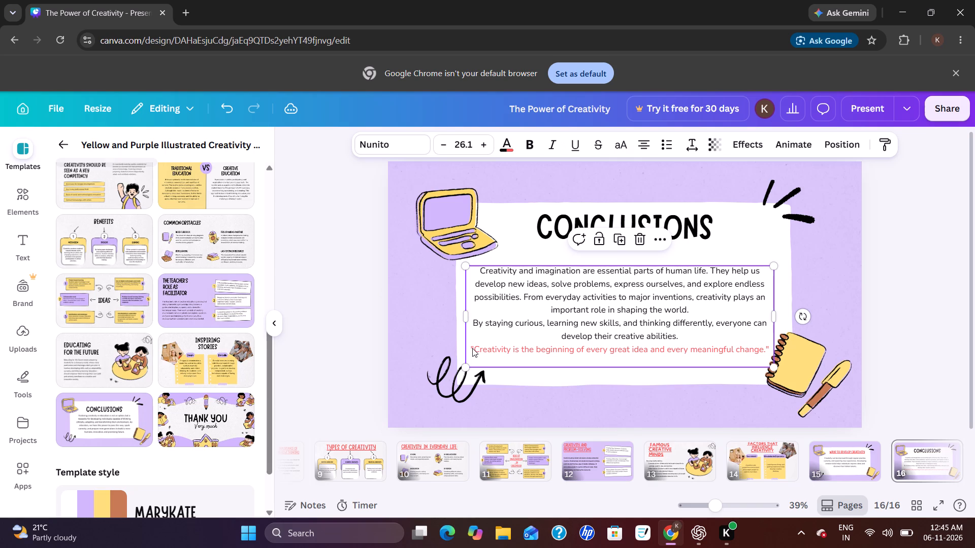
click(472, 348)
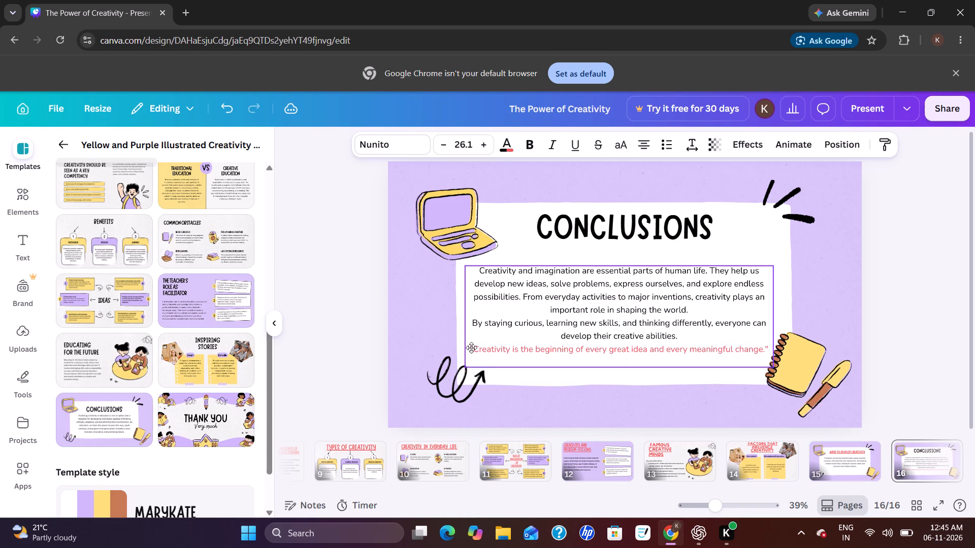
click(471, 348)
drag(470, 347, 767, 354)
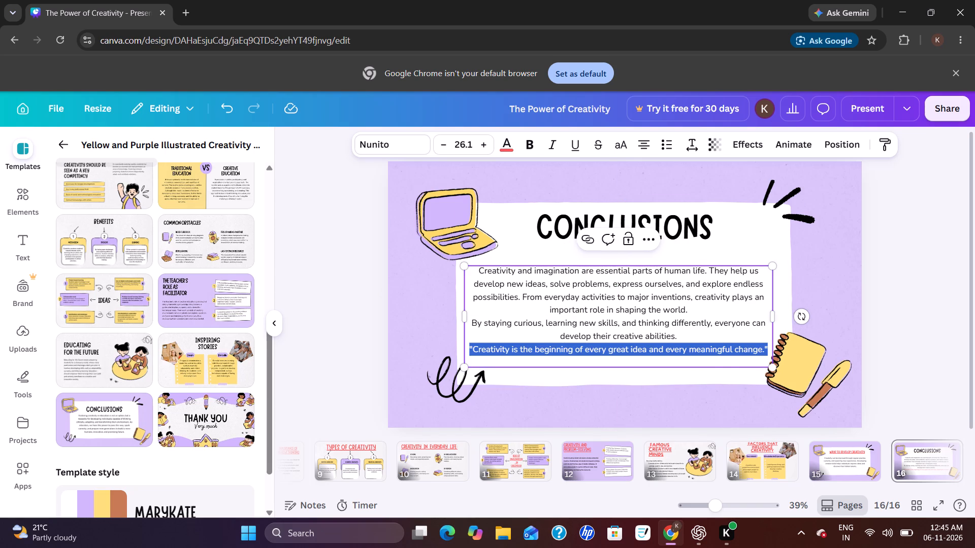
click(527, 150)
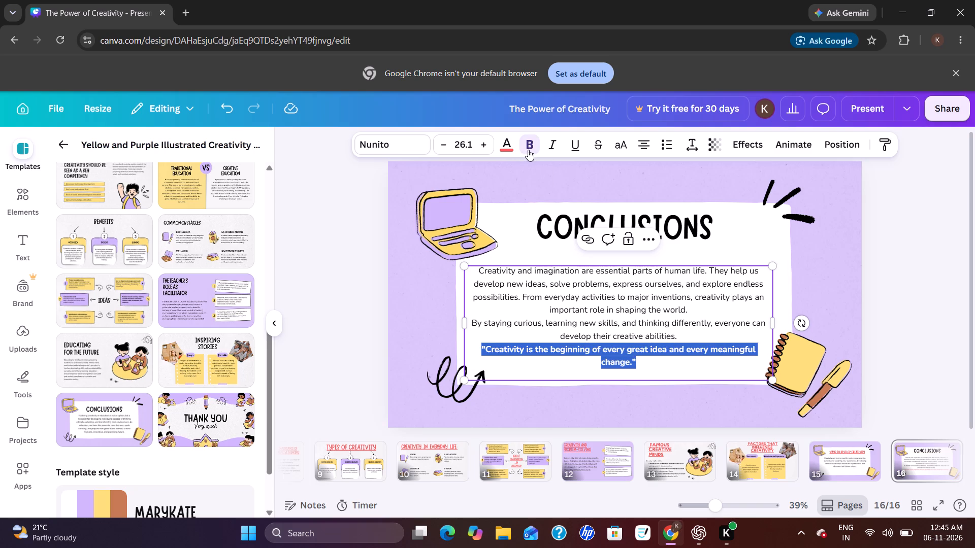
click(361, 313)
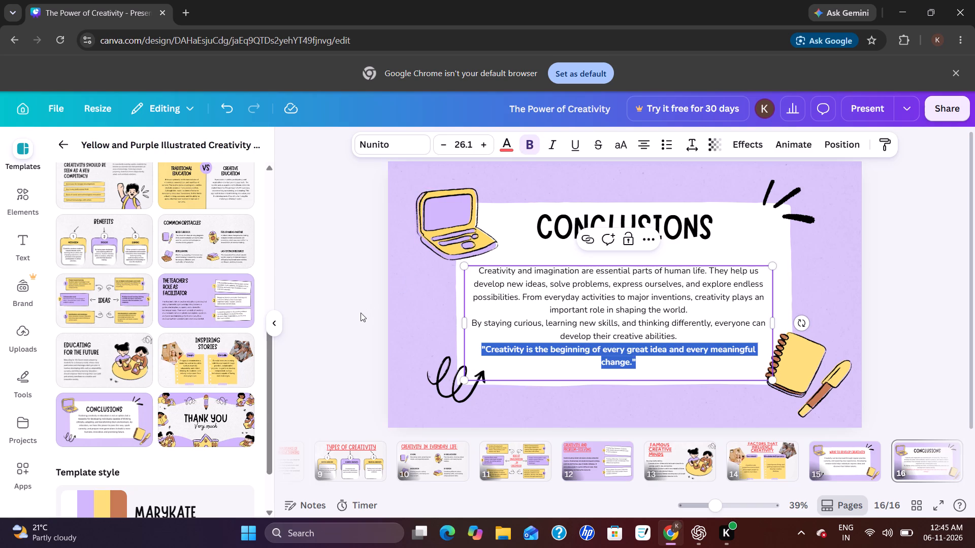
click(361, 313)
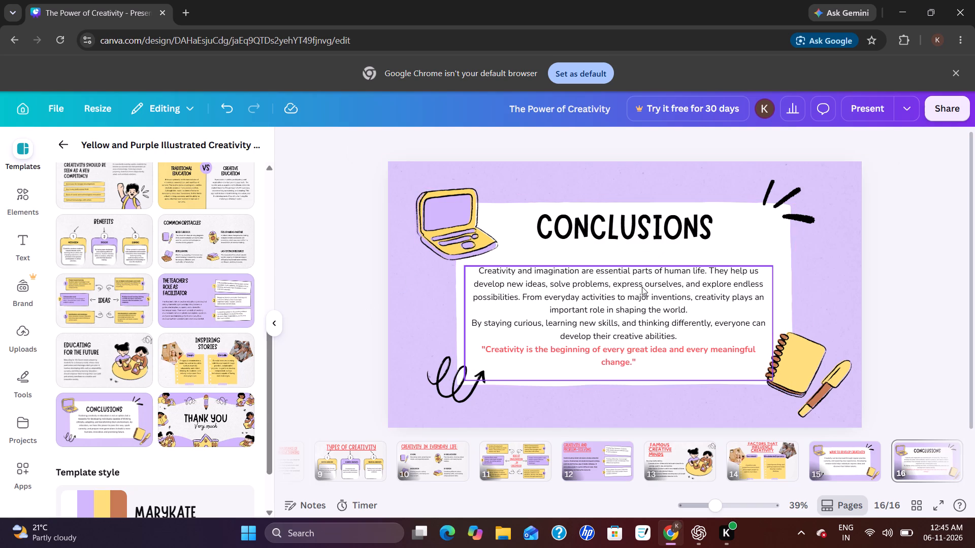
Enlarge the conclusion text box to font size 27.5, filling the white area below the title.
click(642, 287)
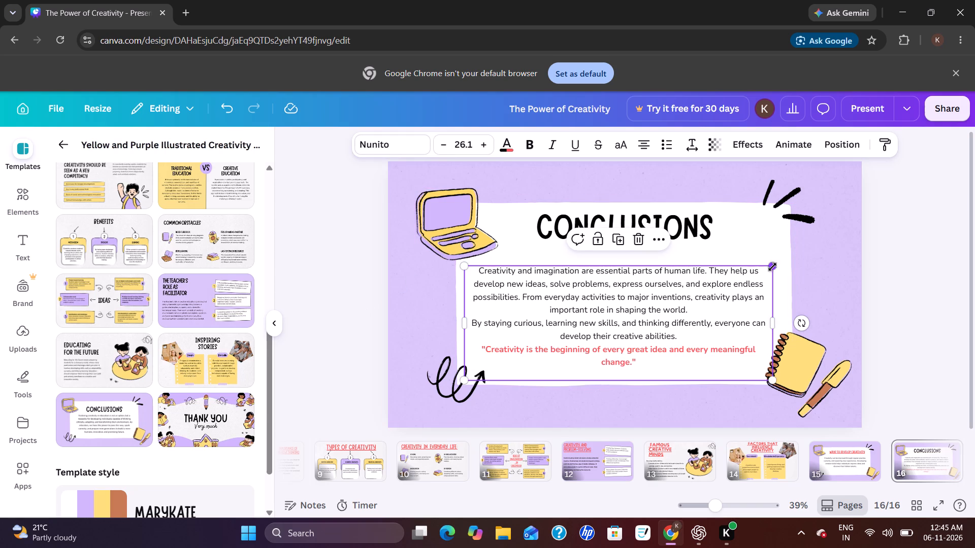
drag(772, 267, 774, 243)
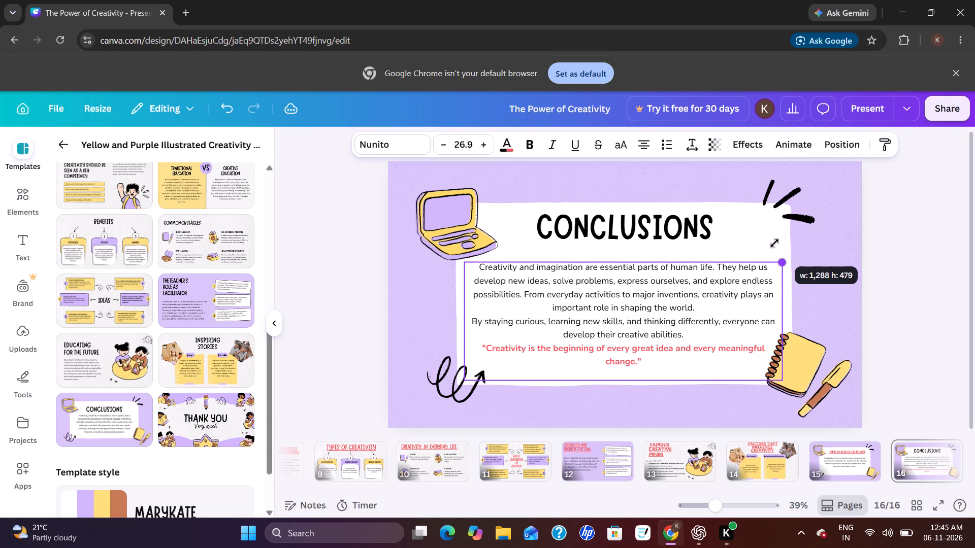
drag(774, 243, 775, 228)
Colour the "Conclusions" title bright red (#ff3131) and underline it like the other pages' titles.
click(709, 225)
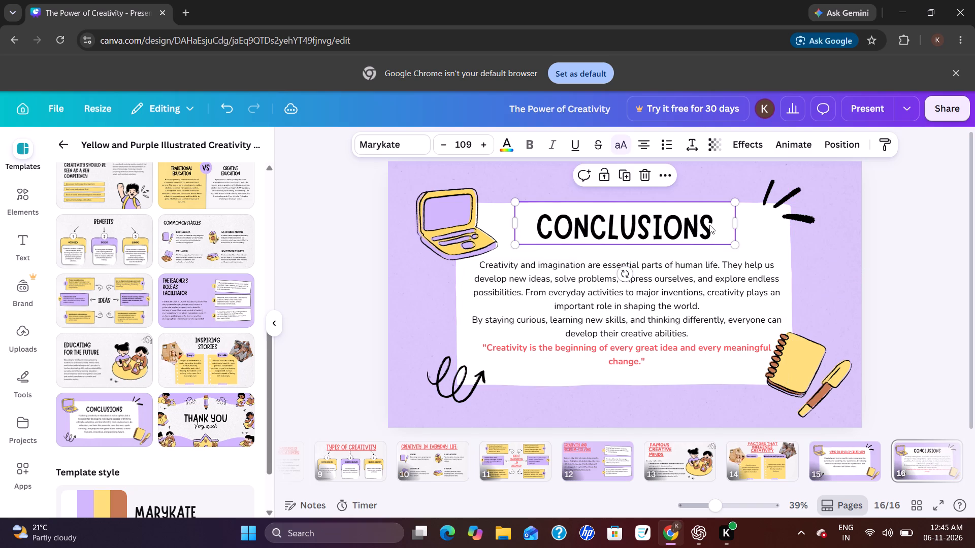
click(498, 149)
click(160, 243)
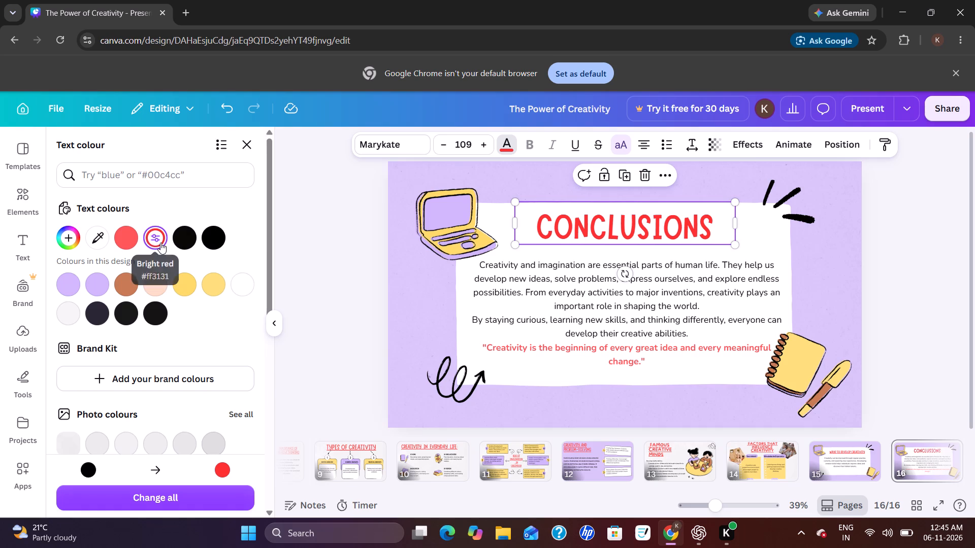
click(572, 141)
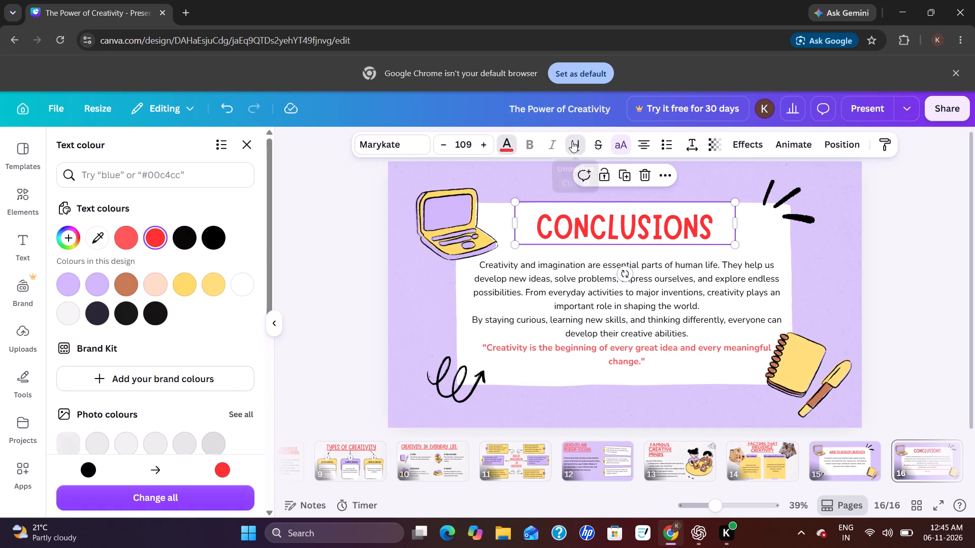
Recolour the bold closing quote on page 16 with the dark violet from the default solid colours.
click(583, 349)
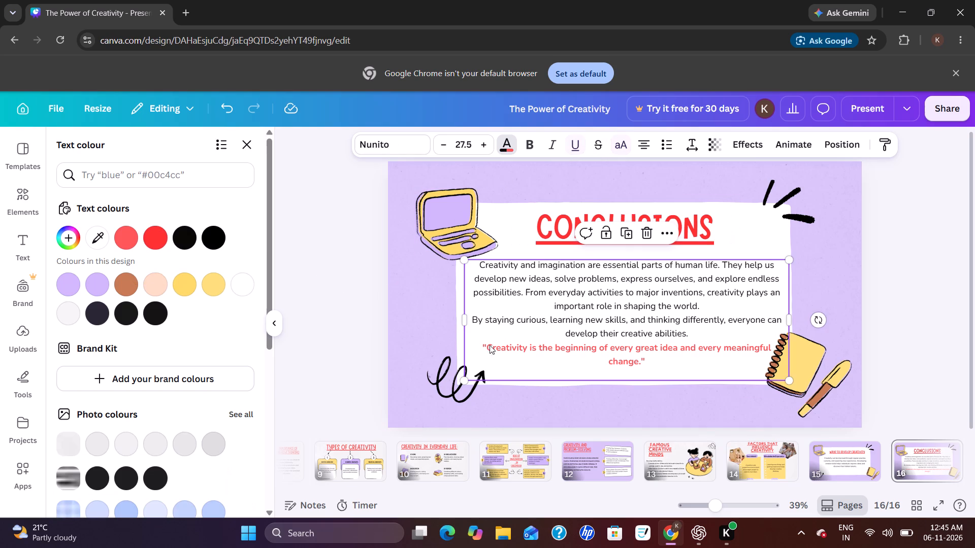
click(486, 344)
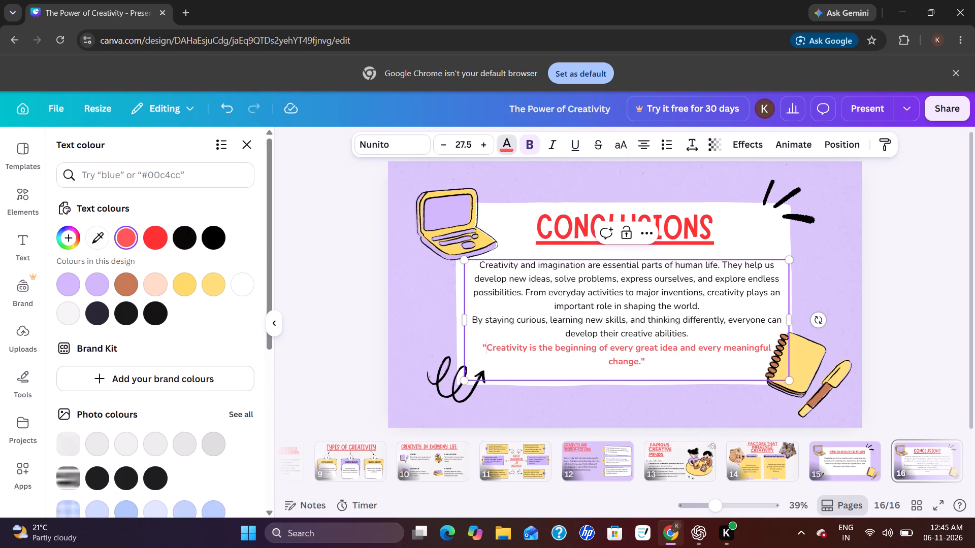
drag(483, 344, 652, 370)
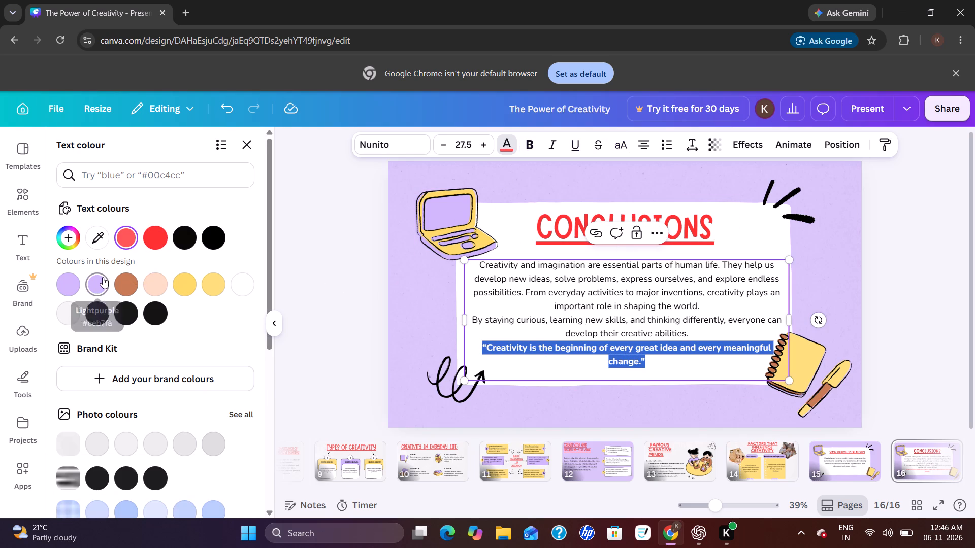
click(103, 277)
scroll(143, 359, down, 3)
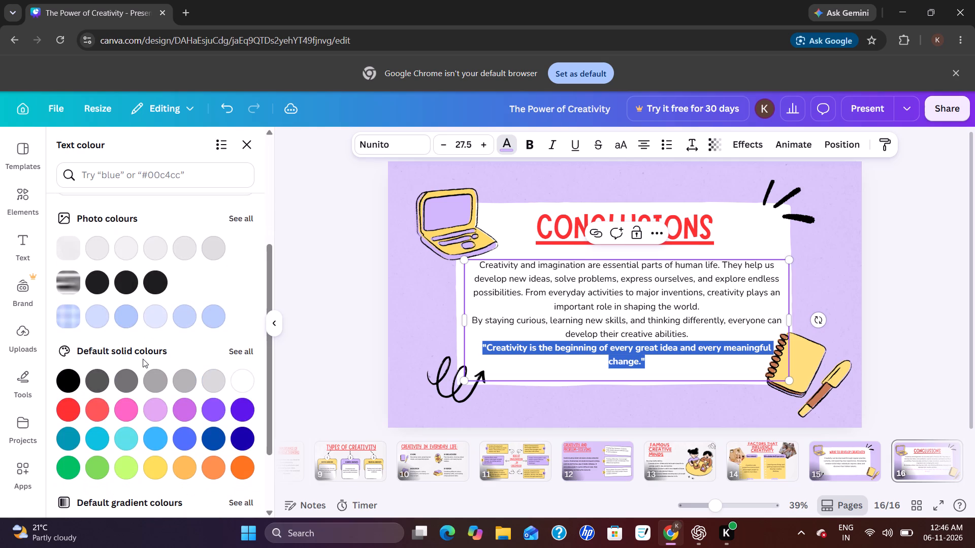
click(236, 404)
double_click(326, 351)
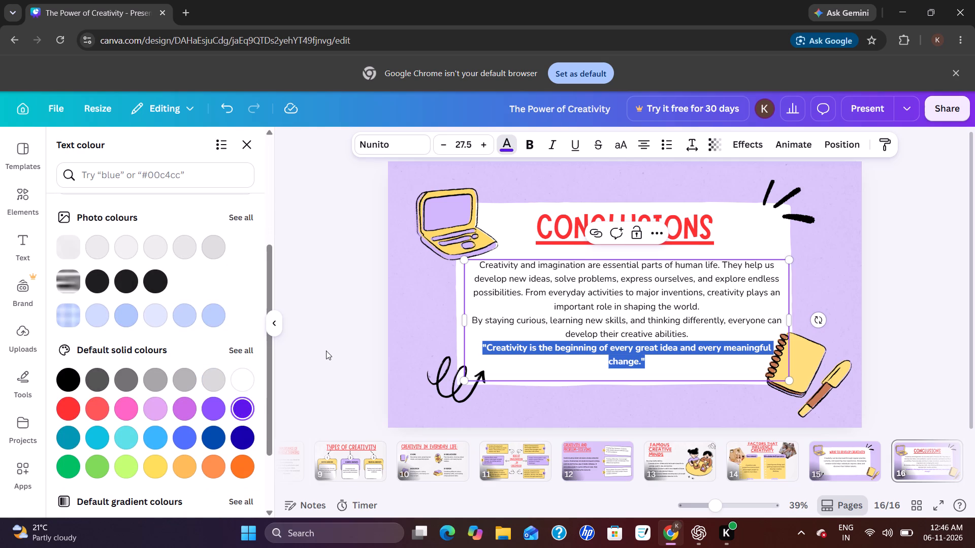
click(326, 351)
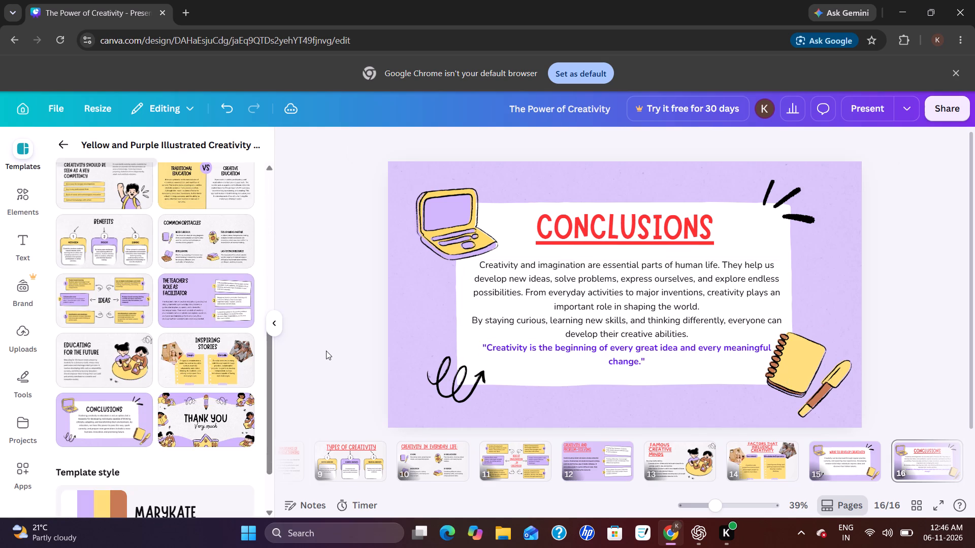
Present the deck full screen from the cover page and examine every slide through to the conclusions.
click(549, 267)
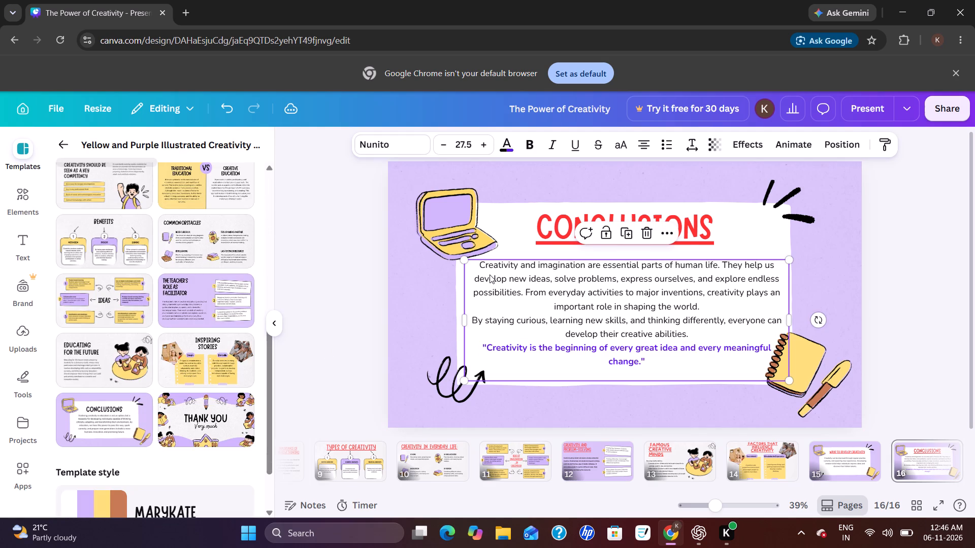
click(859, 483)
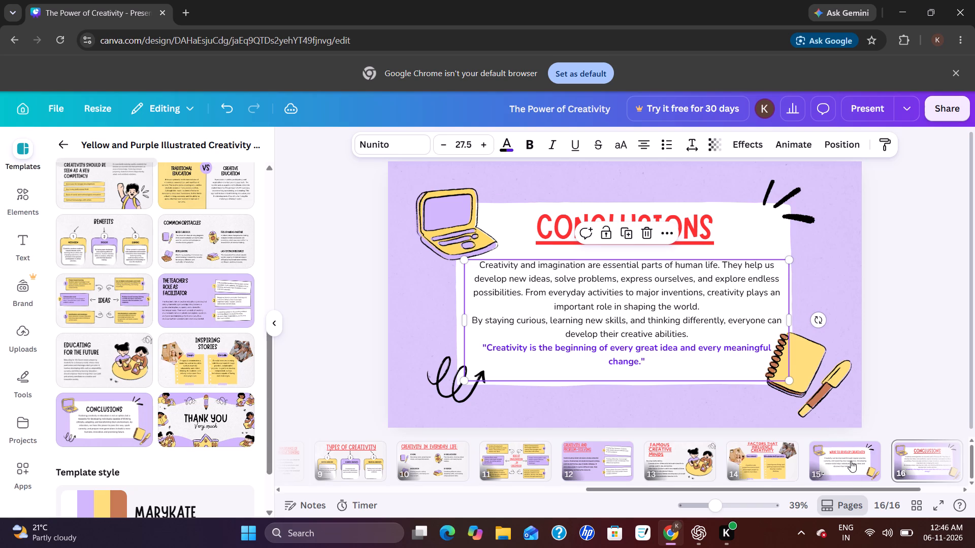
click(851, 461)
click(916, 463)
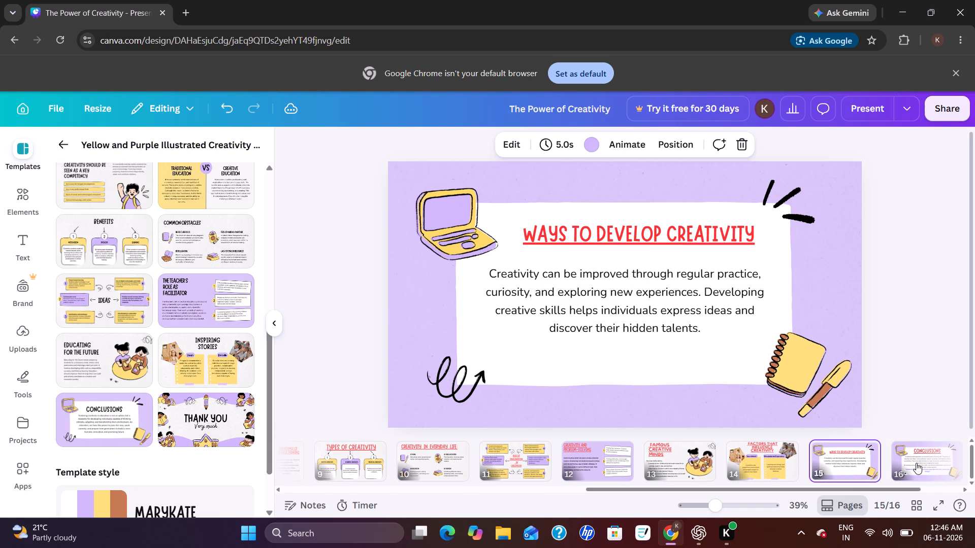
scroll(565, 464, right, 7)
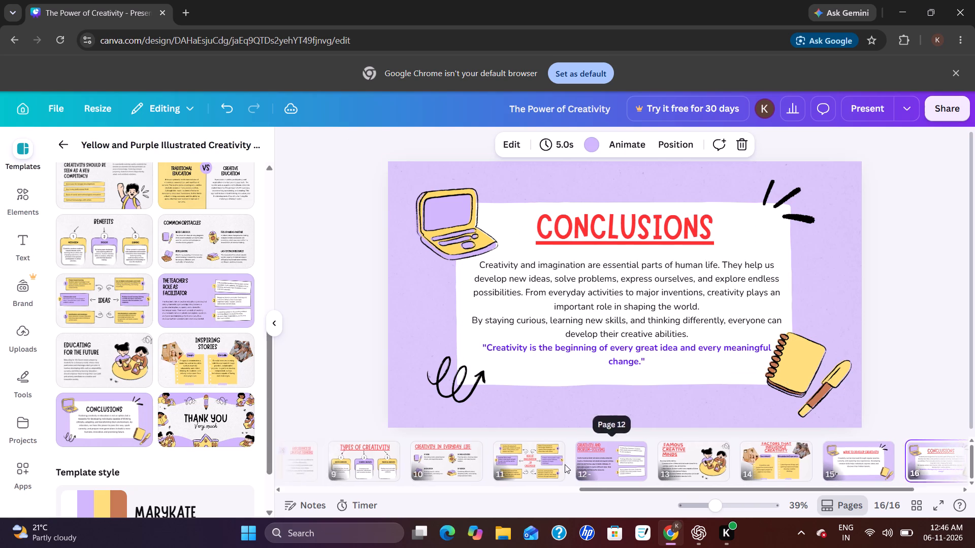
scroll(565, 464, right, 10)
click(311, 459)
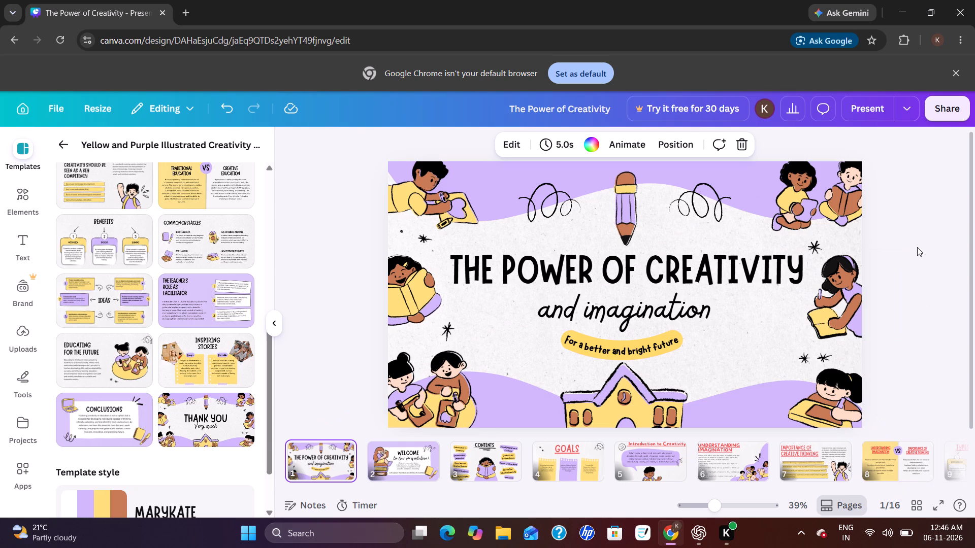
click(938, 505)
drag(938, 505, 651, 333)
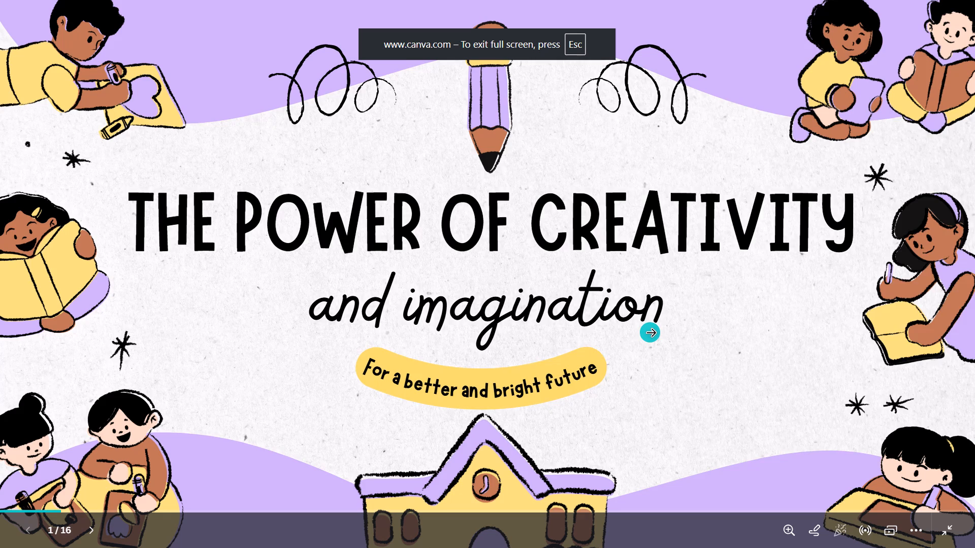
key(Right)
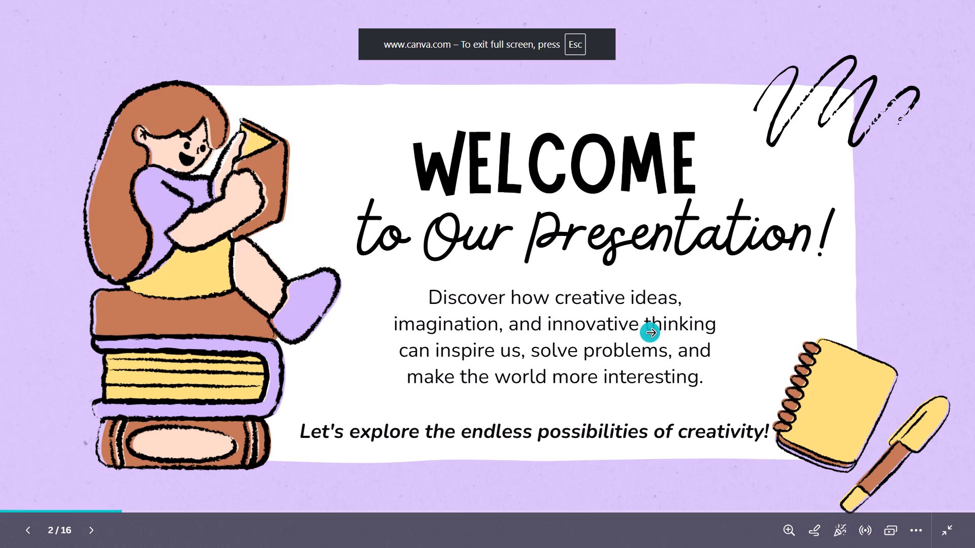
key(Right)
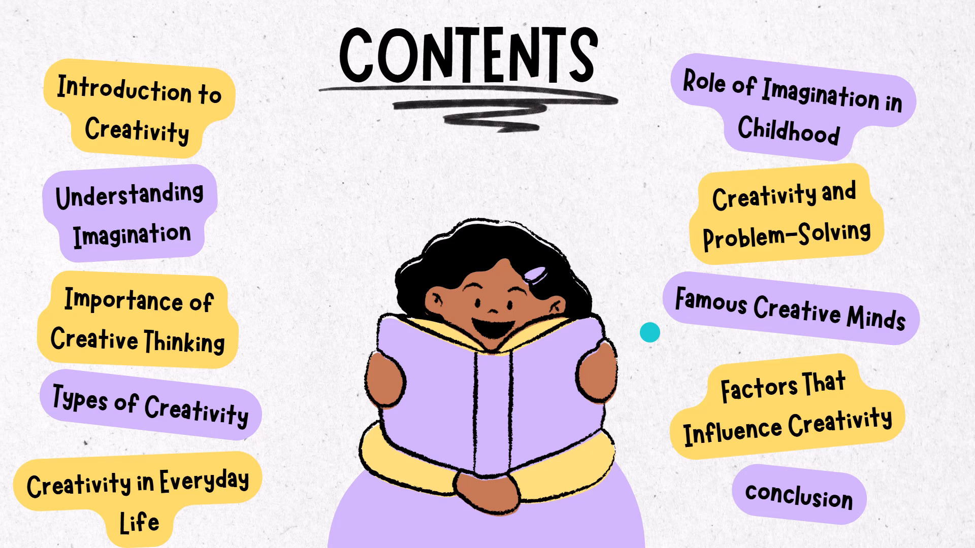
key(Right)
key(Right)
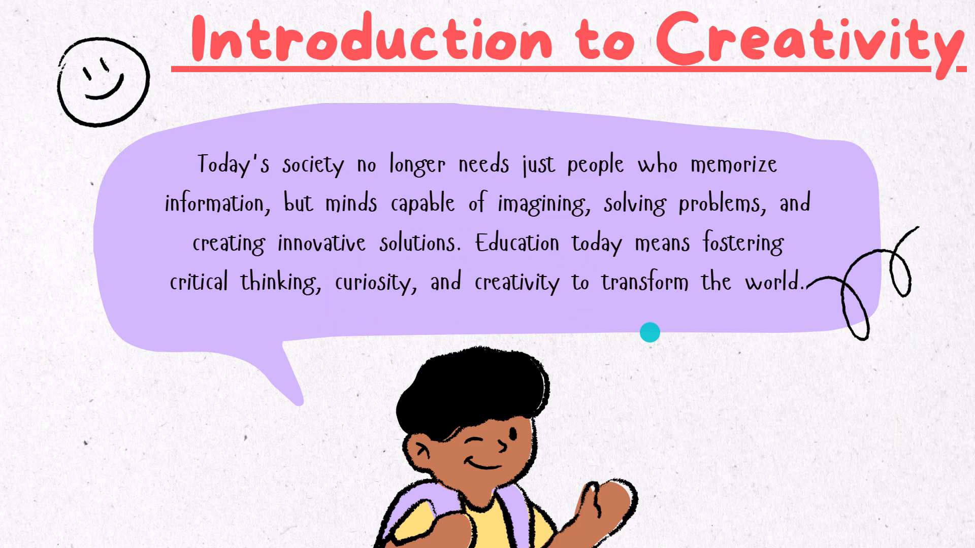
key(Right)
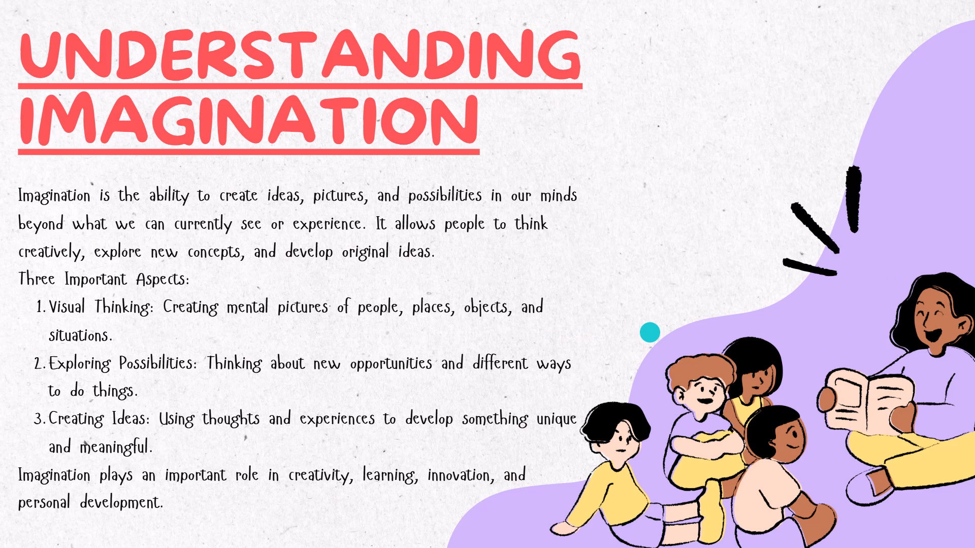
key(Right)
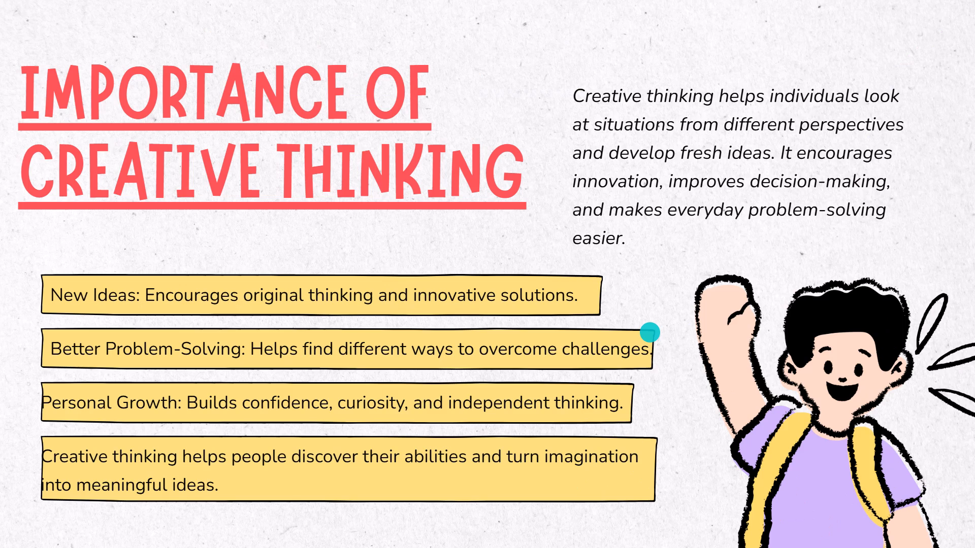
key(Right)
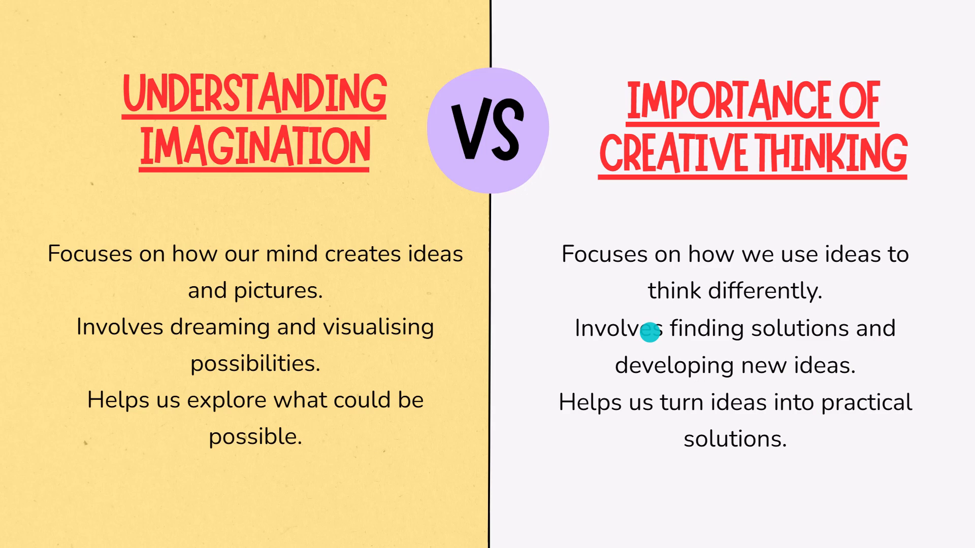
key(Right)
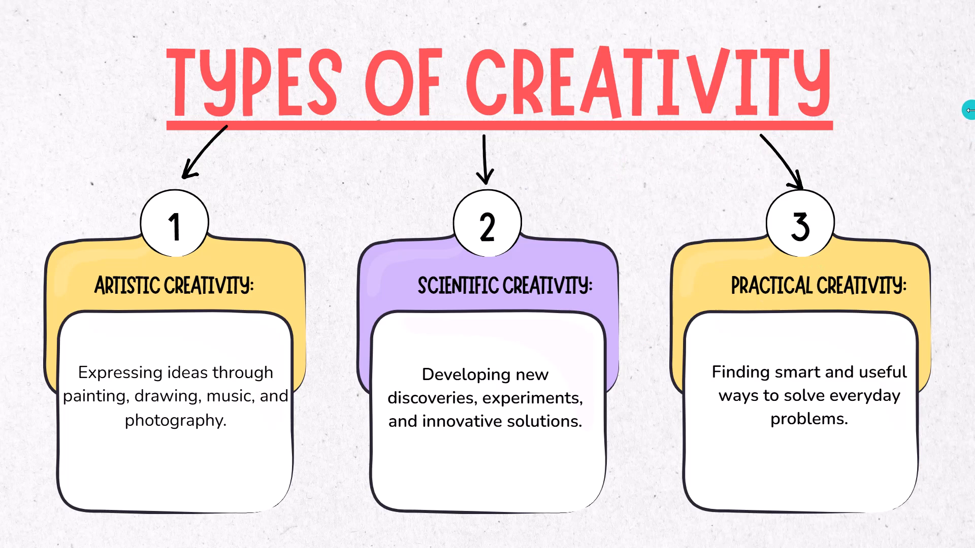
key(Right)
key(Right)
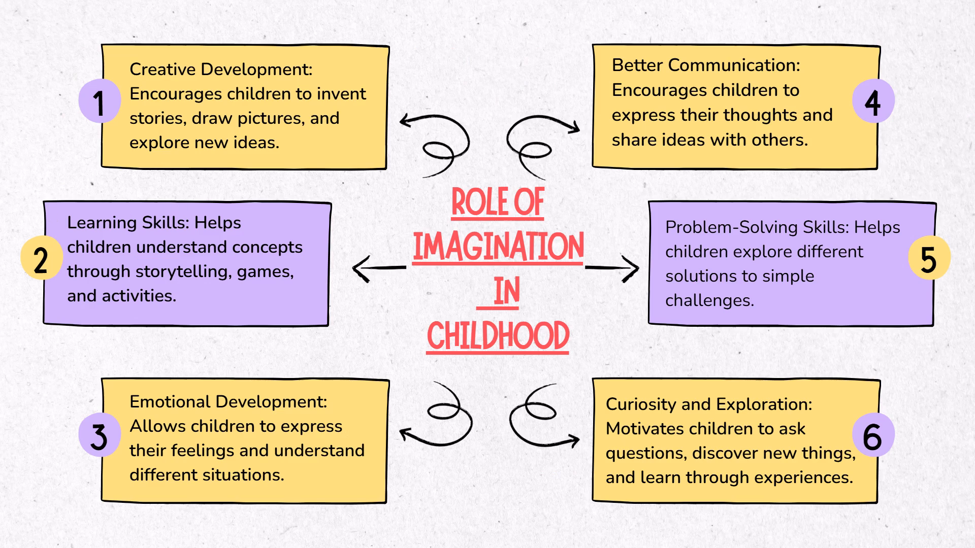
key(Right)
key(Right)
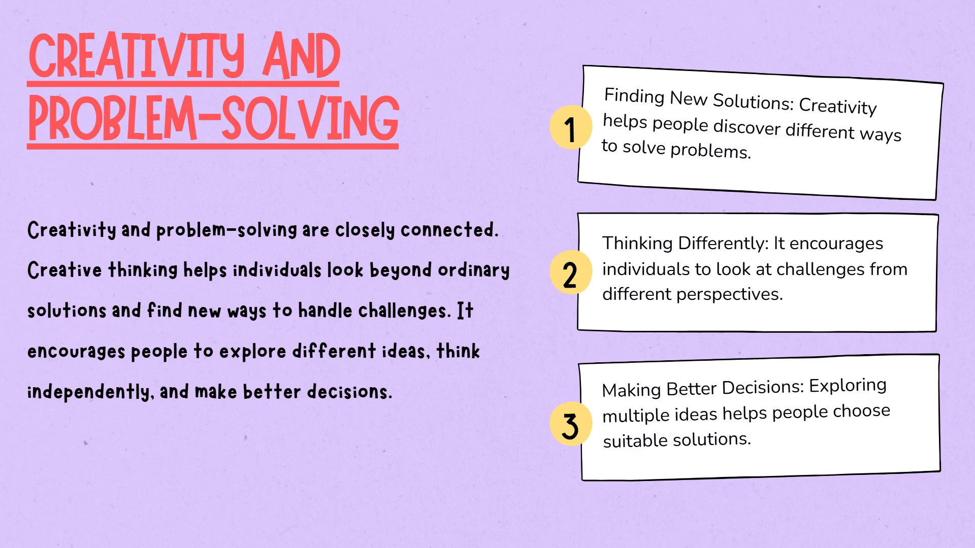
key(Right)
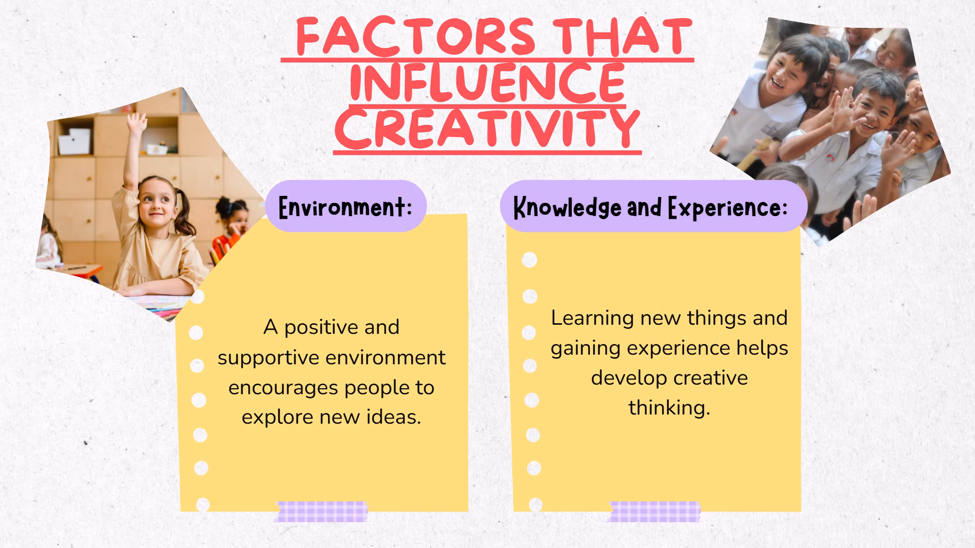
key(Right)
key(Right)
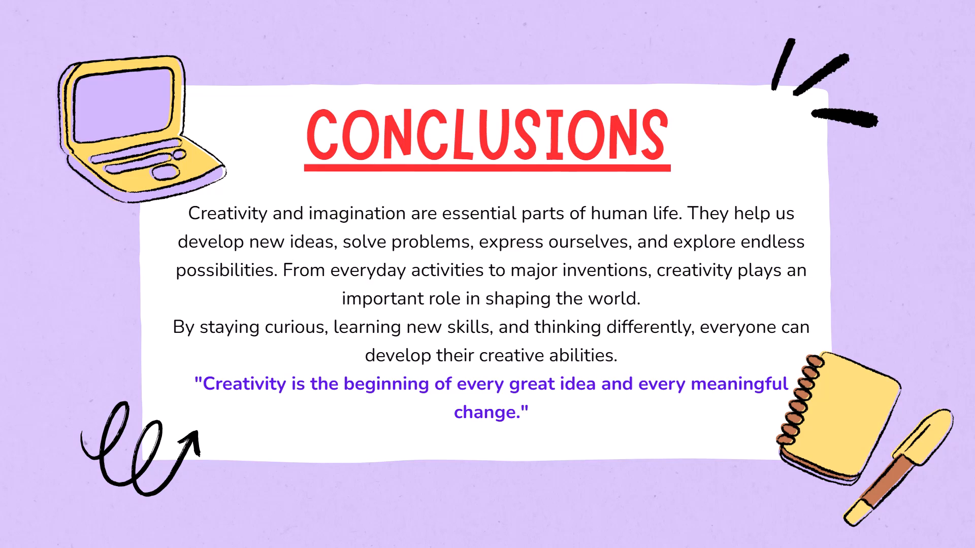
key(Right)
key(Escape)
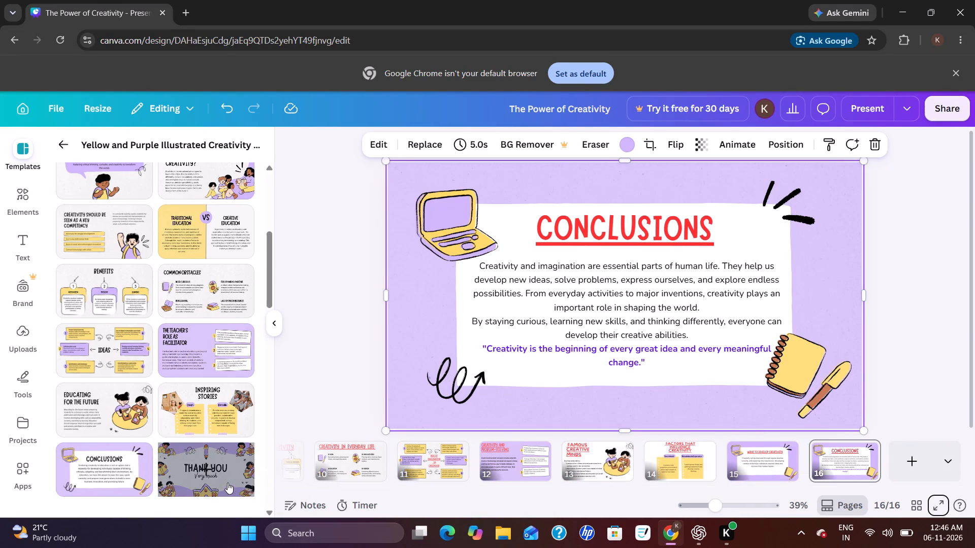
click(210, 473)
click(566, 342)
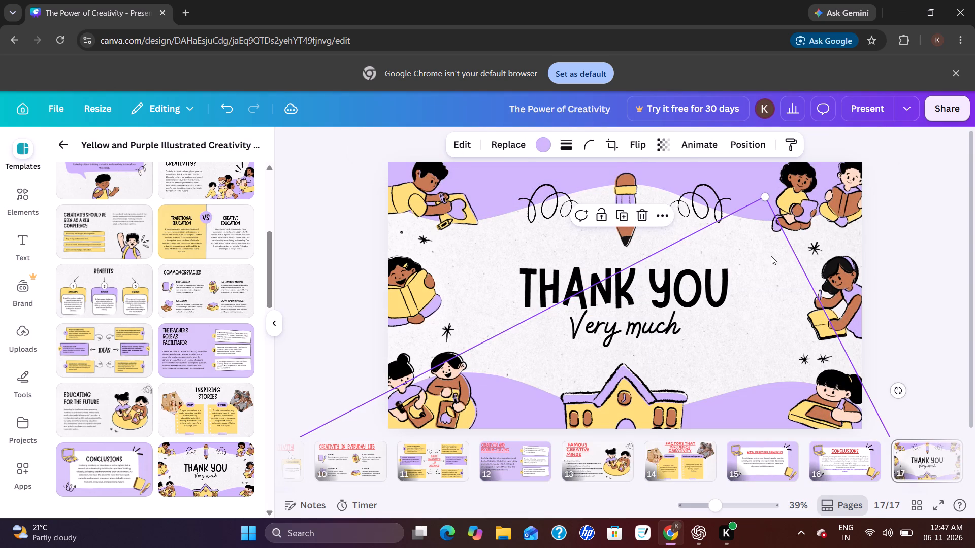
click(704, 278)
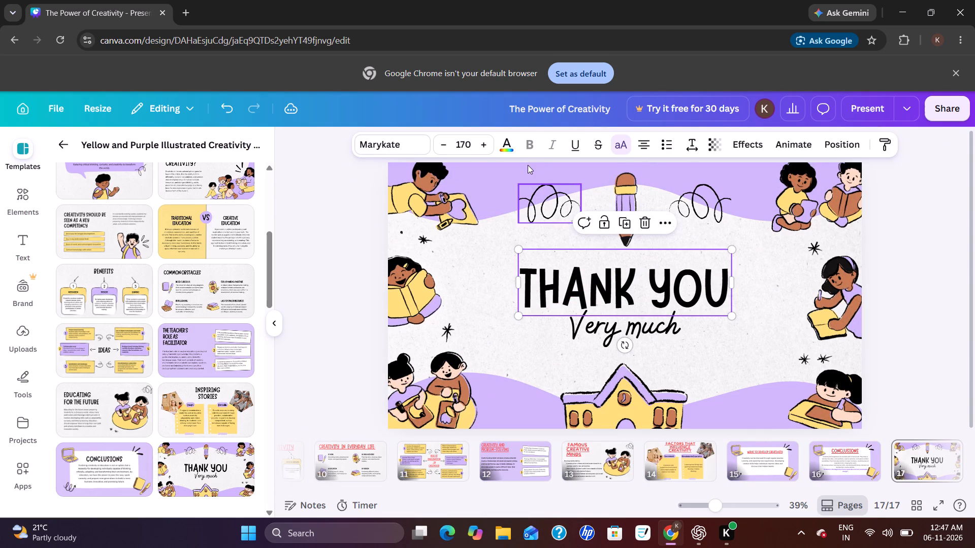
click(504, 153)
click(184, 249)
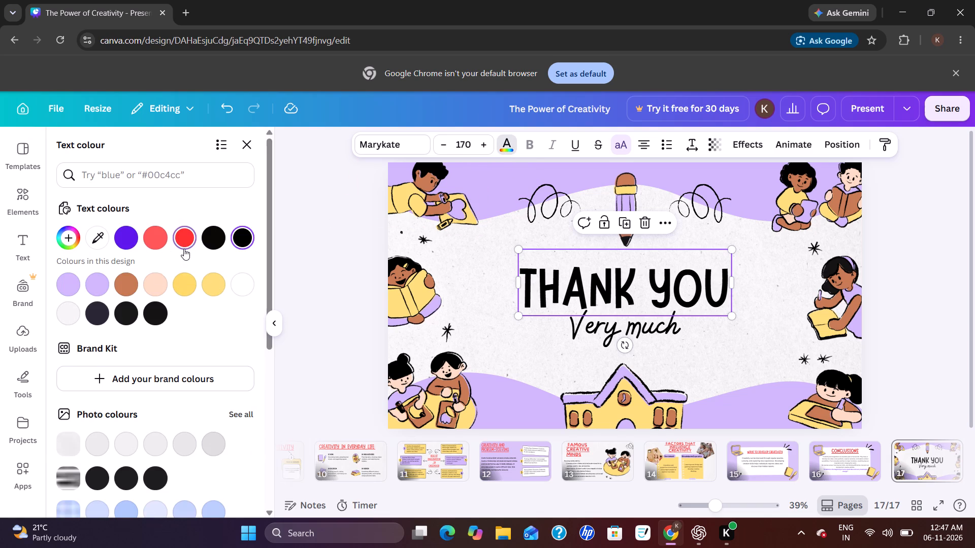
click(589, 332)
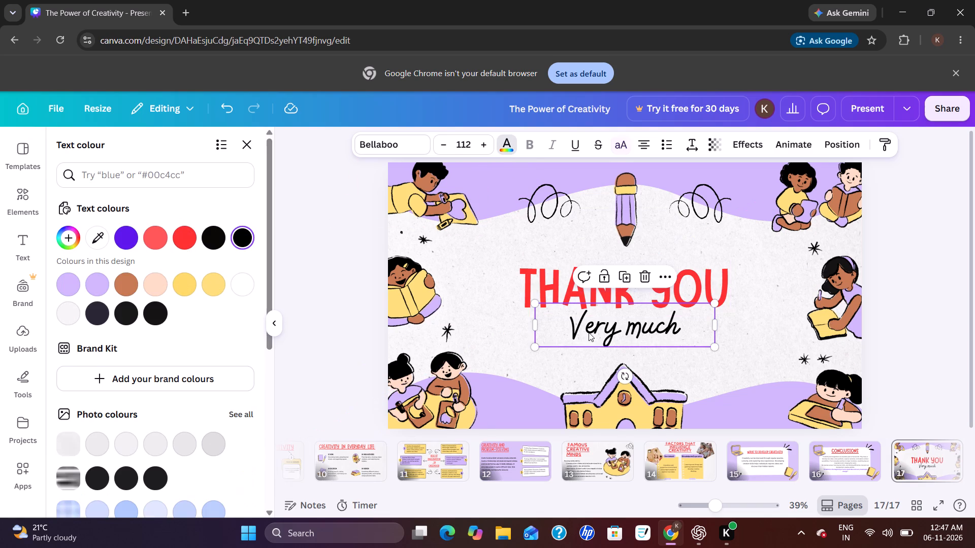
click(188, 227)
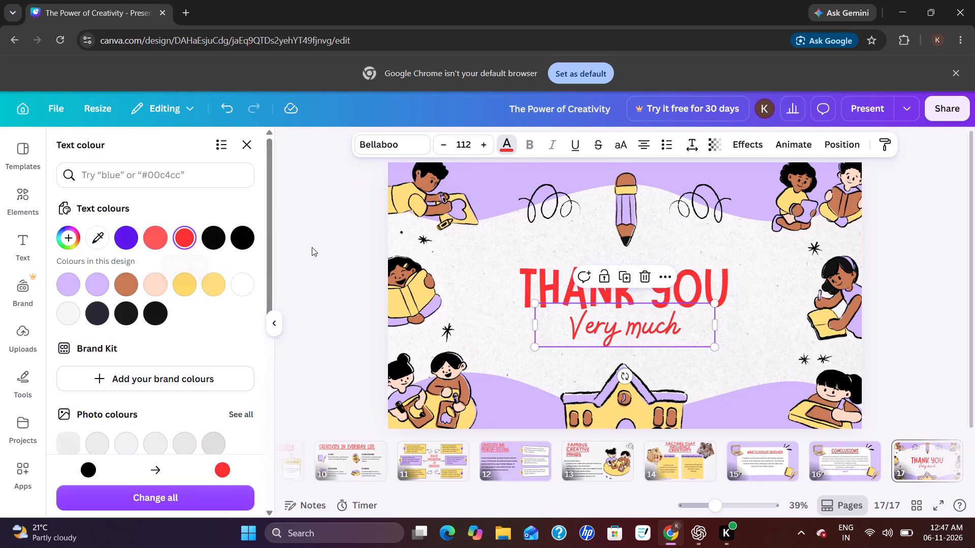
double_click(324, 255)
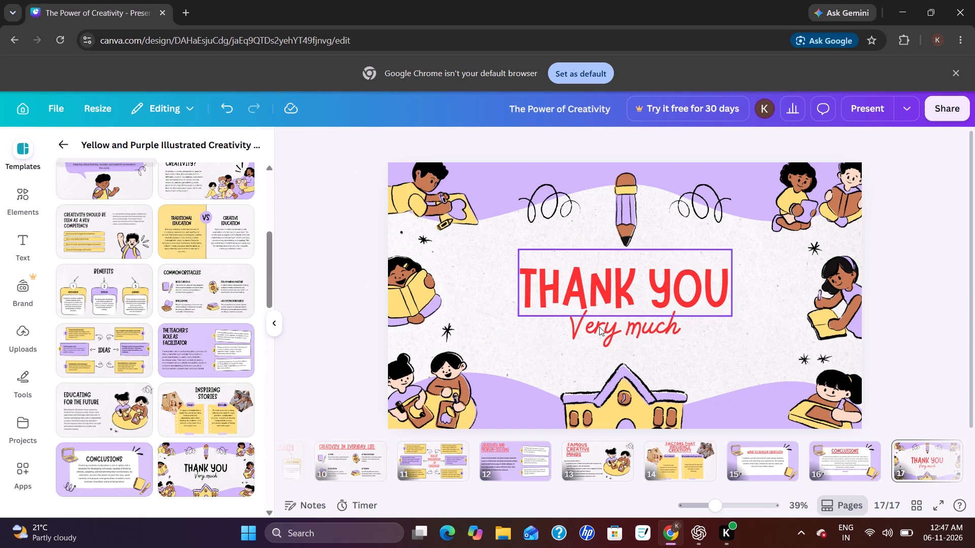
Preview the closing thank-you page full screen and return to the editor.
click(935, 503)
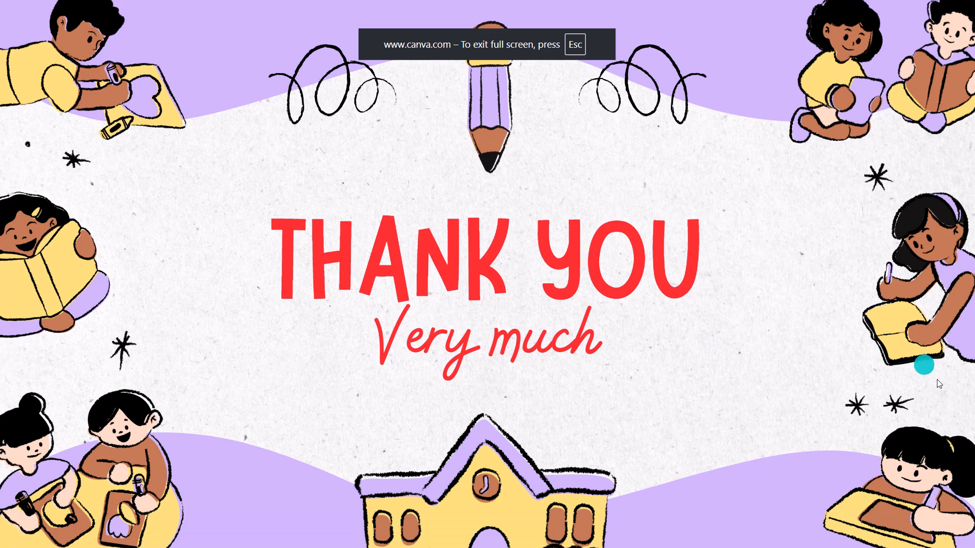
key(Escape)
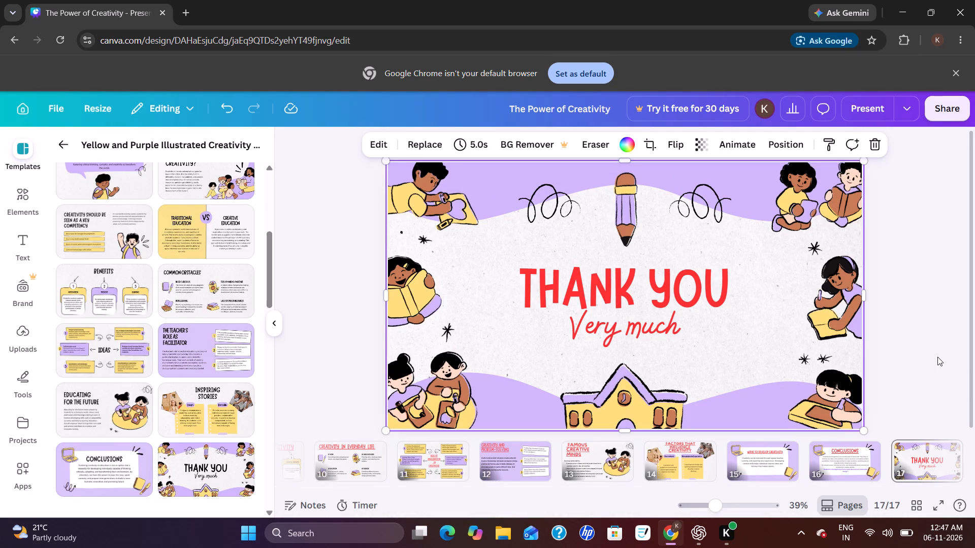
click(937, 357)
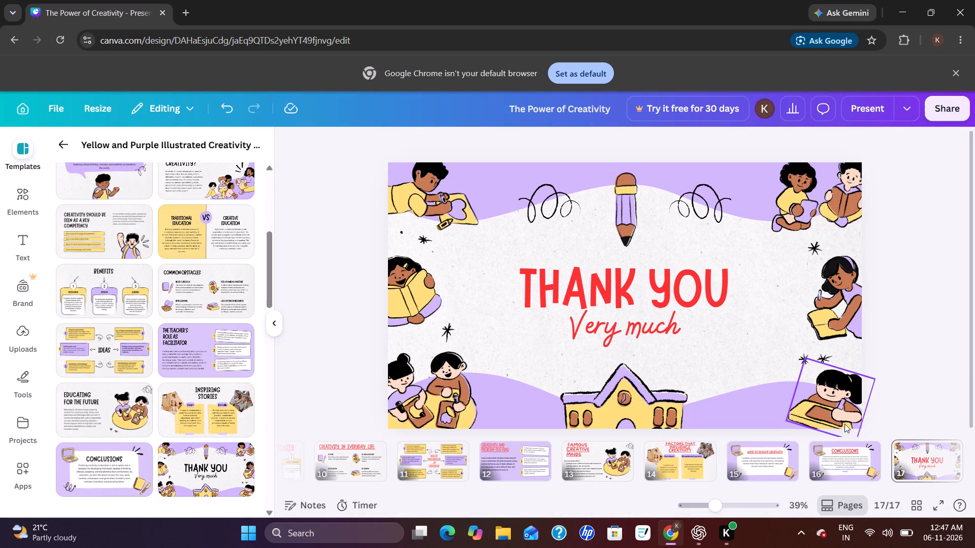
Present the deck full screen from the cover page, examine the slides through the closing thank-you page, and return to the editor.
scroll(718, 458, right, 8)
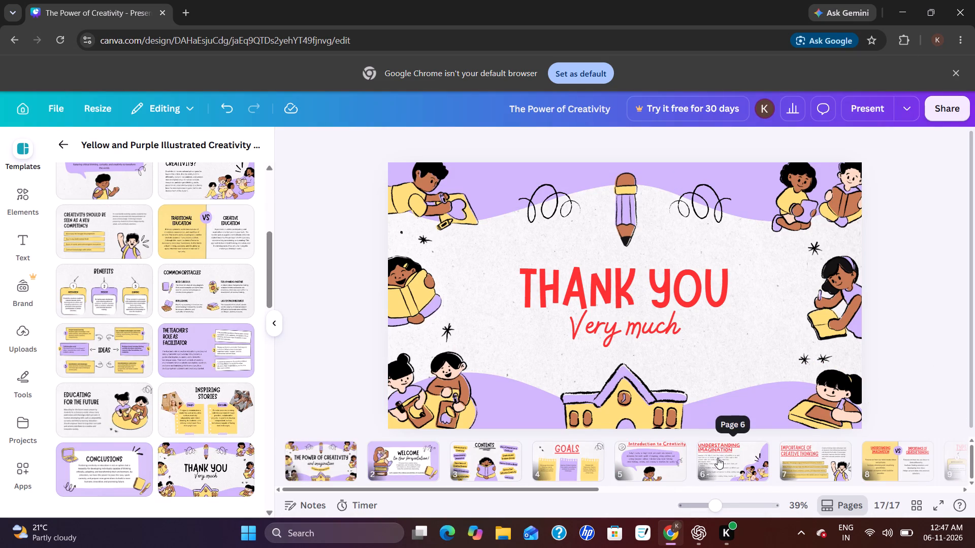
click(333, 473)
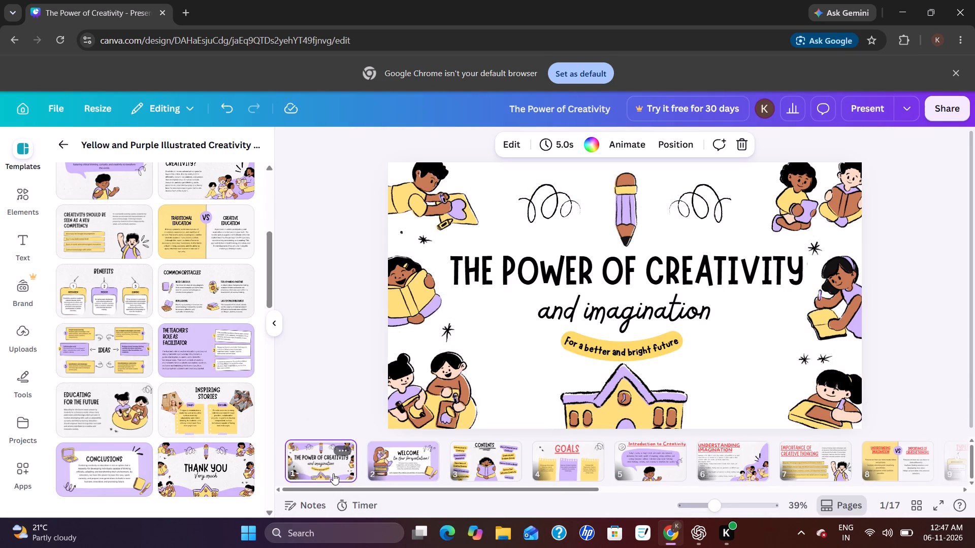
click(933, 505)
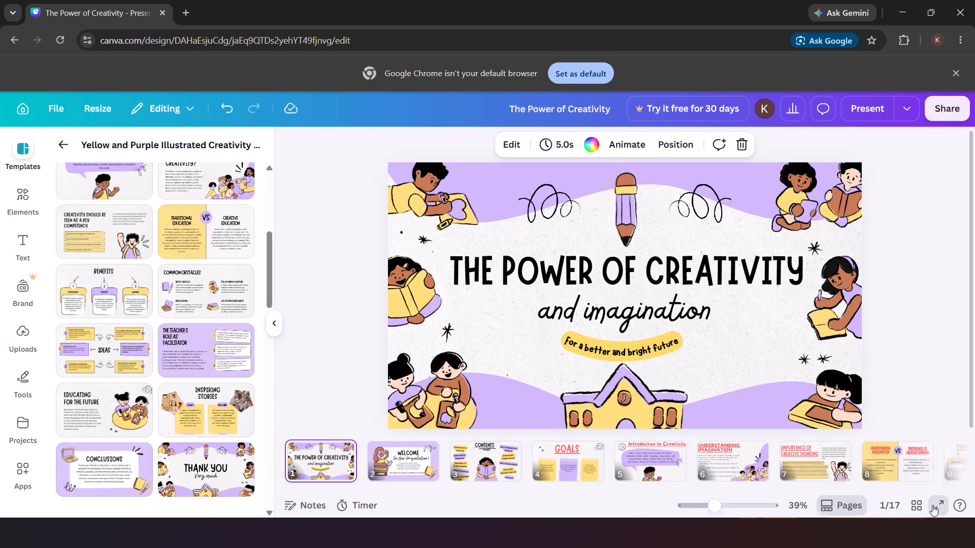
key(Right)
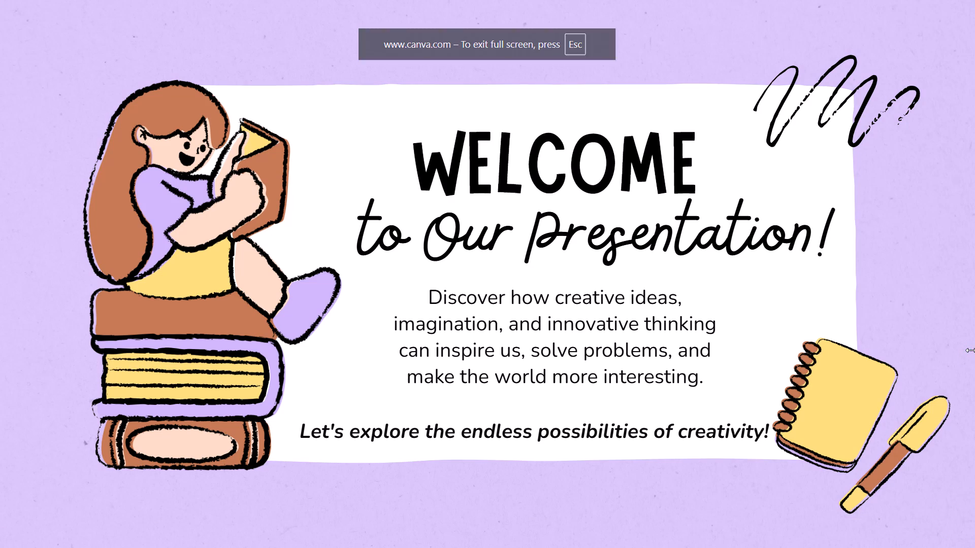
key(Right)
key(Right)
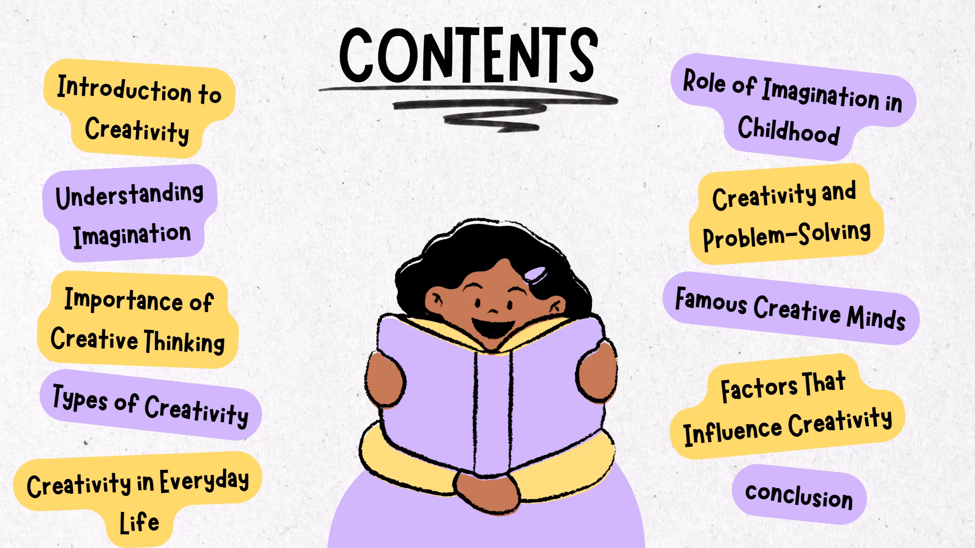
key(Right)
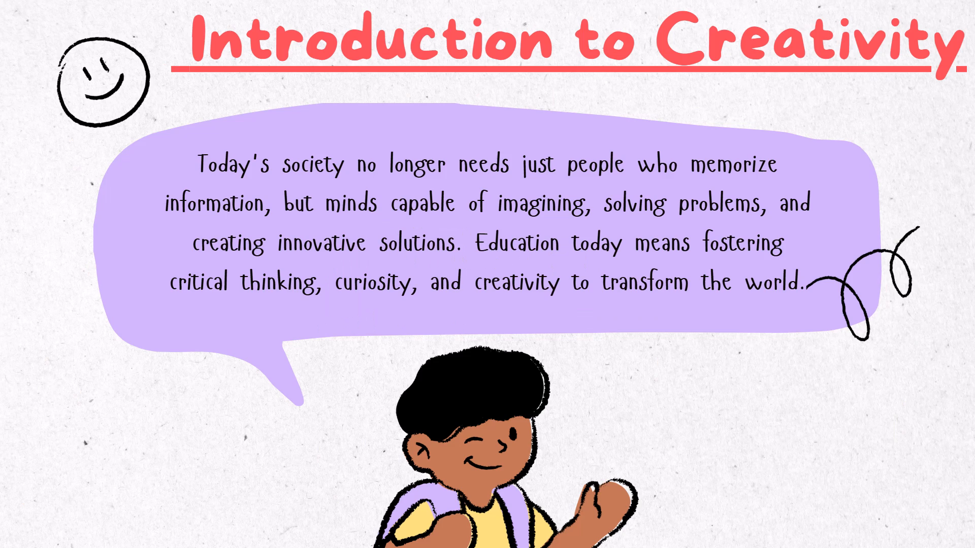
key(Right)
key(Right)
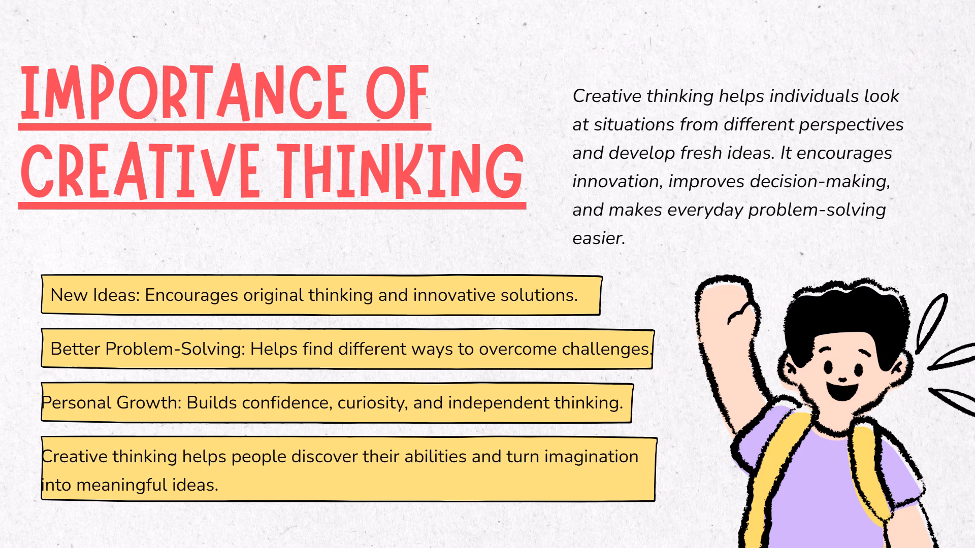
key(Right)
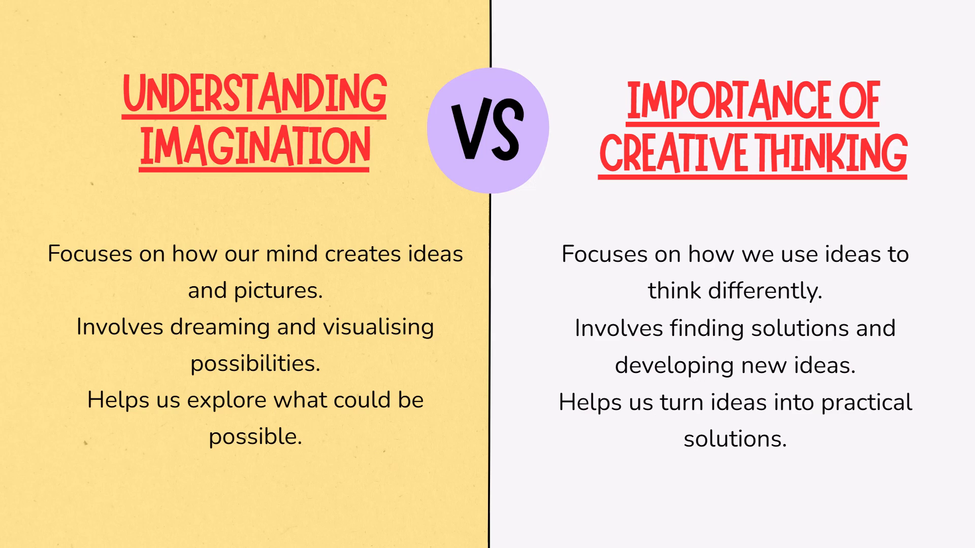
key(Right)
key(Right)
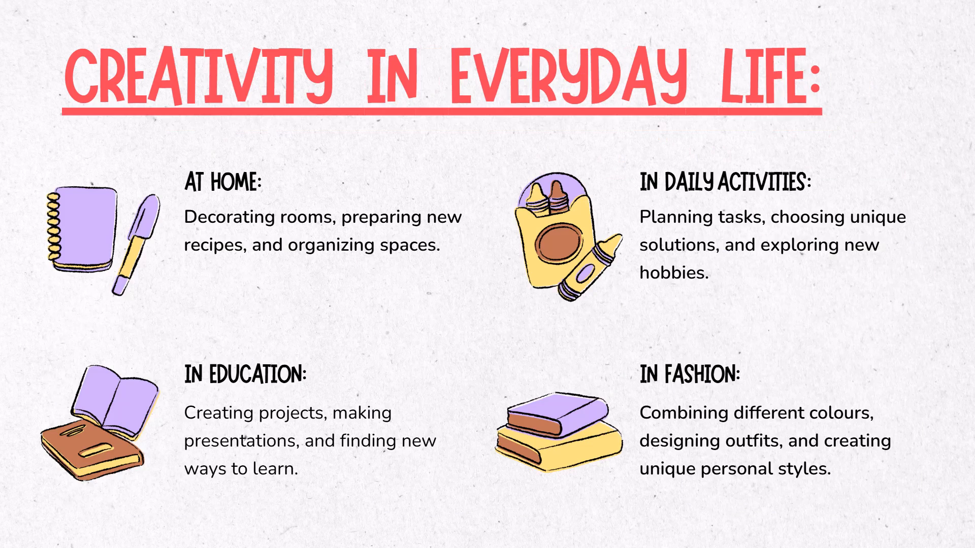
key(Right)
key(Right)
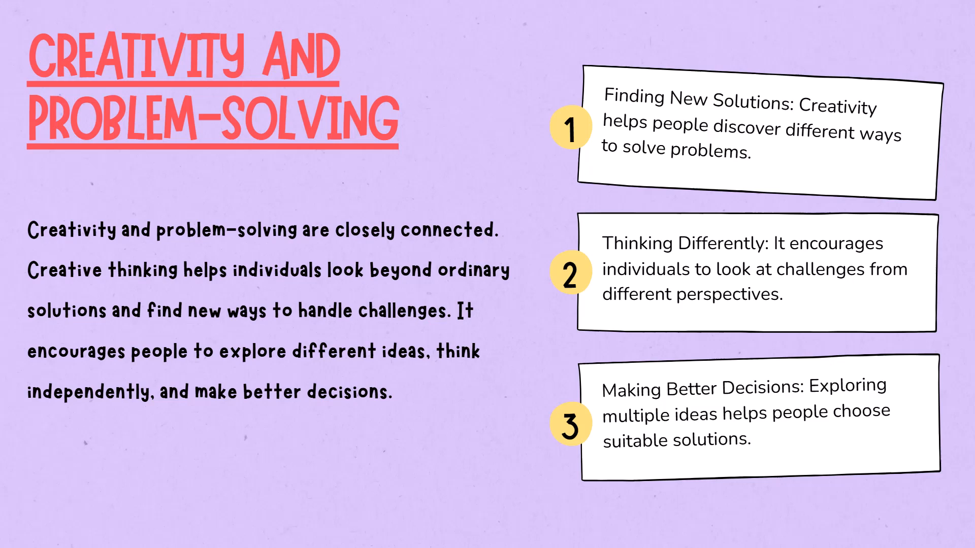
key(Right)
key(Right)
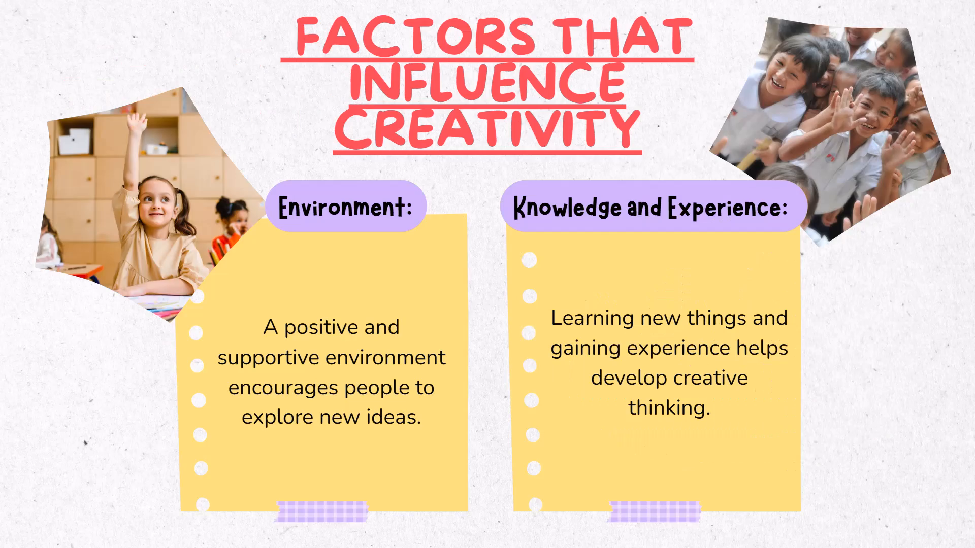
key(Right)
key(Right)
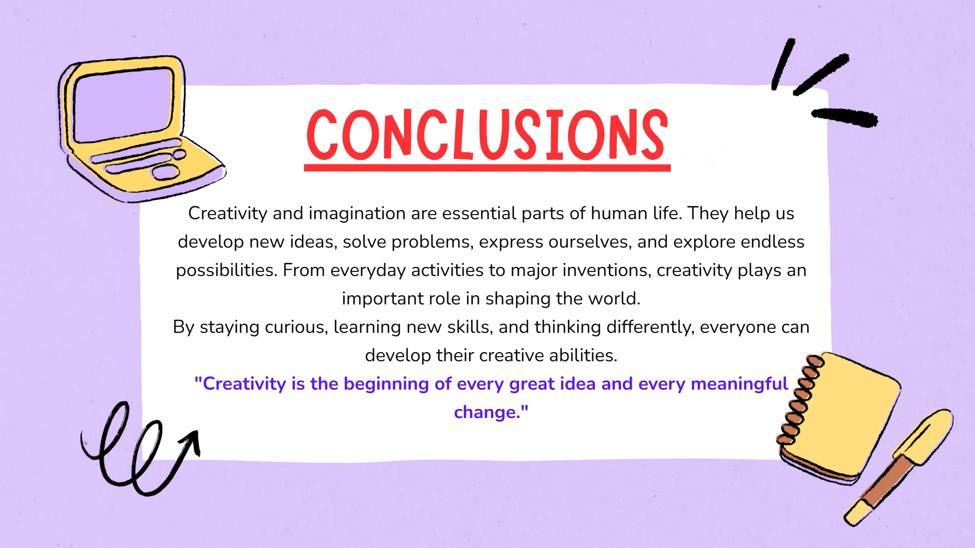
key(Right)
key(Right)
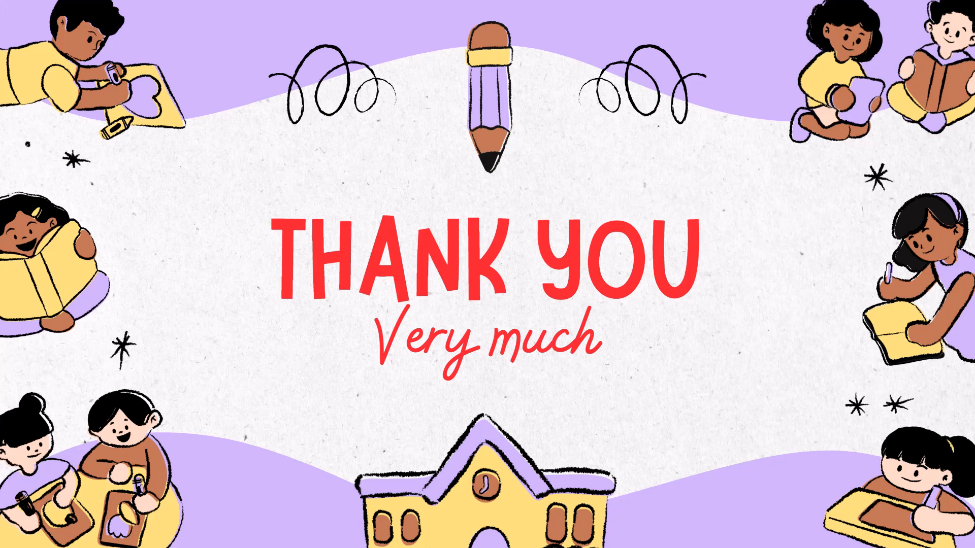
key(Escape)
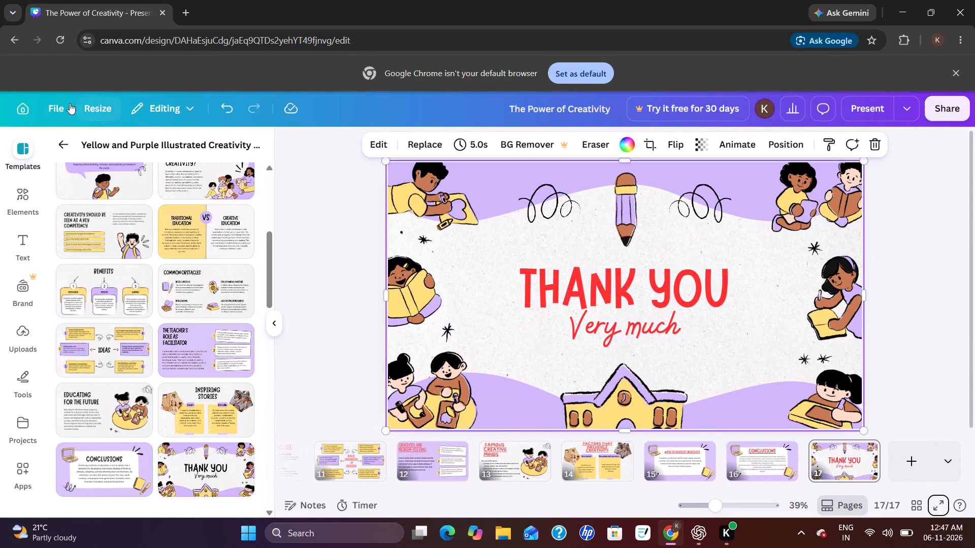